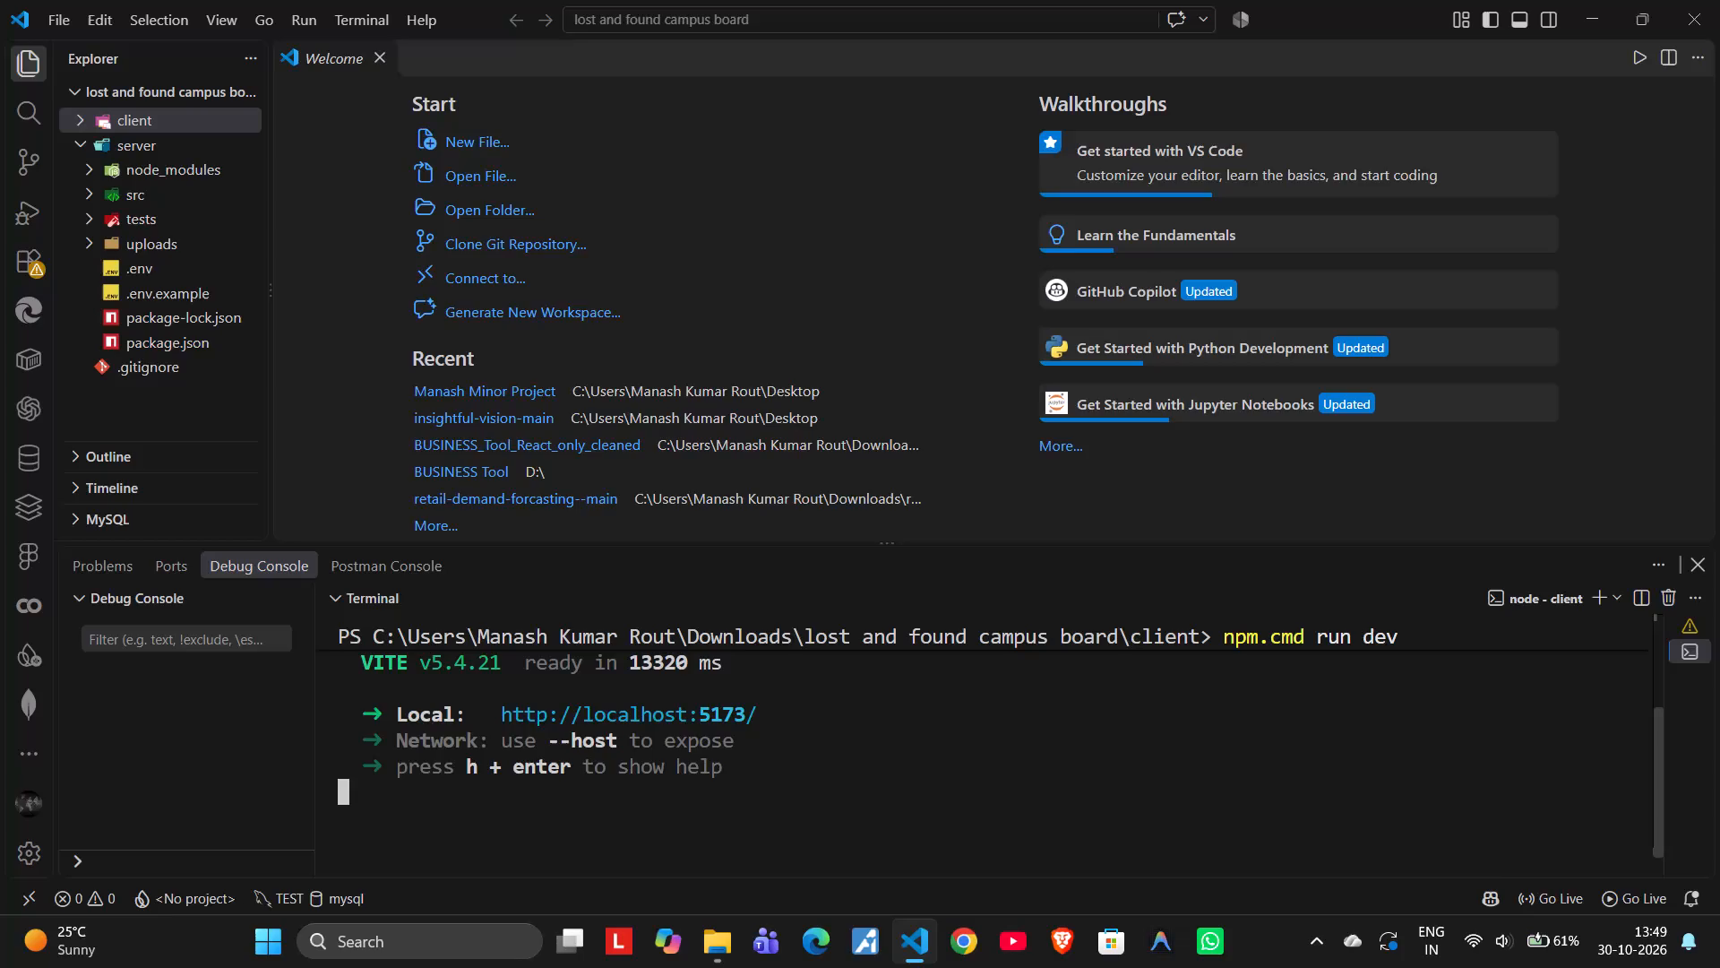
ctrl+click(632, 719)
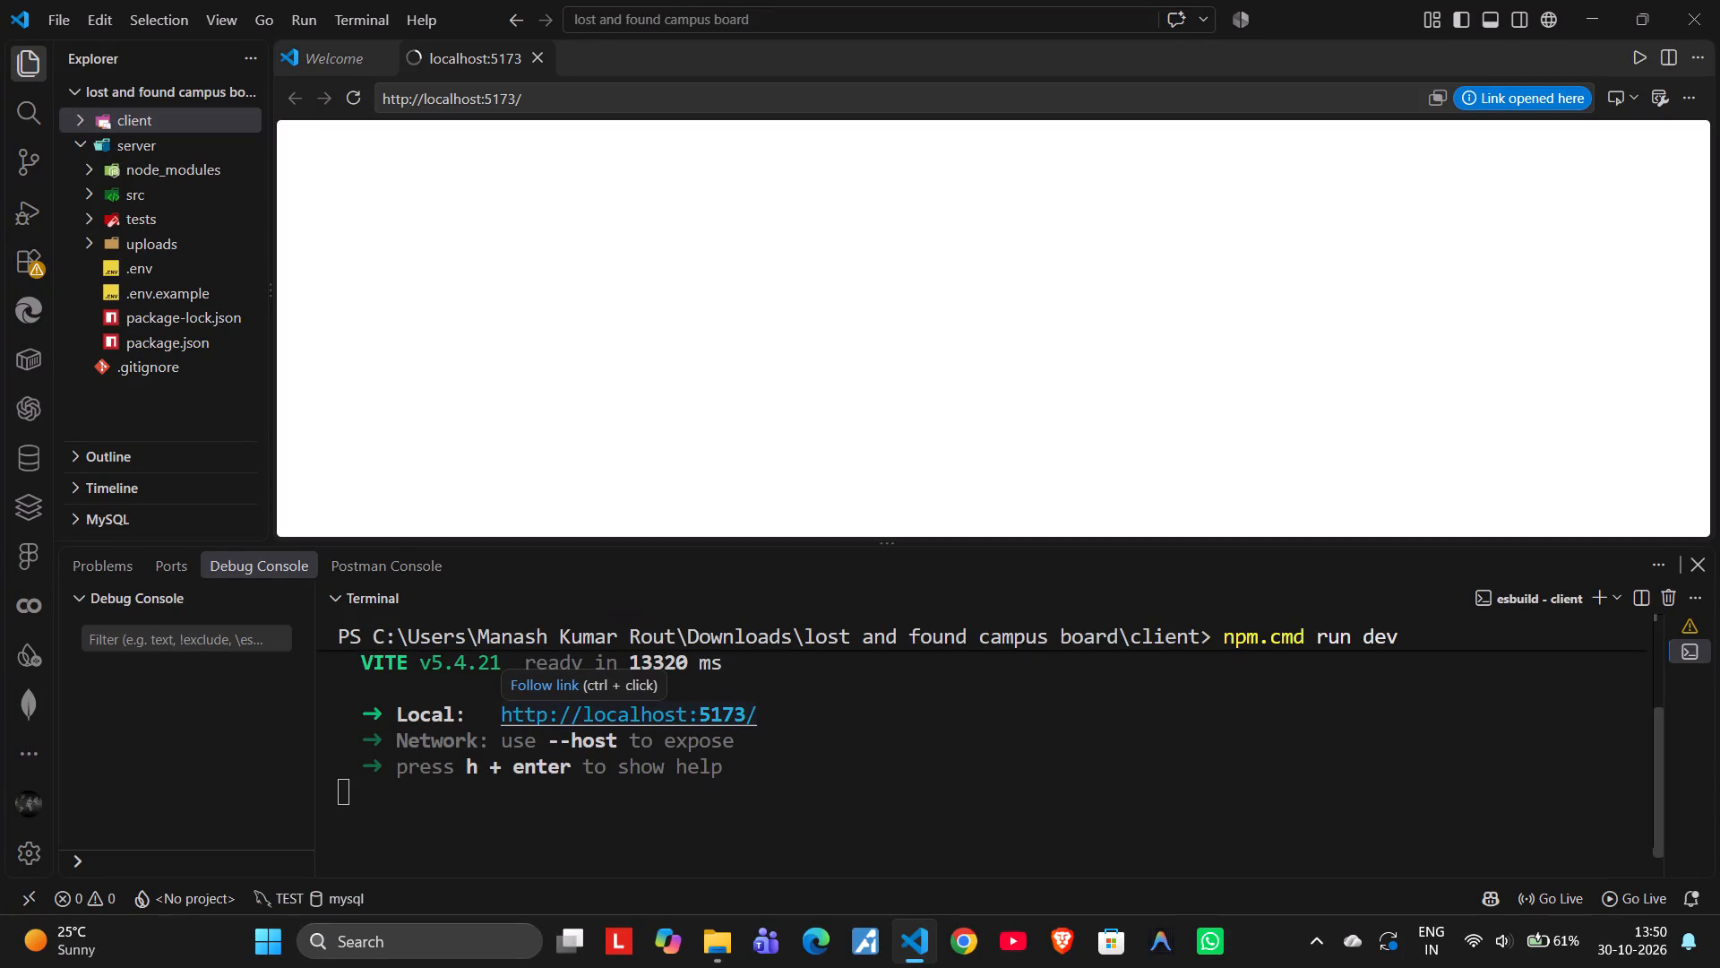
click(658, 91)
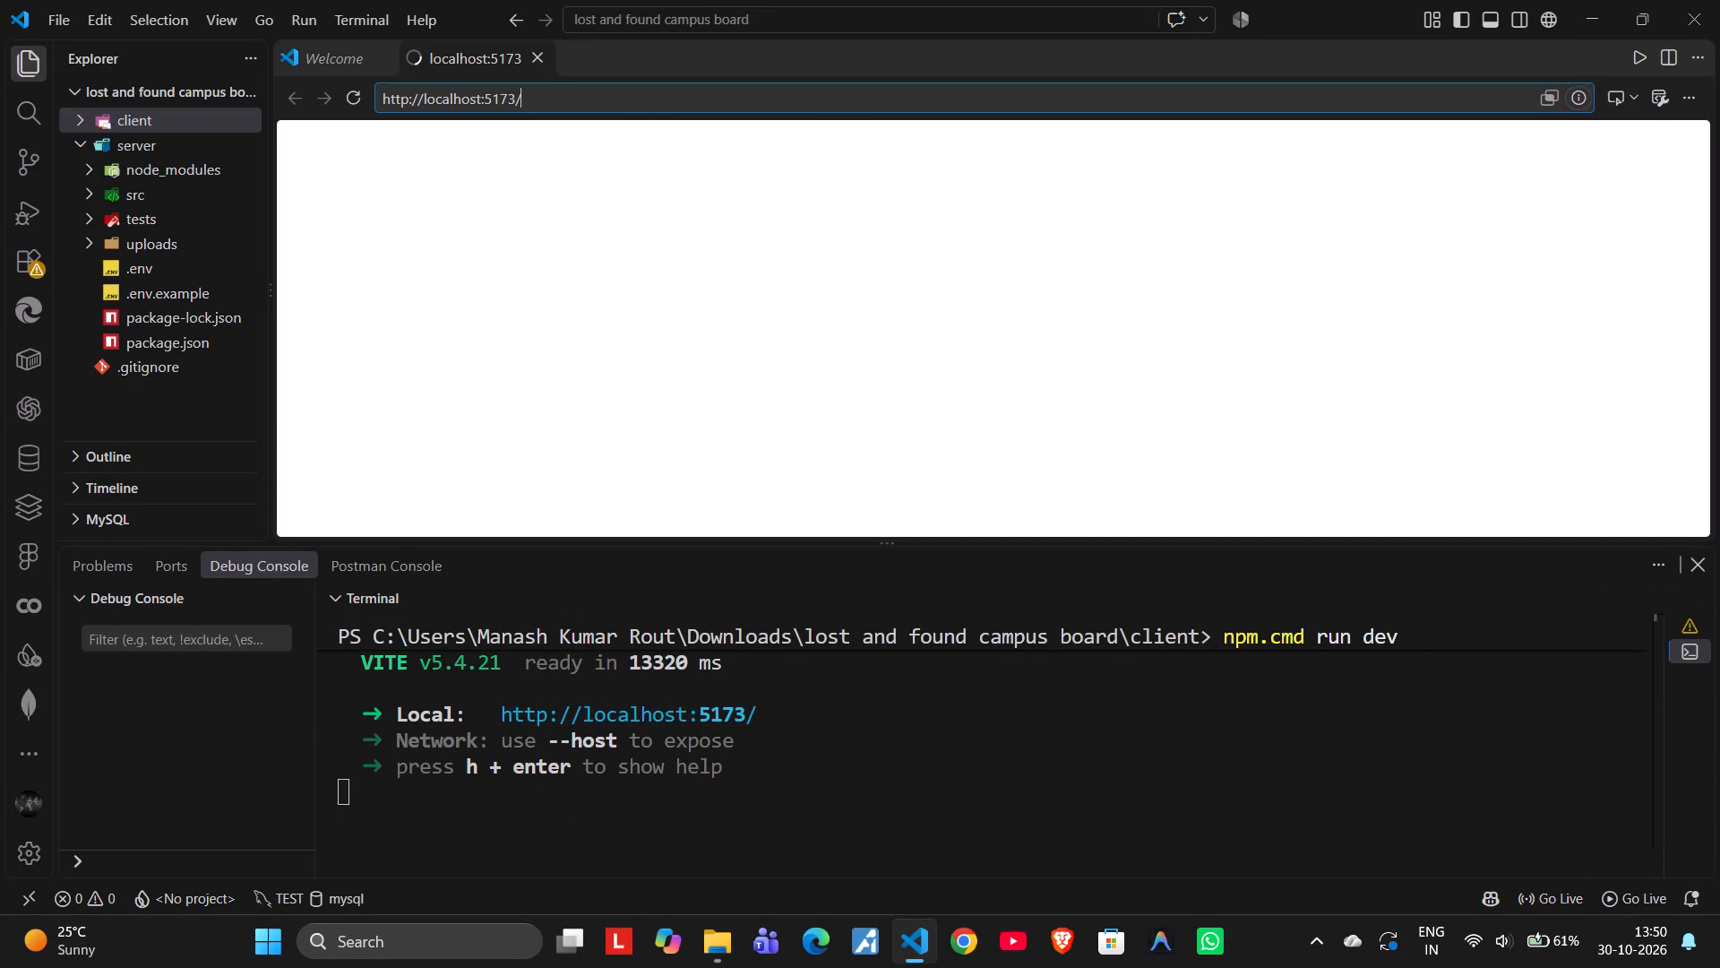
key(ctrl+a)
key(ctrl+c)
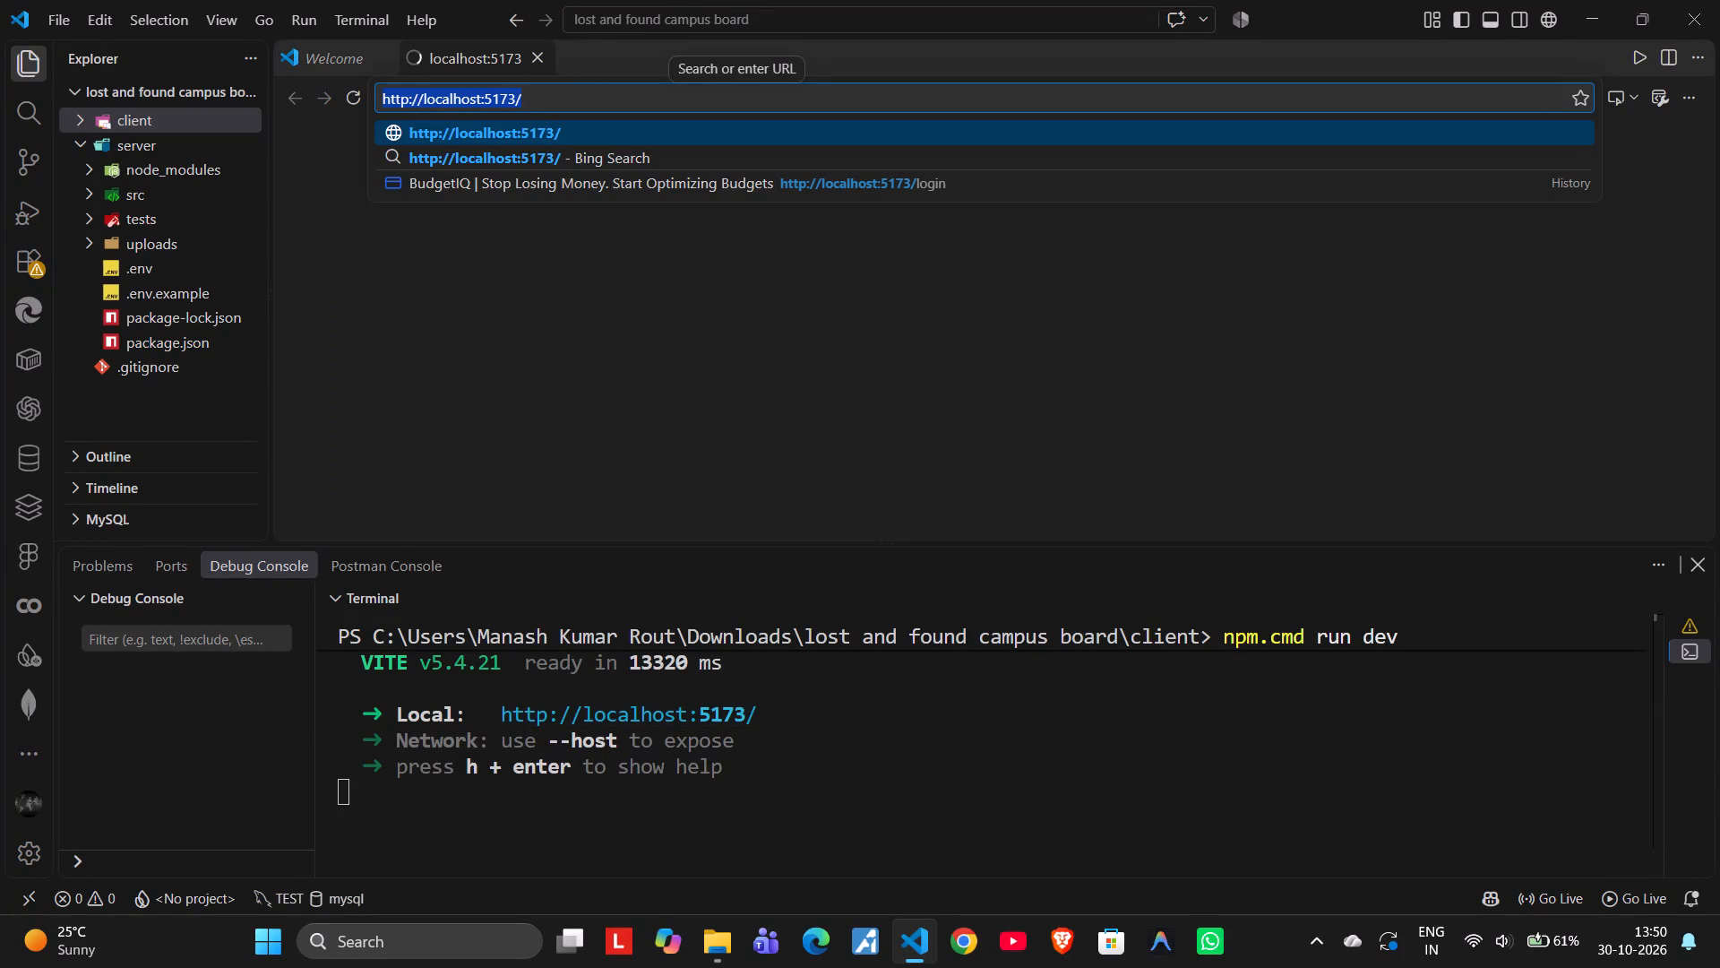
click(959, 938)
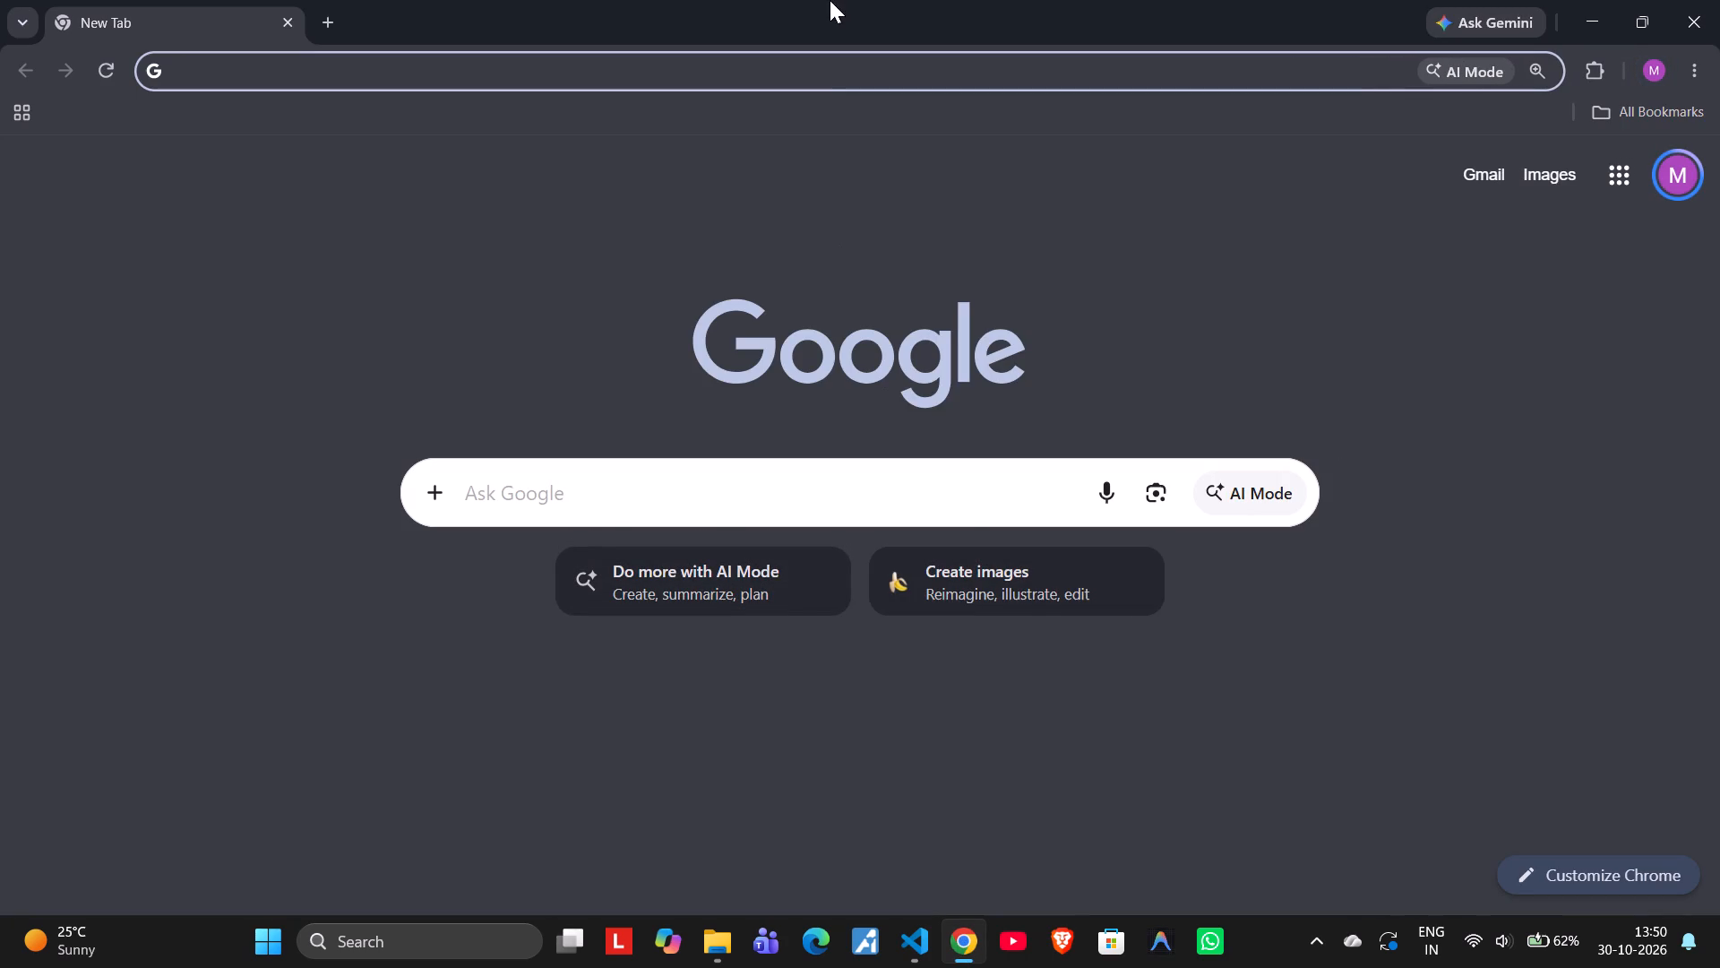
click(812, 86)
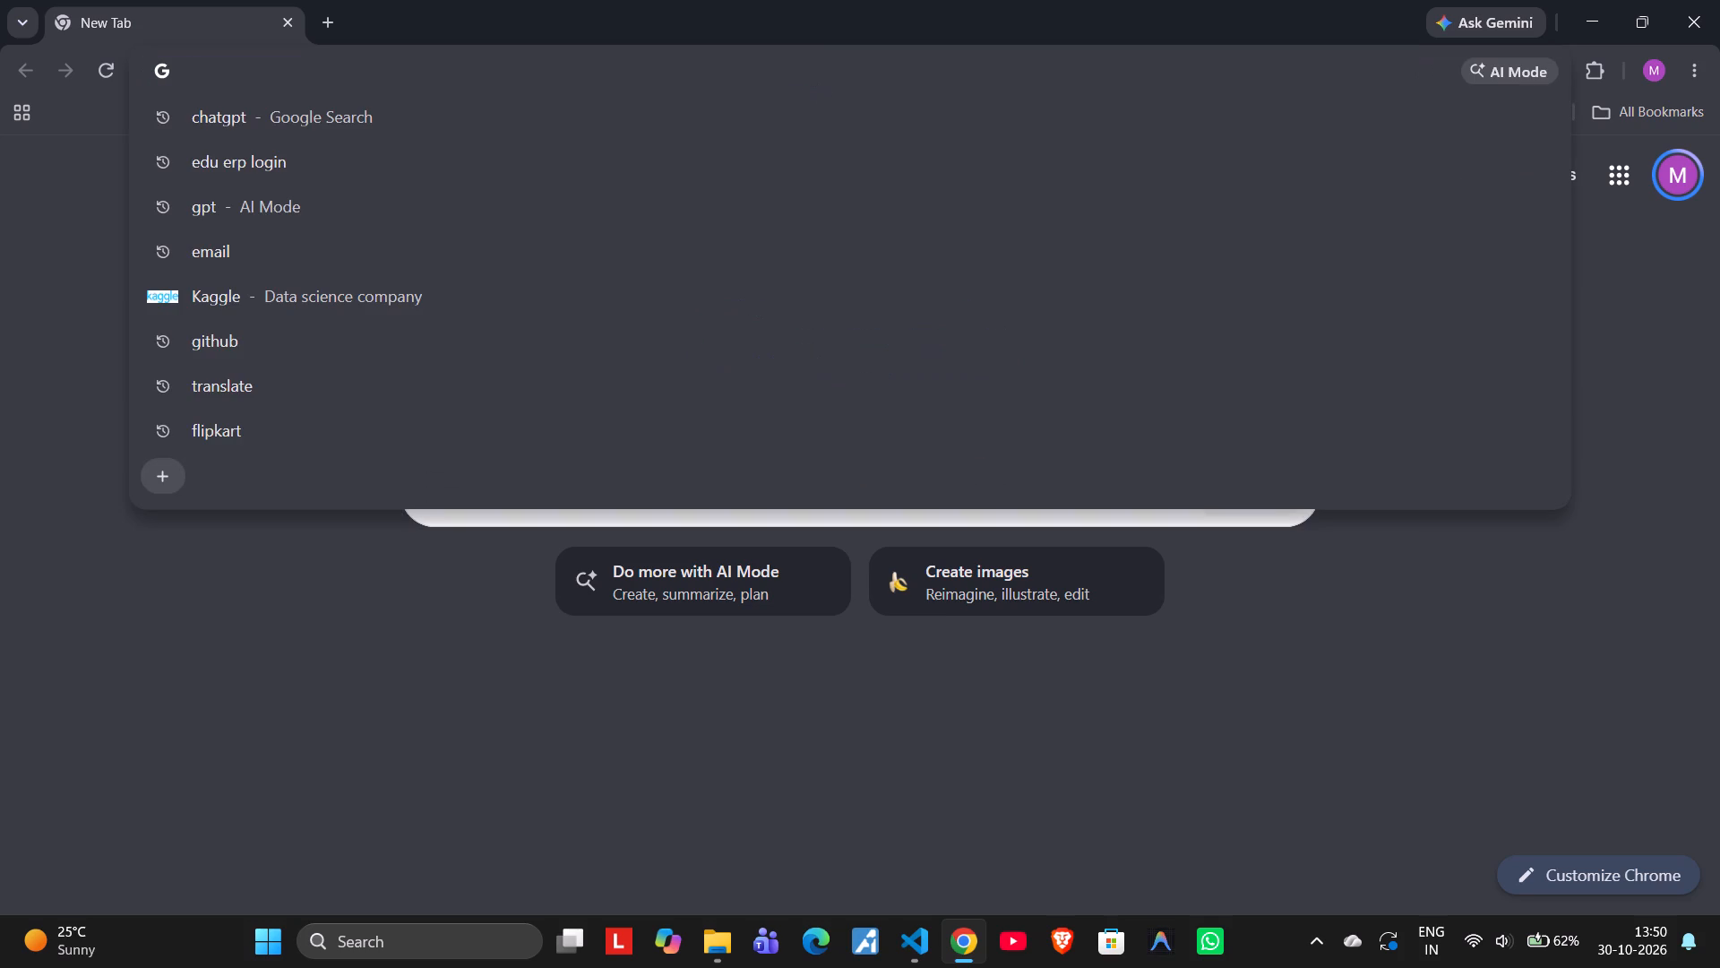
click(837, 73)
key(ctrl+v)
ctrl+click(837, 73)
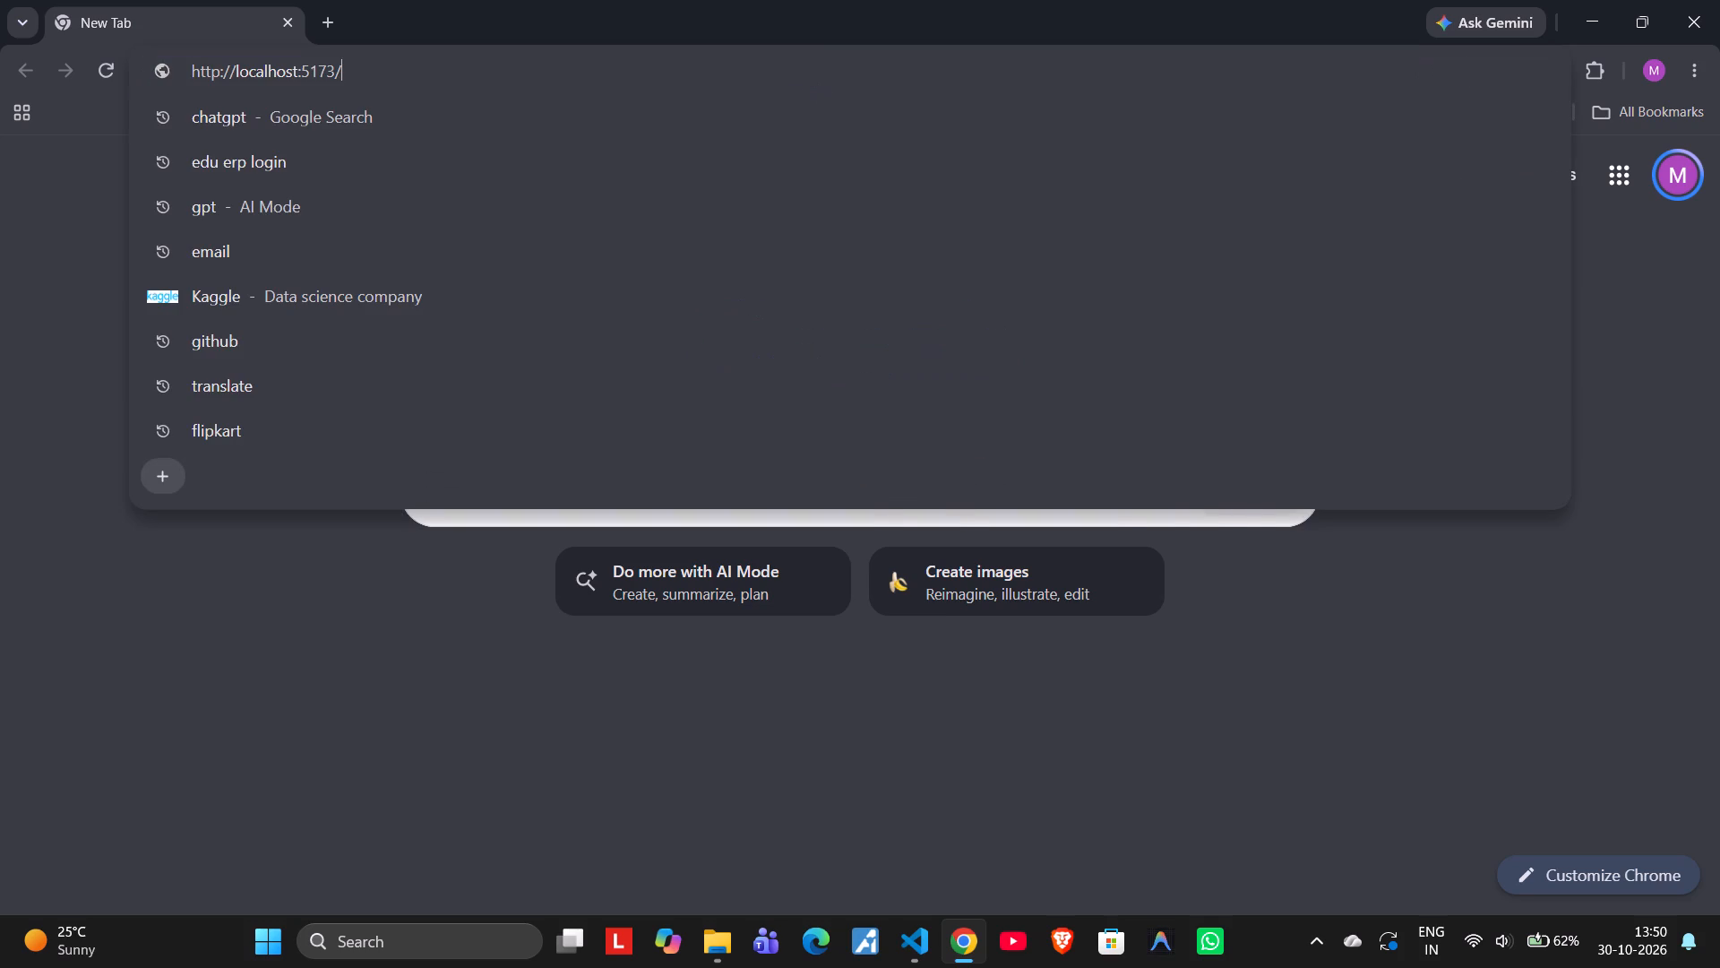
key(Return)
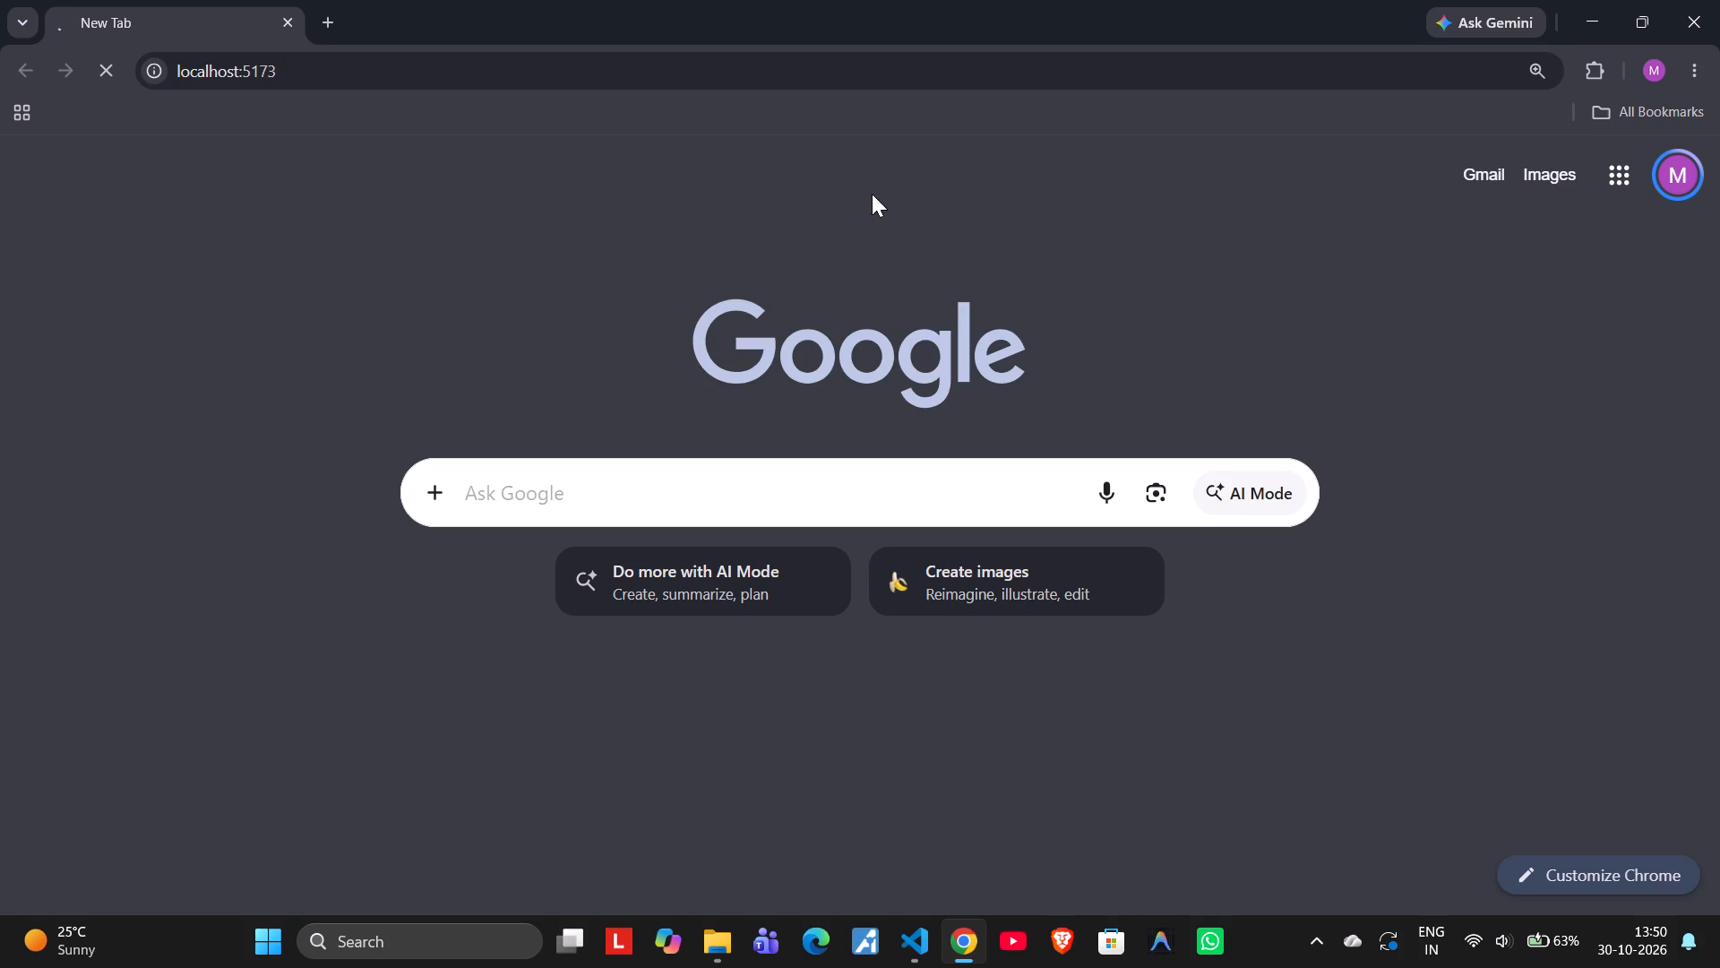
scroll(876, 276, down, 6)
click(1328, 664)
Set the display brightness to about half in the Windows quick settings.
click(1472, 937)
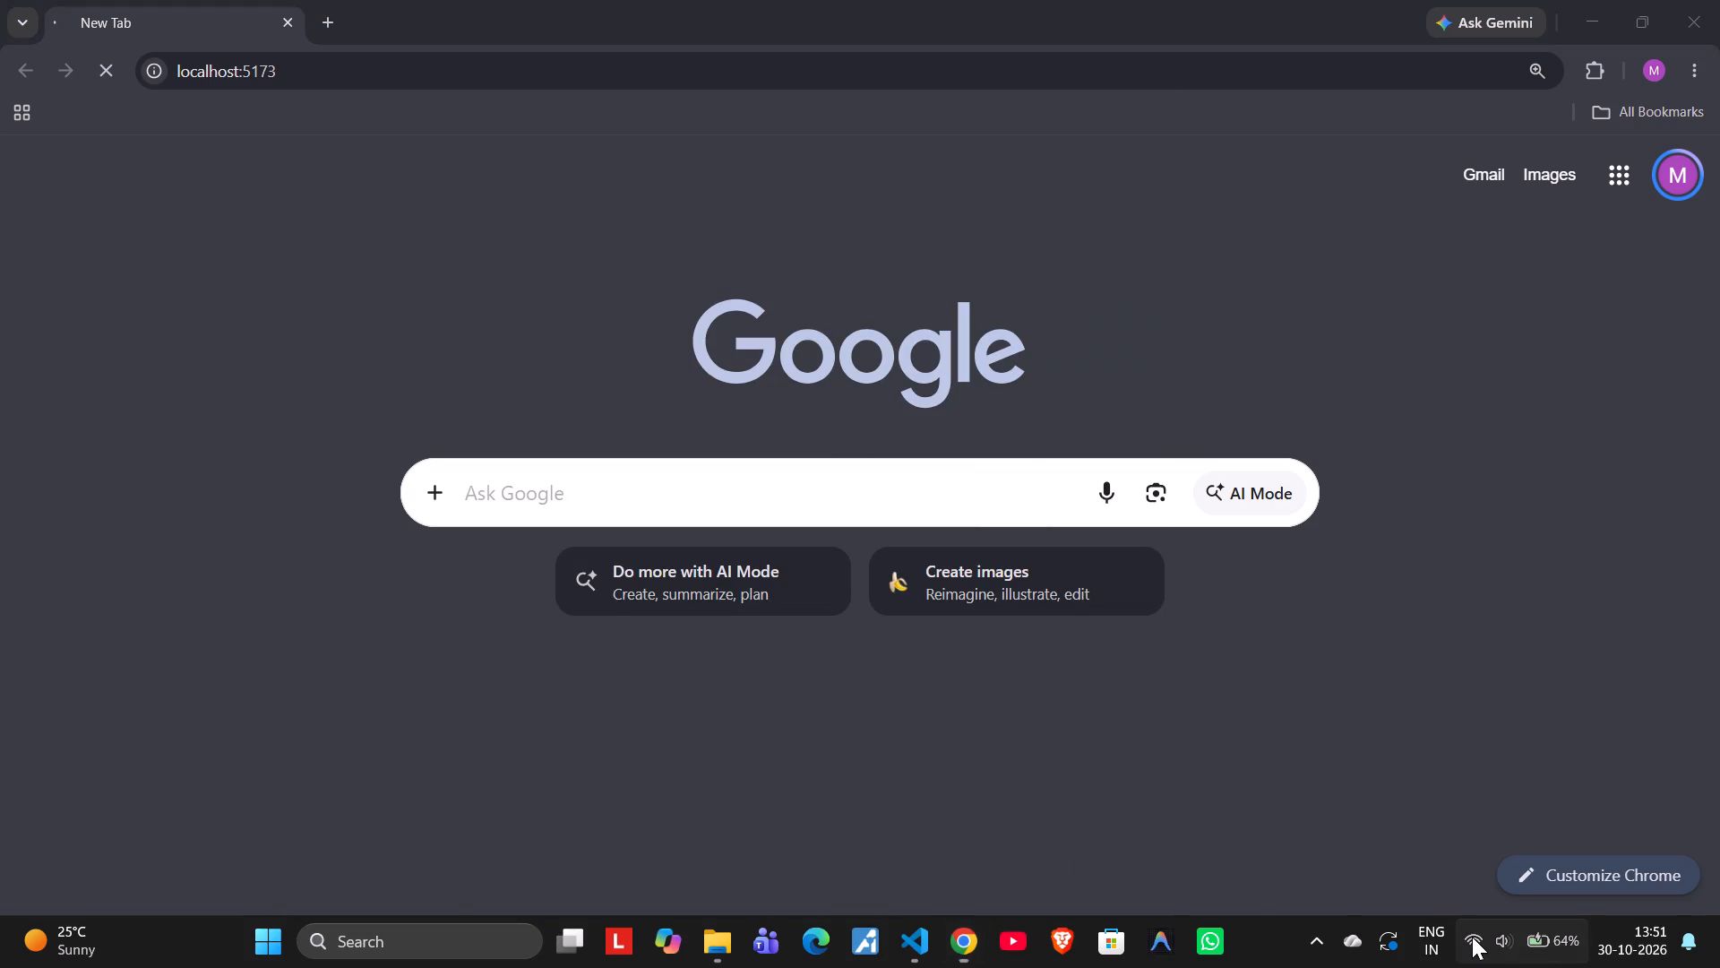
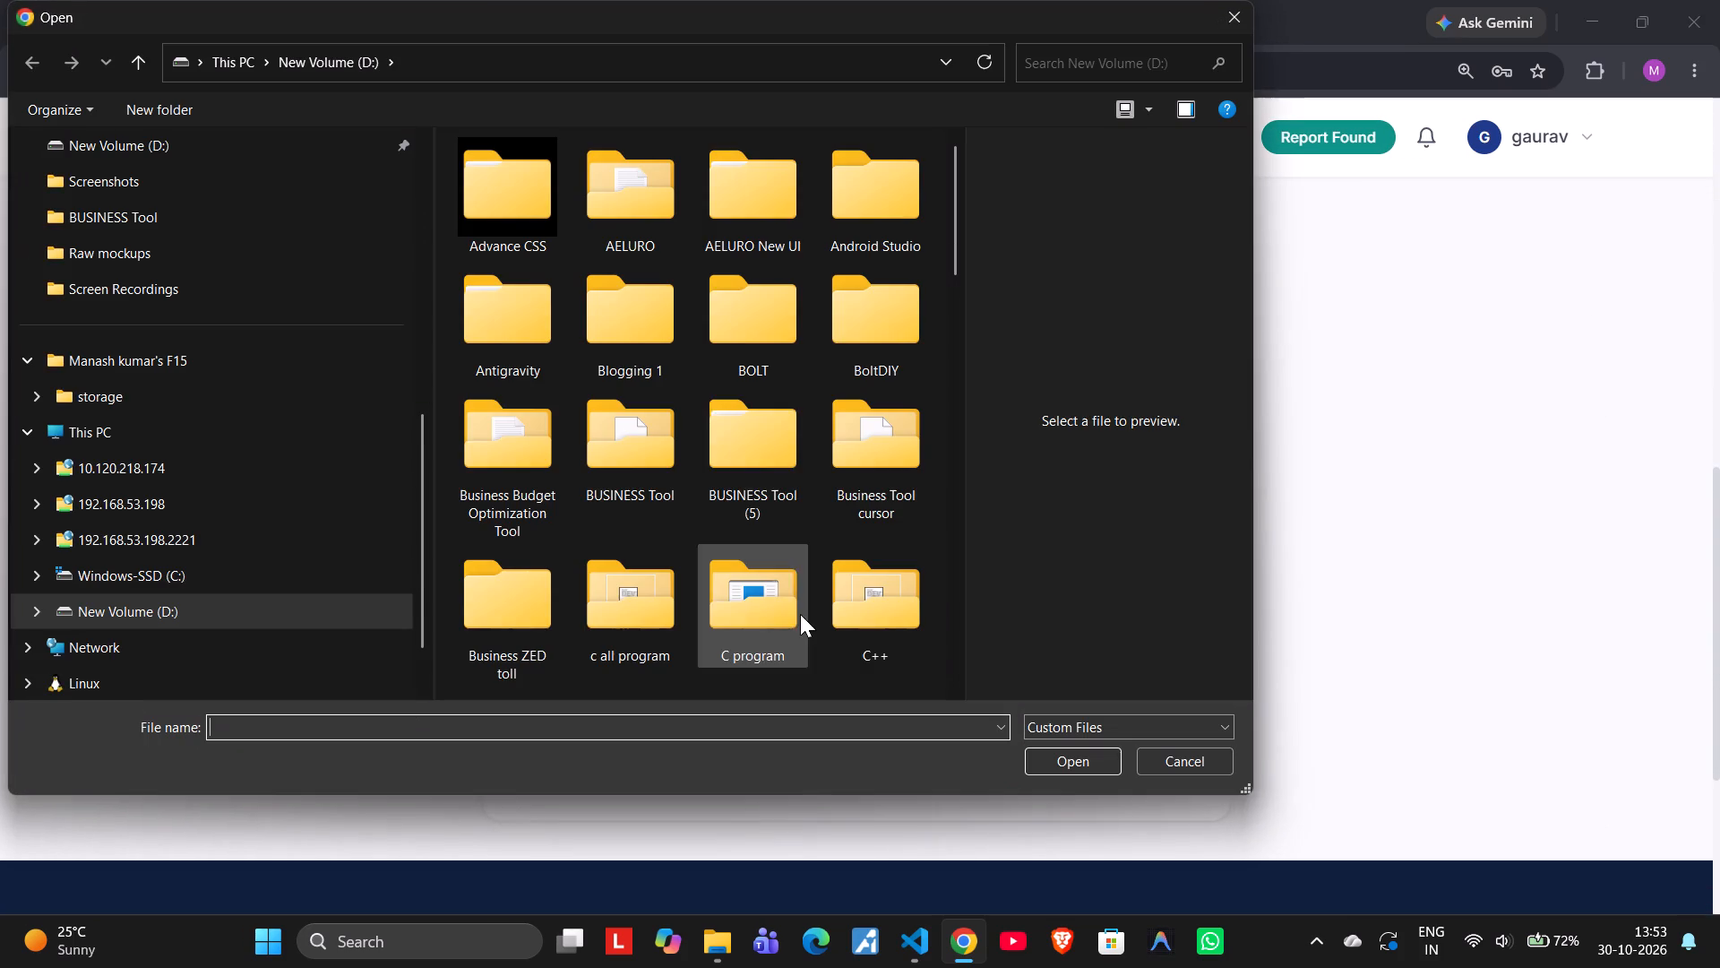
Attach the phone photo IMG-20260908-WA0009 from the Downloads folder to the found item report.
click(725, 417)
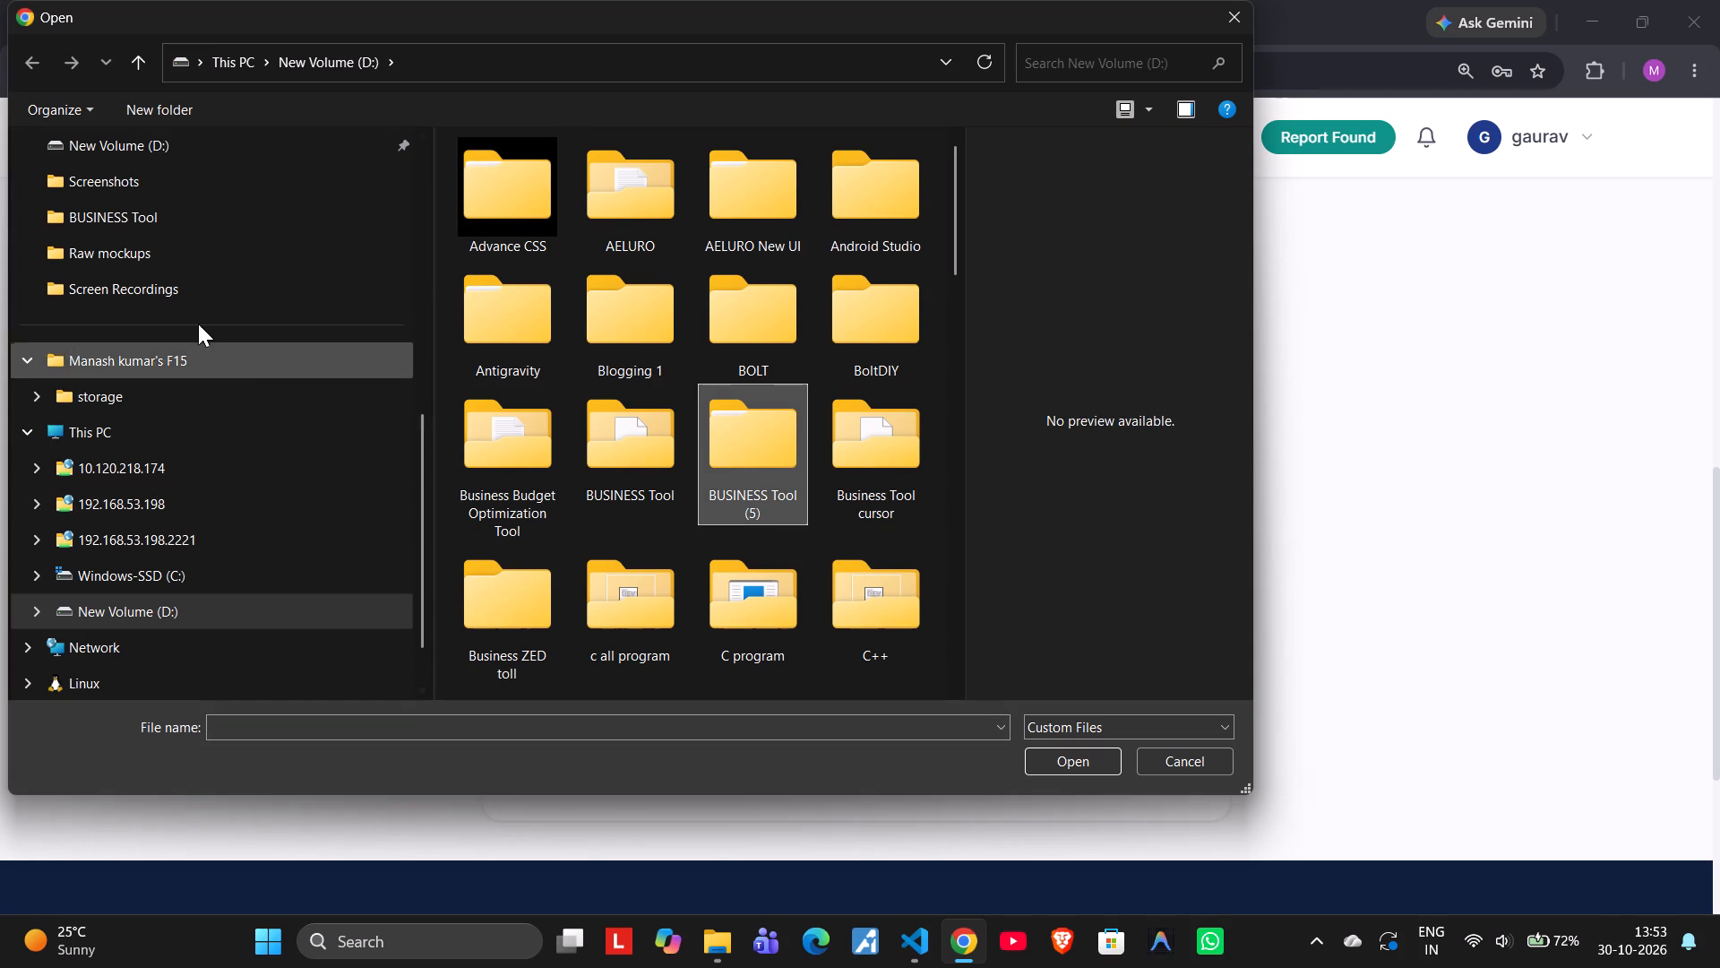
scroll(198, 324, up, 4)
click(111, 534)
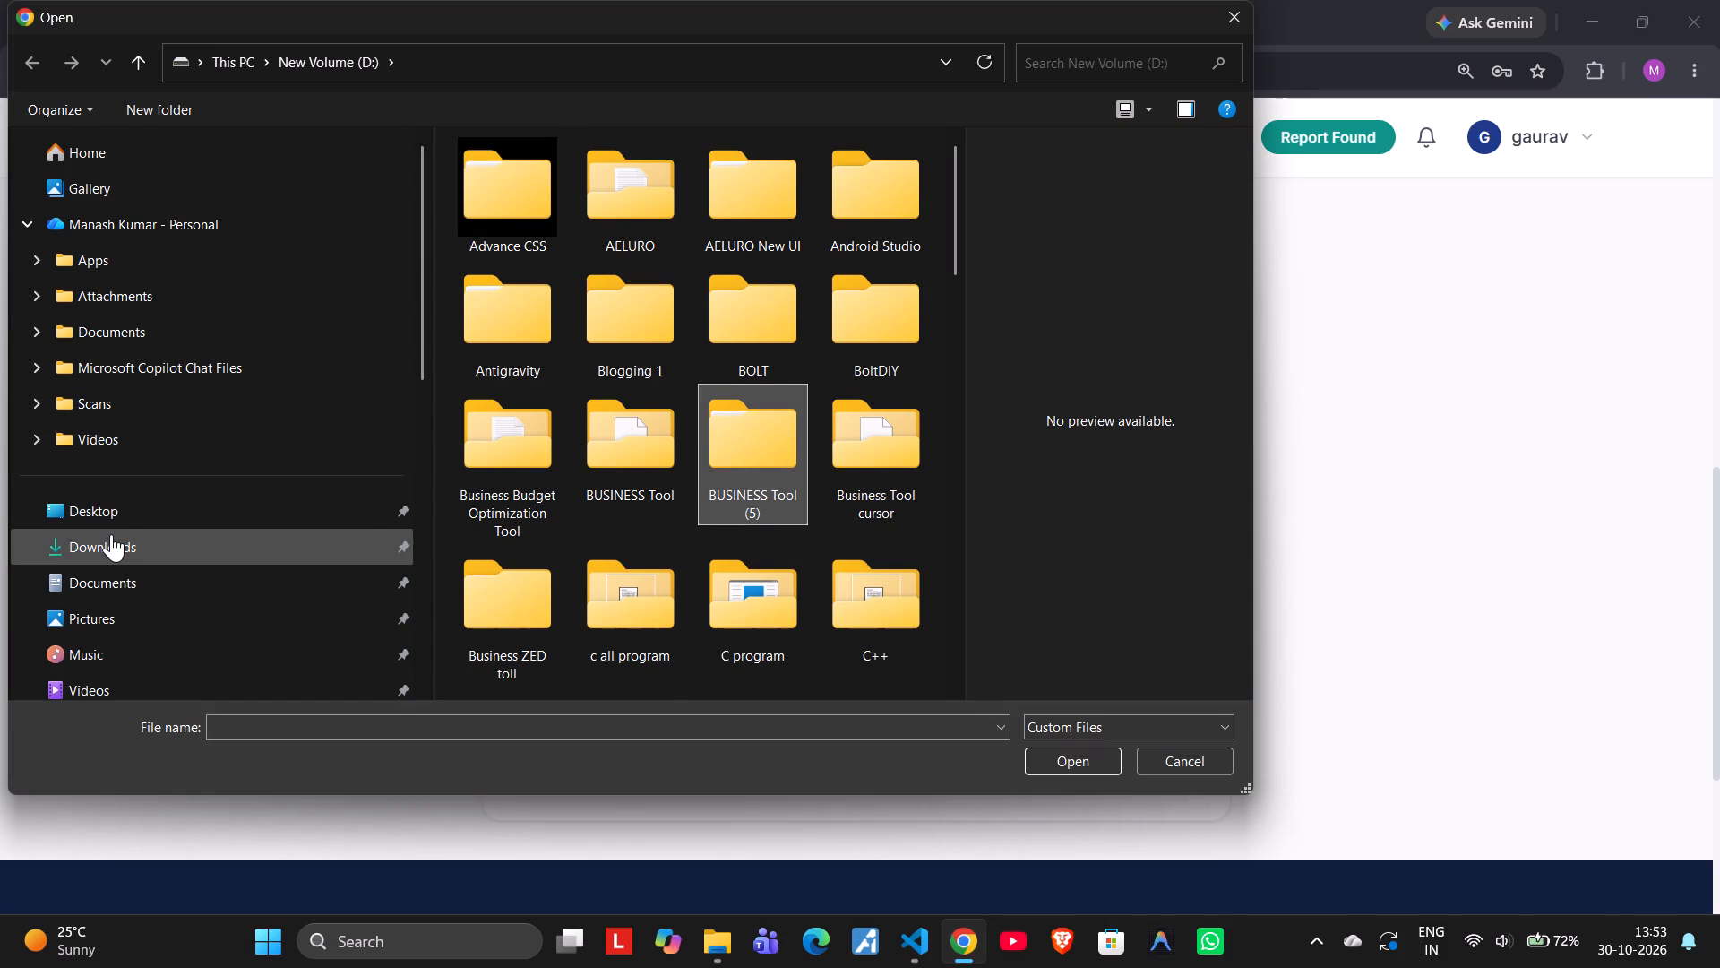
scroll(657, 438, down, 2)
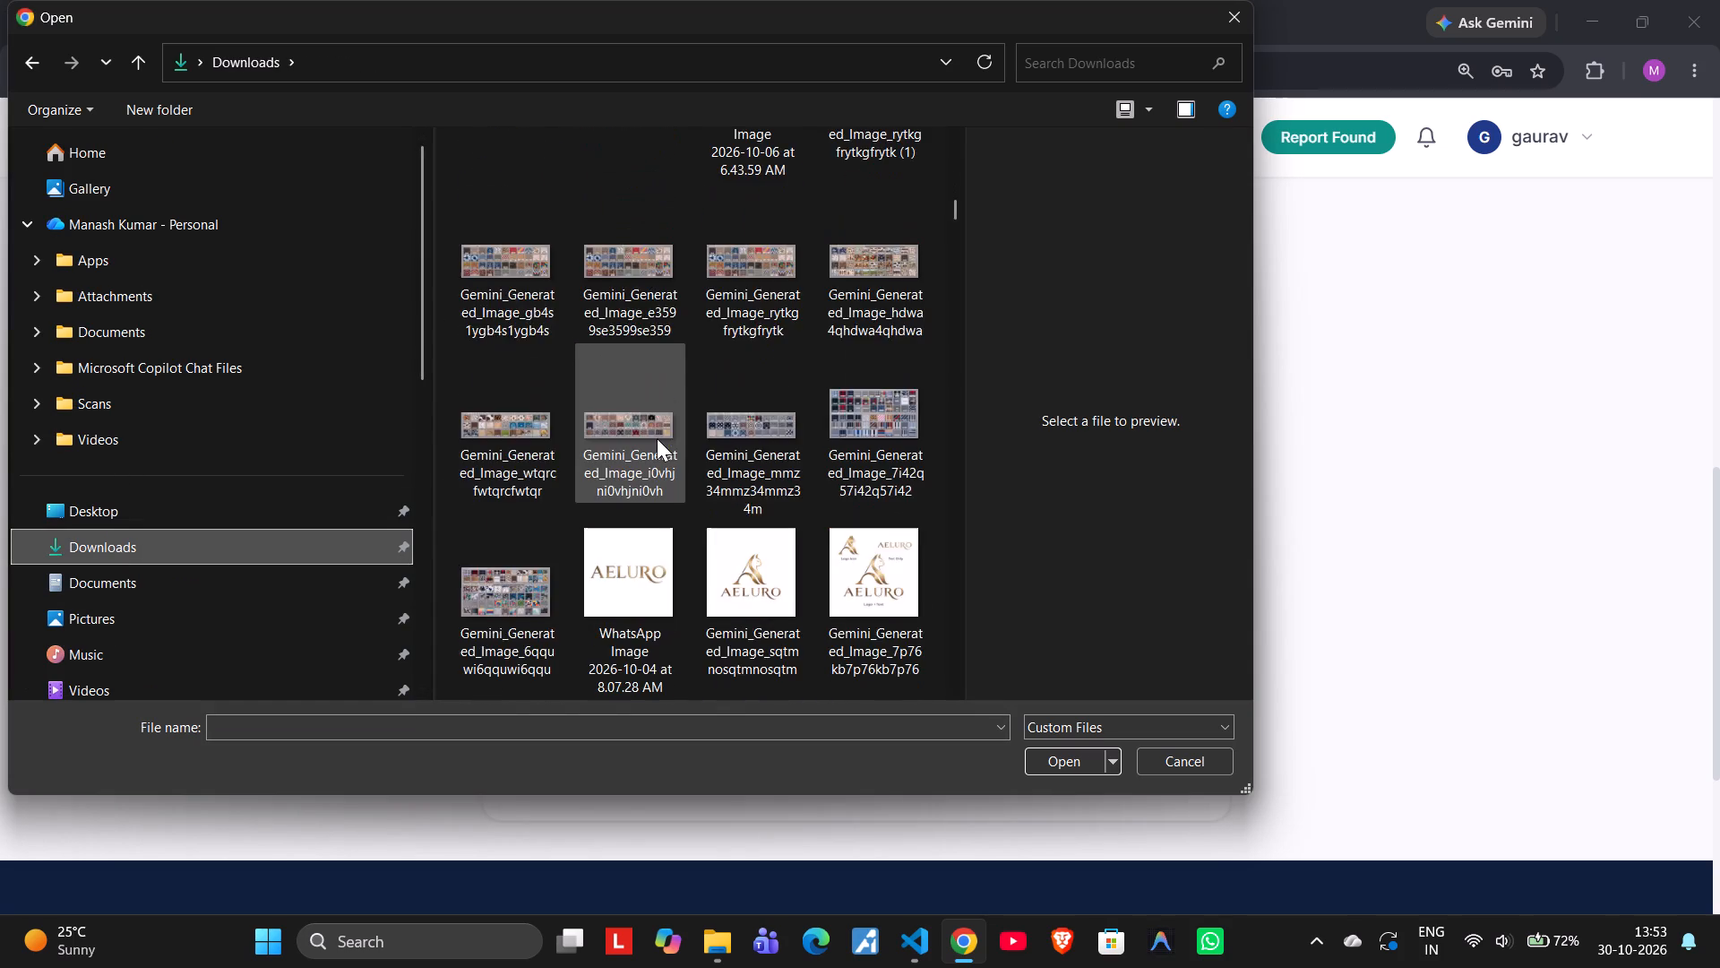
scroll(657, 438, up, 5)
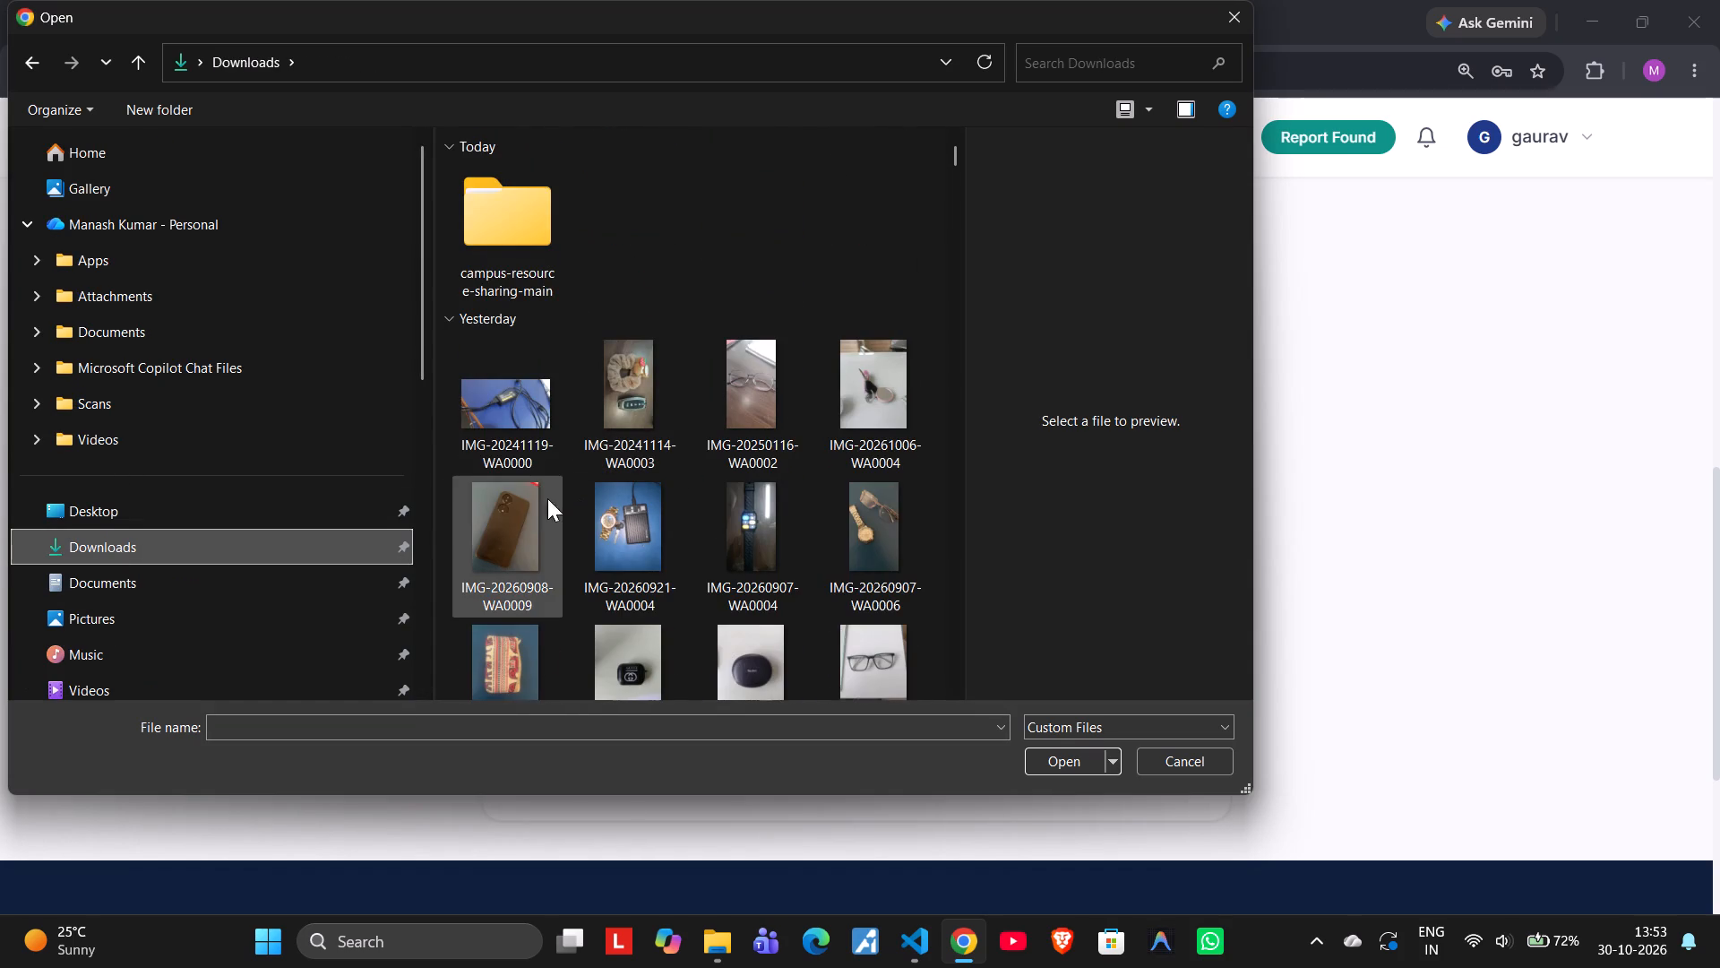
click(521, 513)
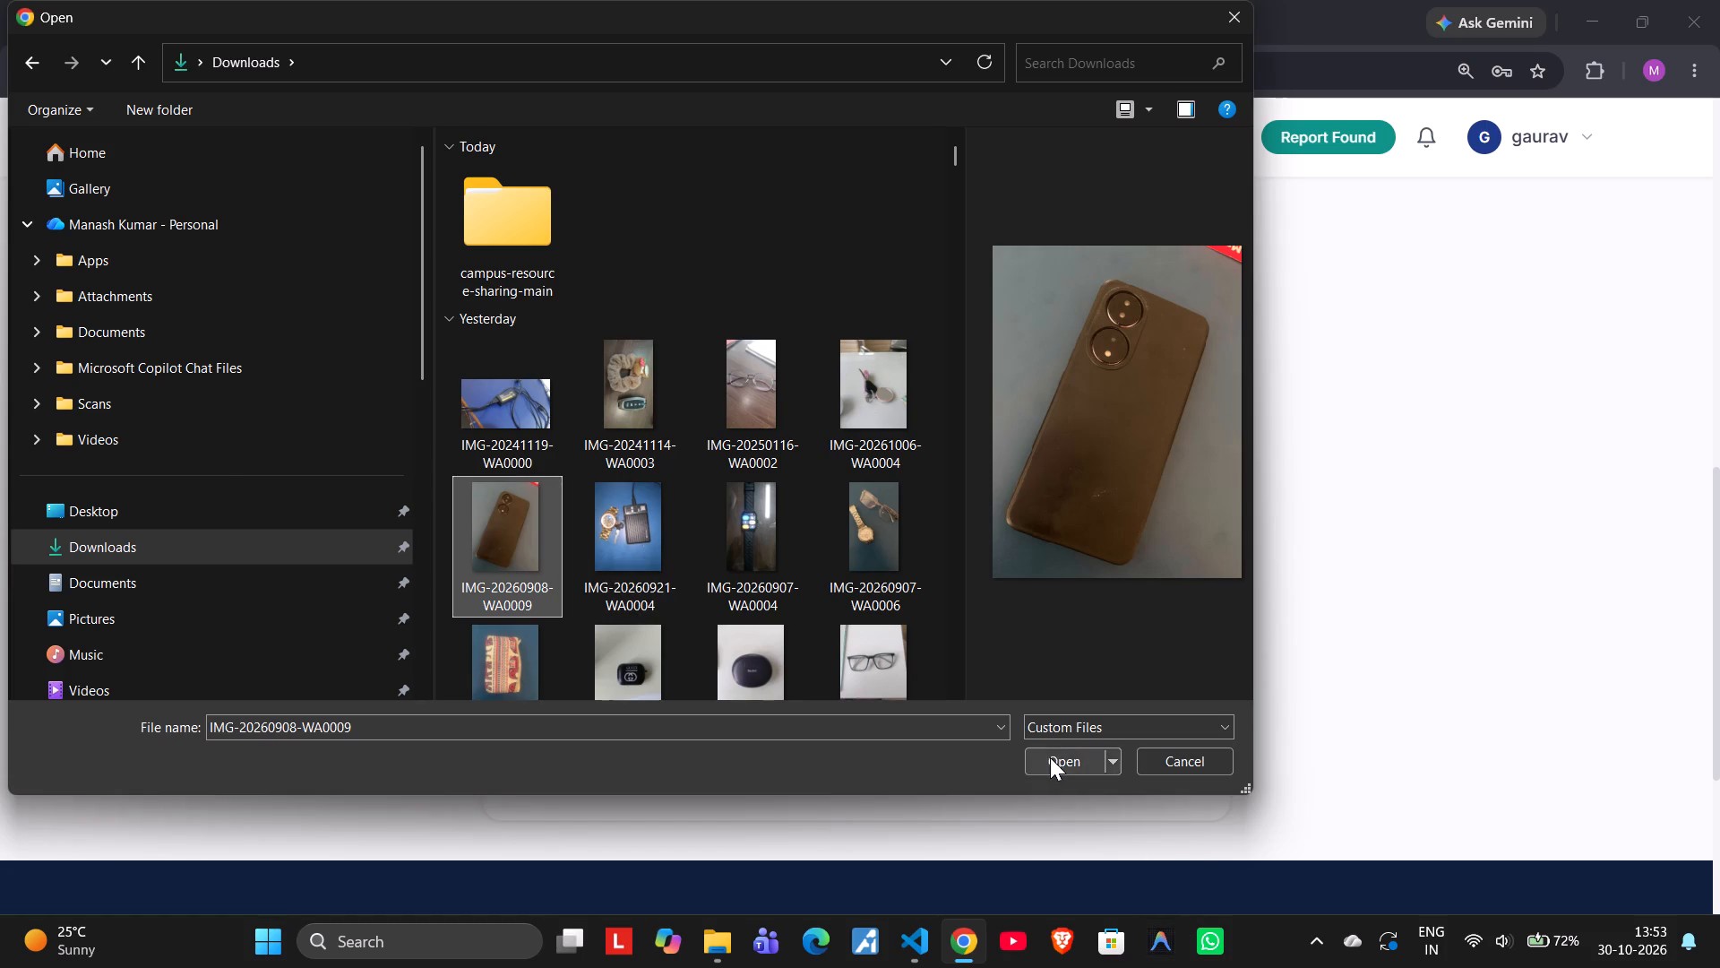
click(1050, 757)
Enter "found a phone" as the item title of the found item report.
scroll(740, 405, up, 4)
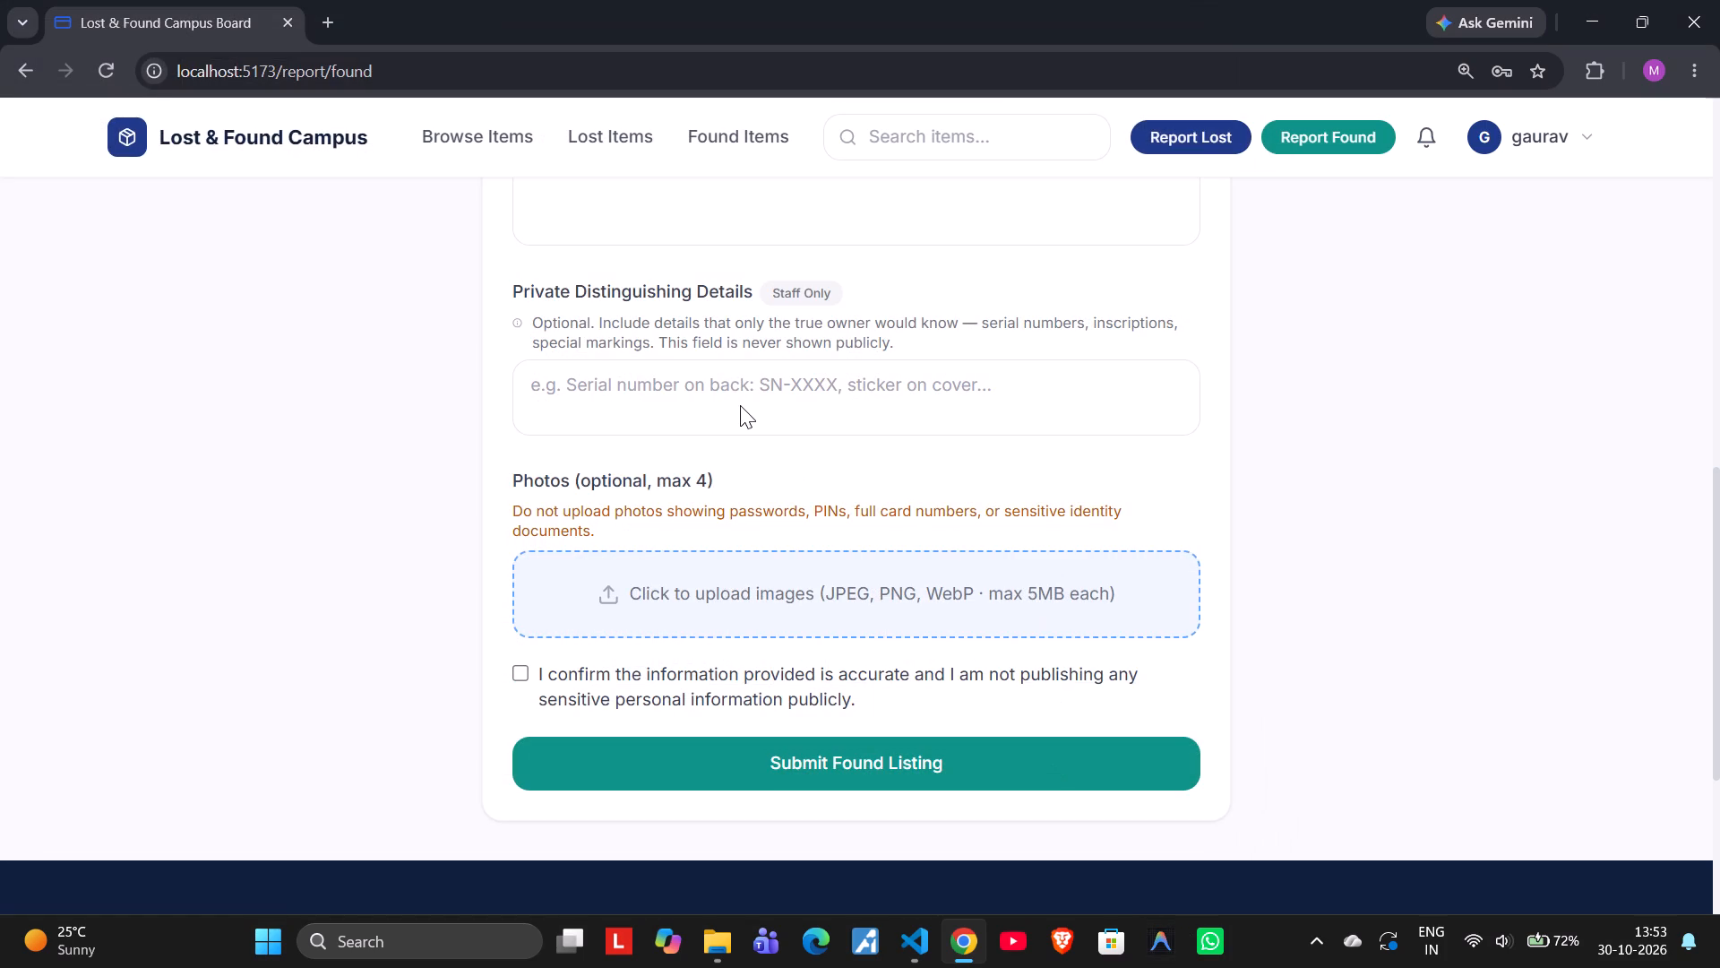
scroll(740, 405, up, 2)
scroll(760, 315, up, 9)
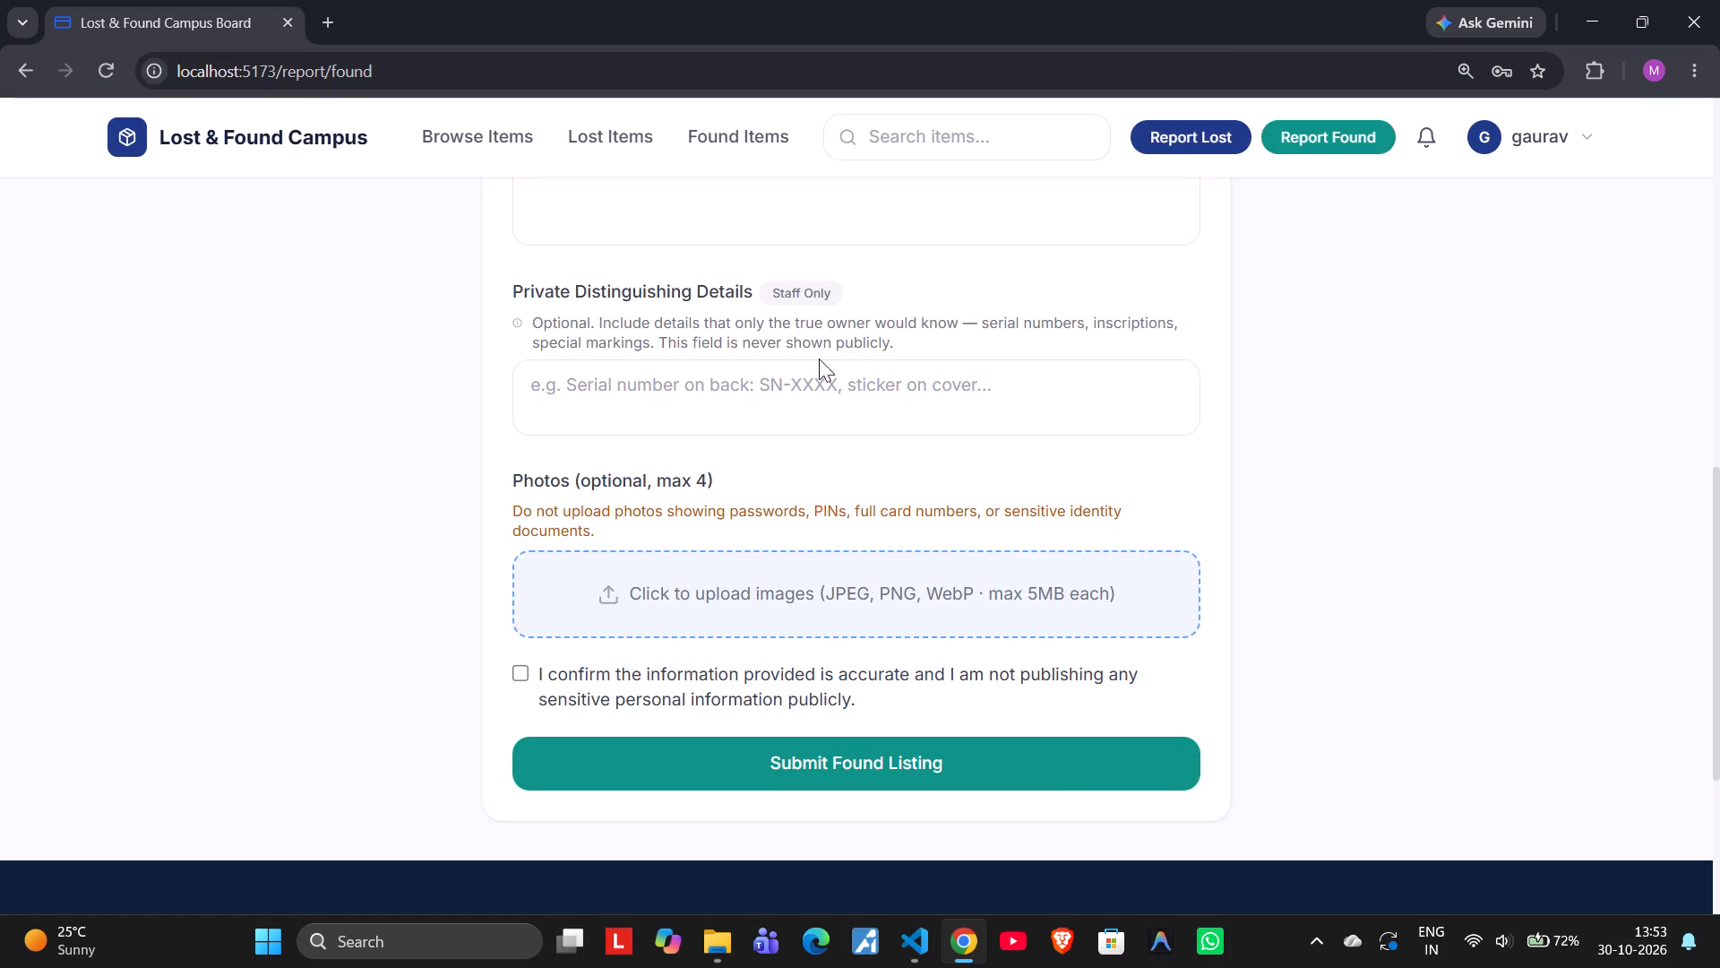
scroll(1034, 307, up, 4)
scroll(1034, 307, down, 2)
click(1386, 466)
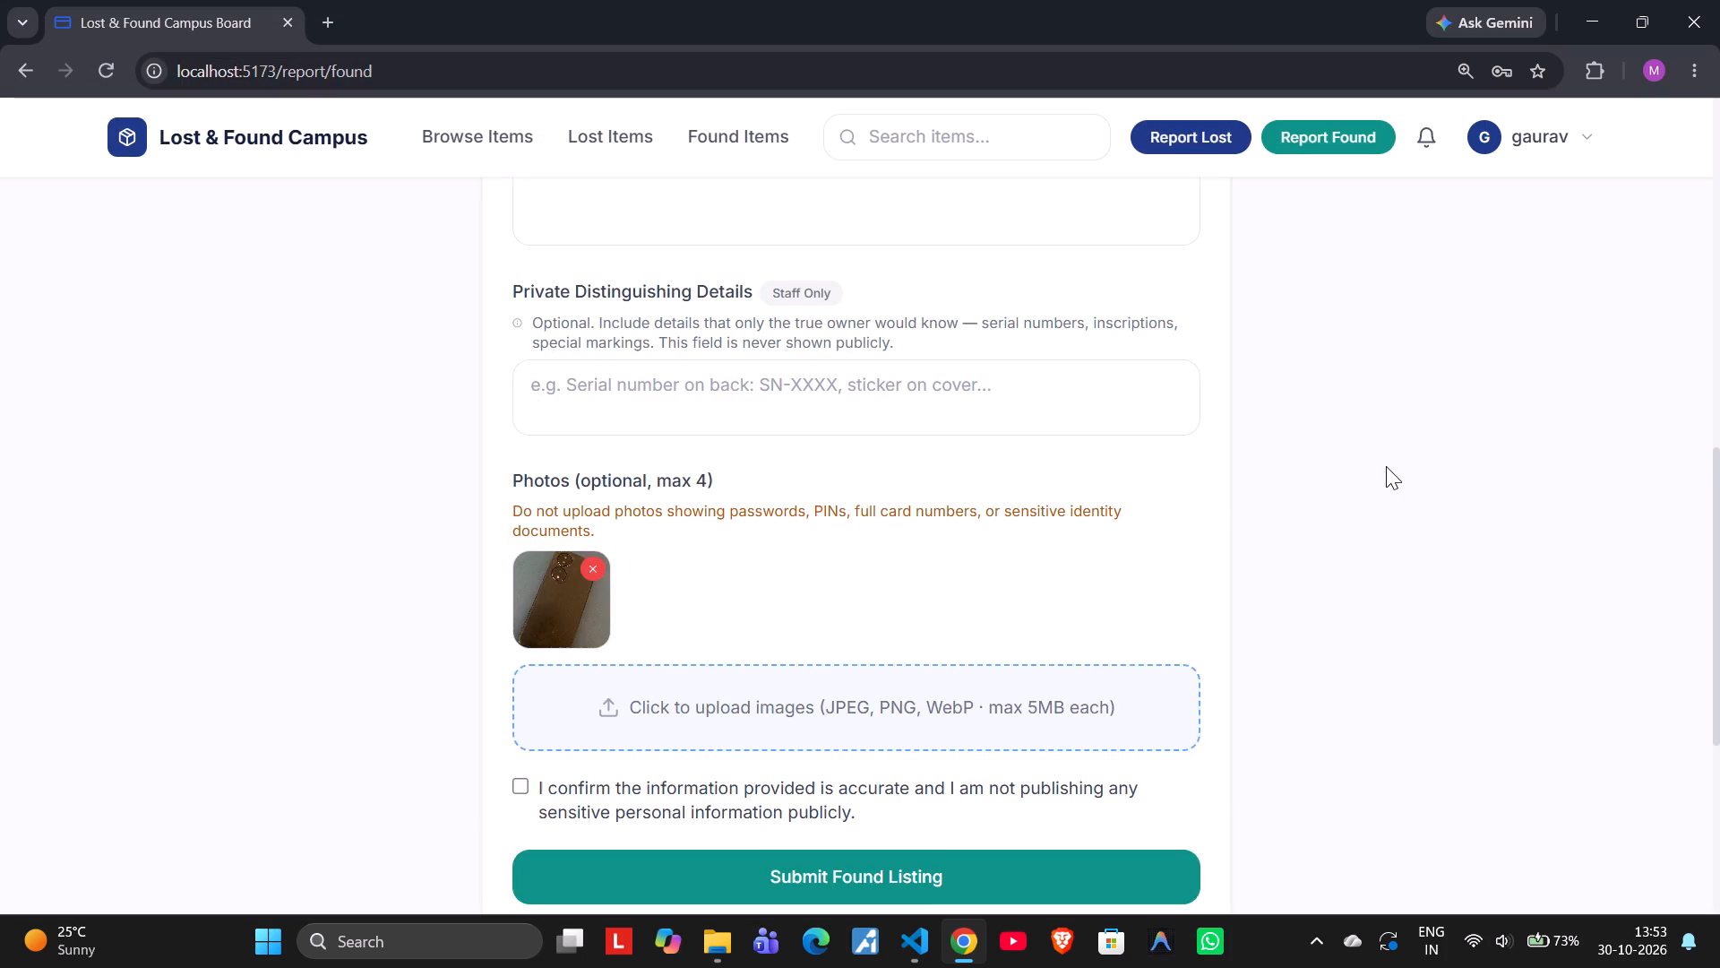
scroll(1386, 466, up, 6)
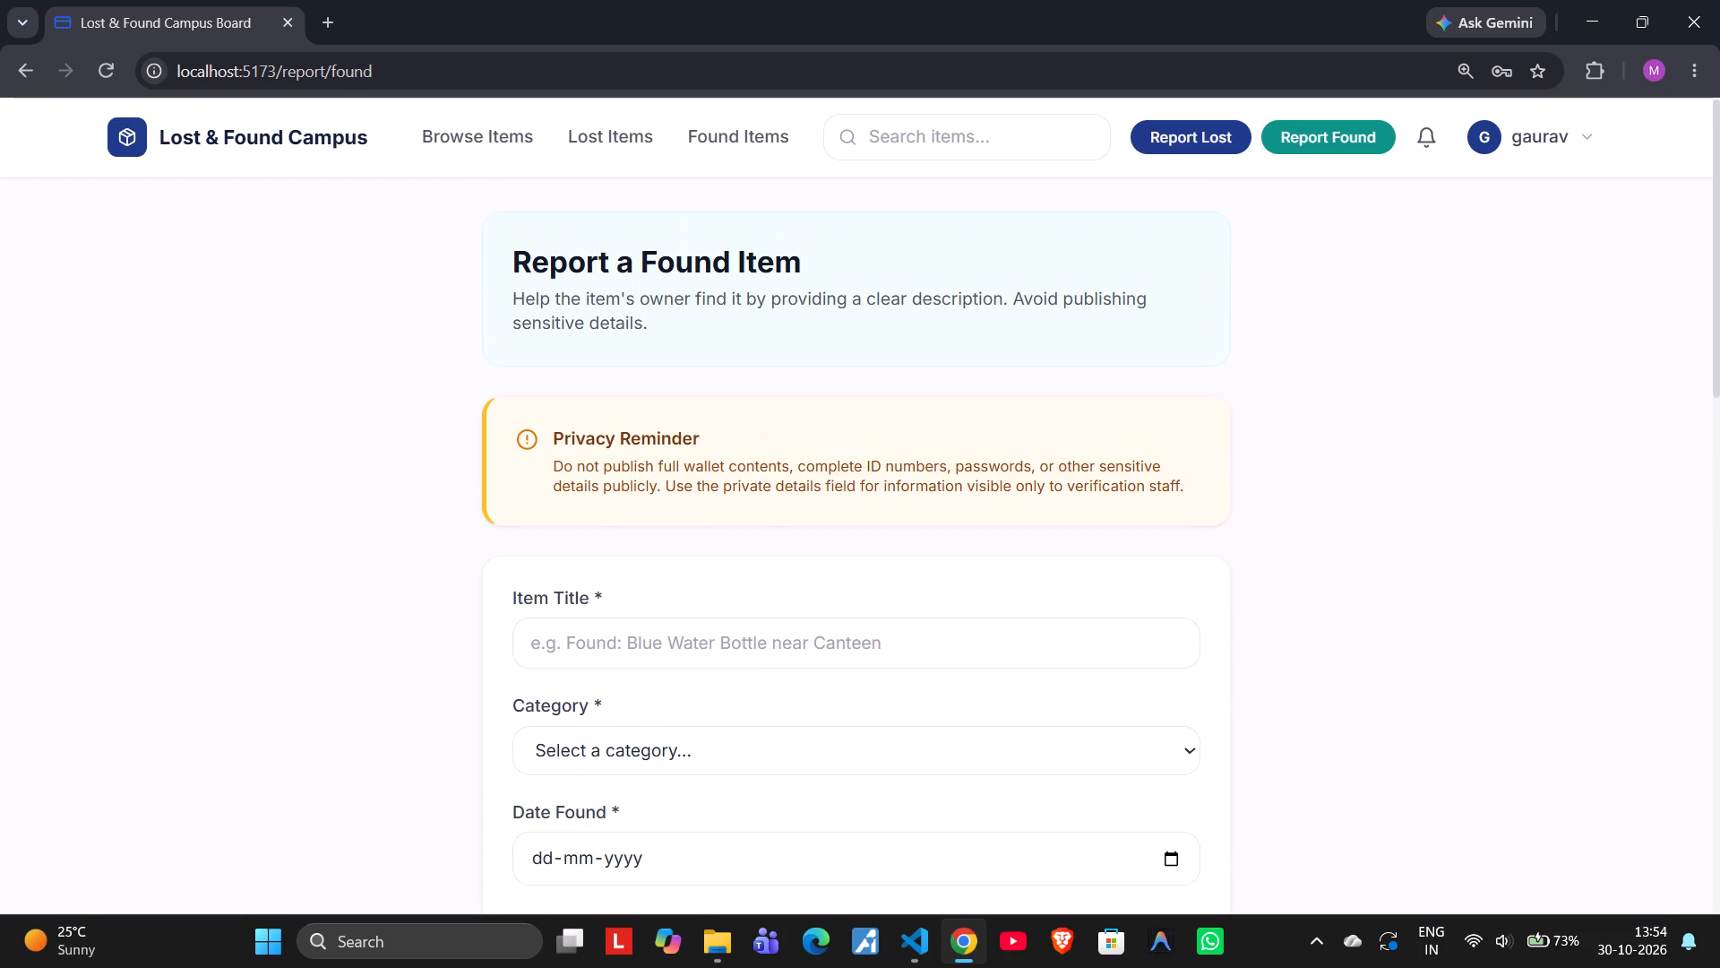
click(831, 642)
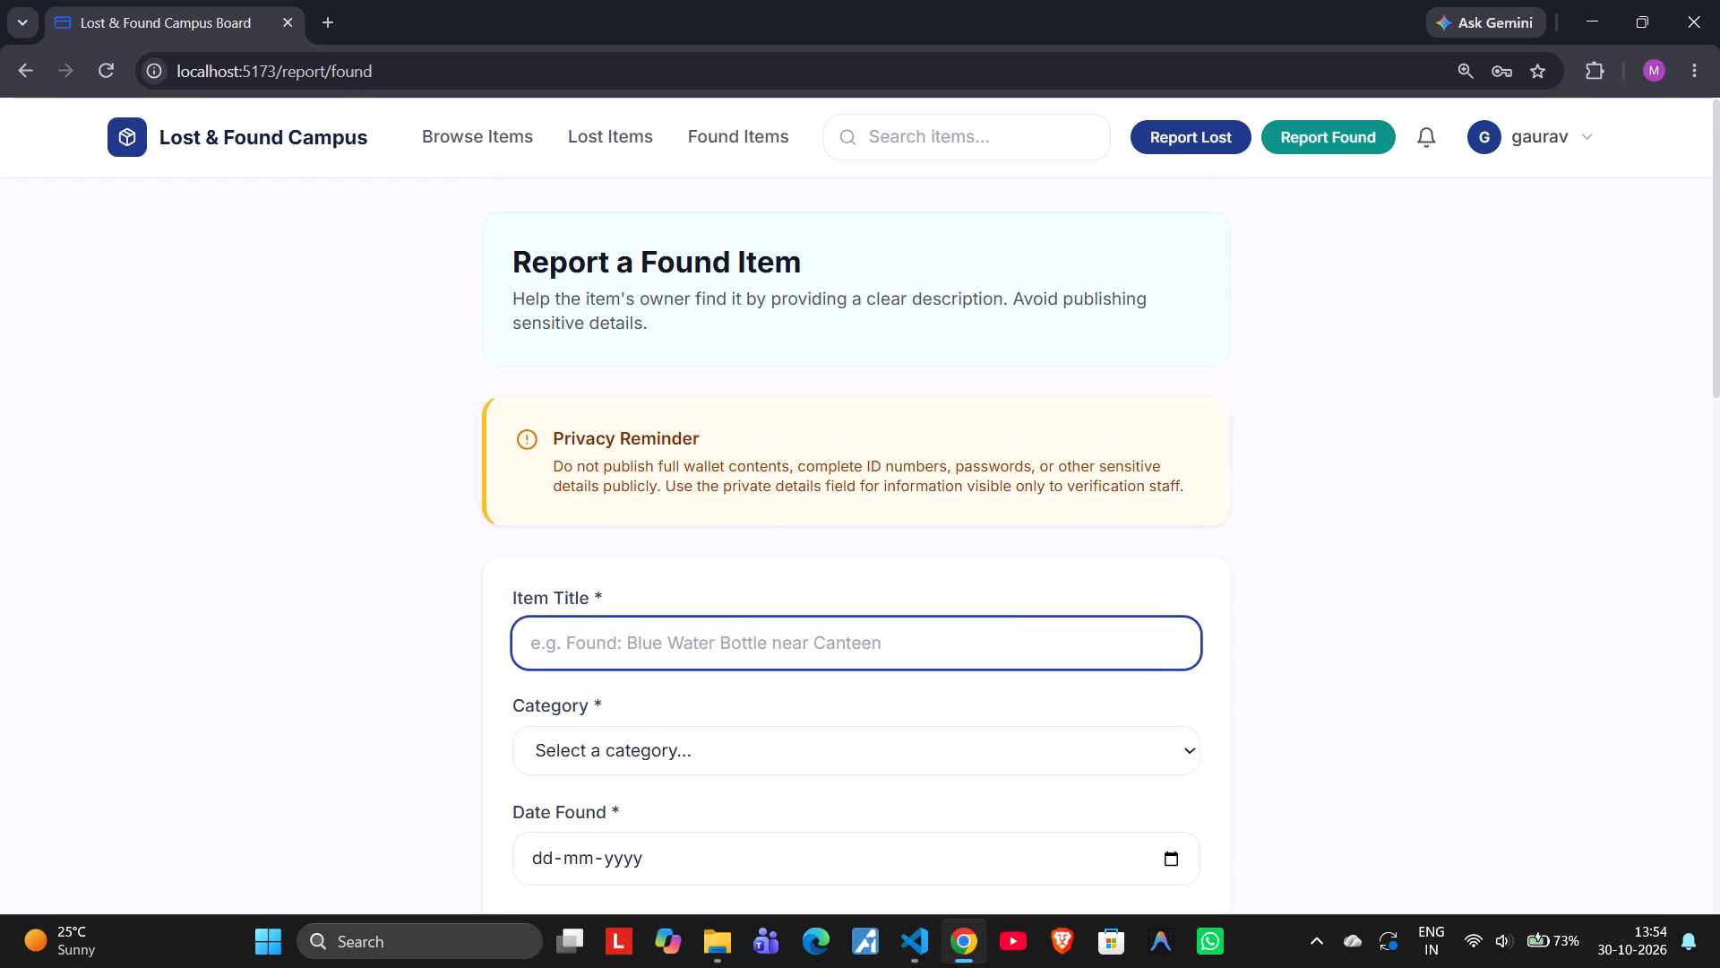
text(found a)
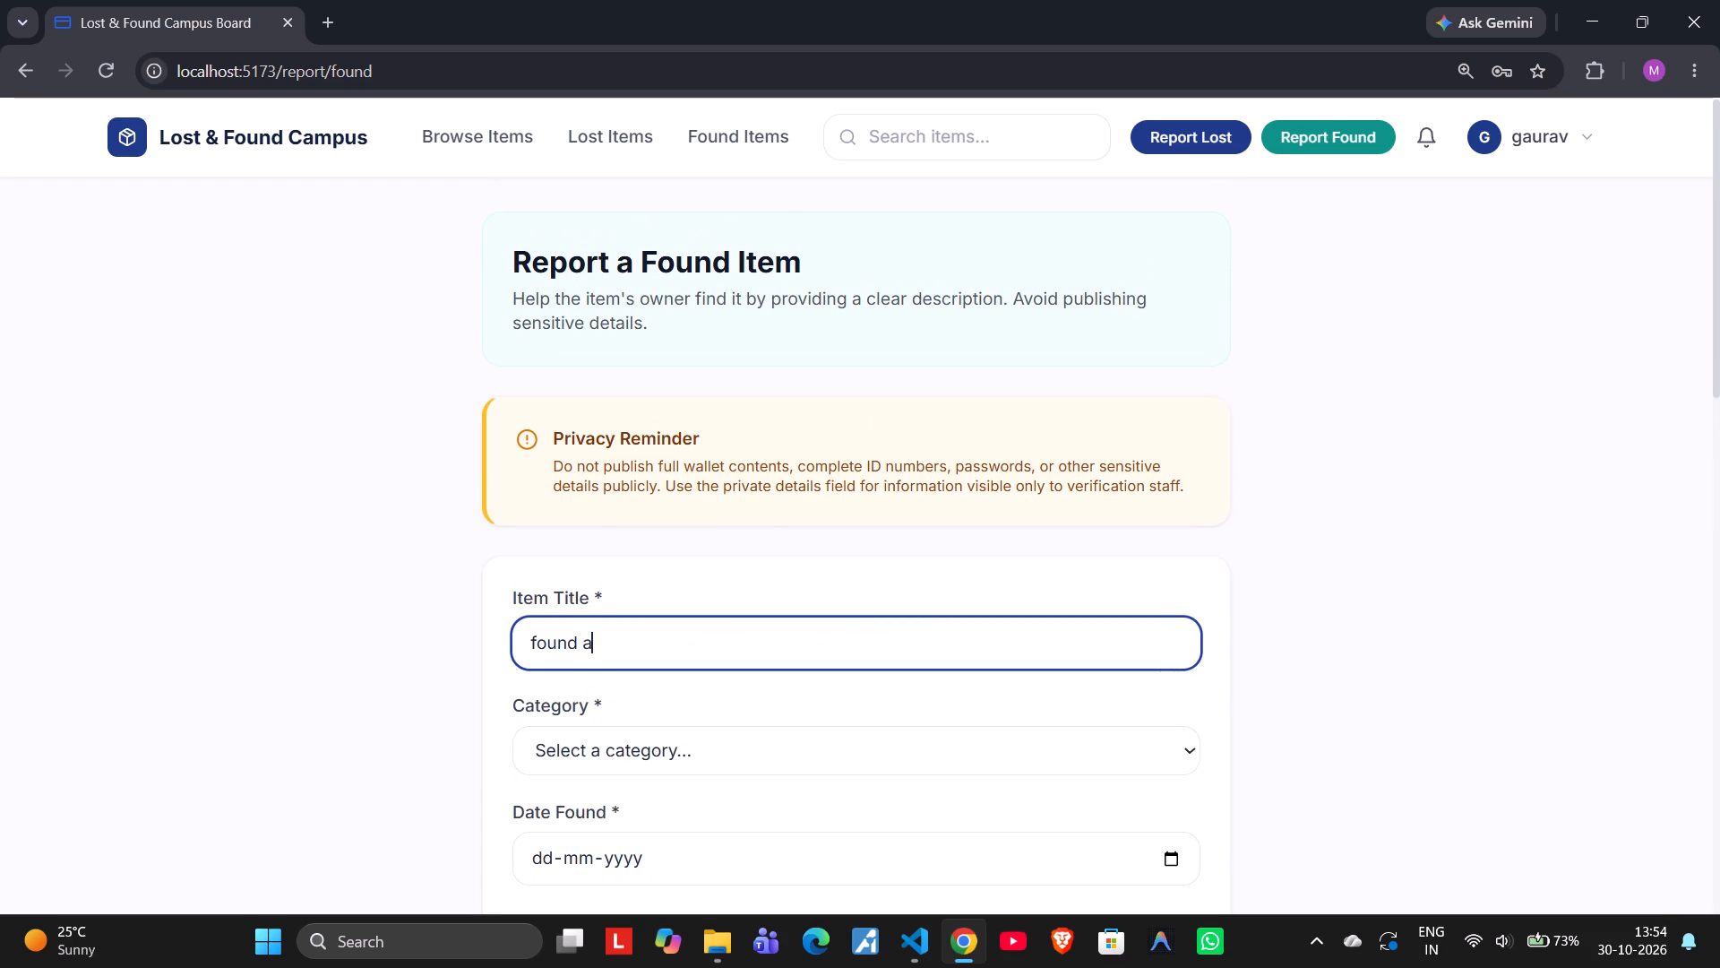
key(space)
text(phone)
Set the found item's category to Other.
scroll(822, 730, down, 1)
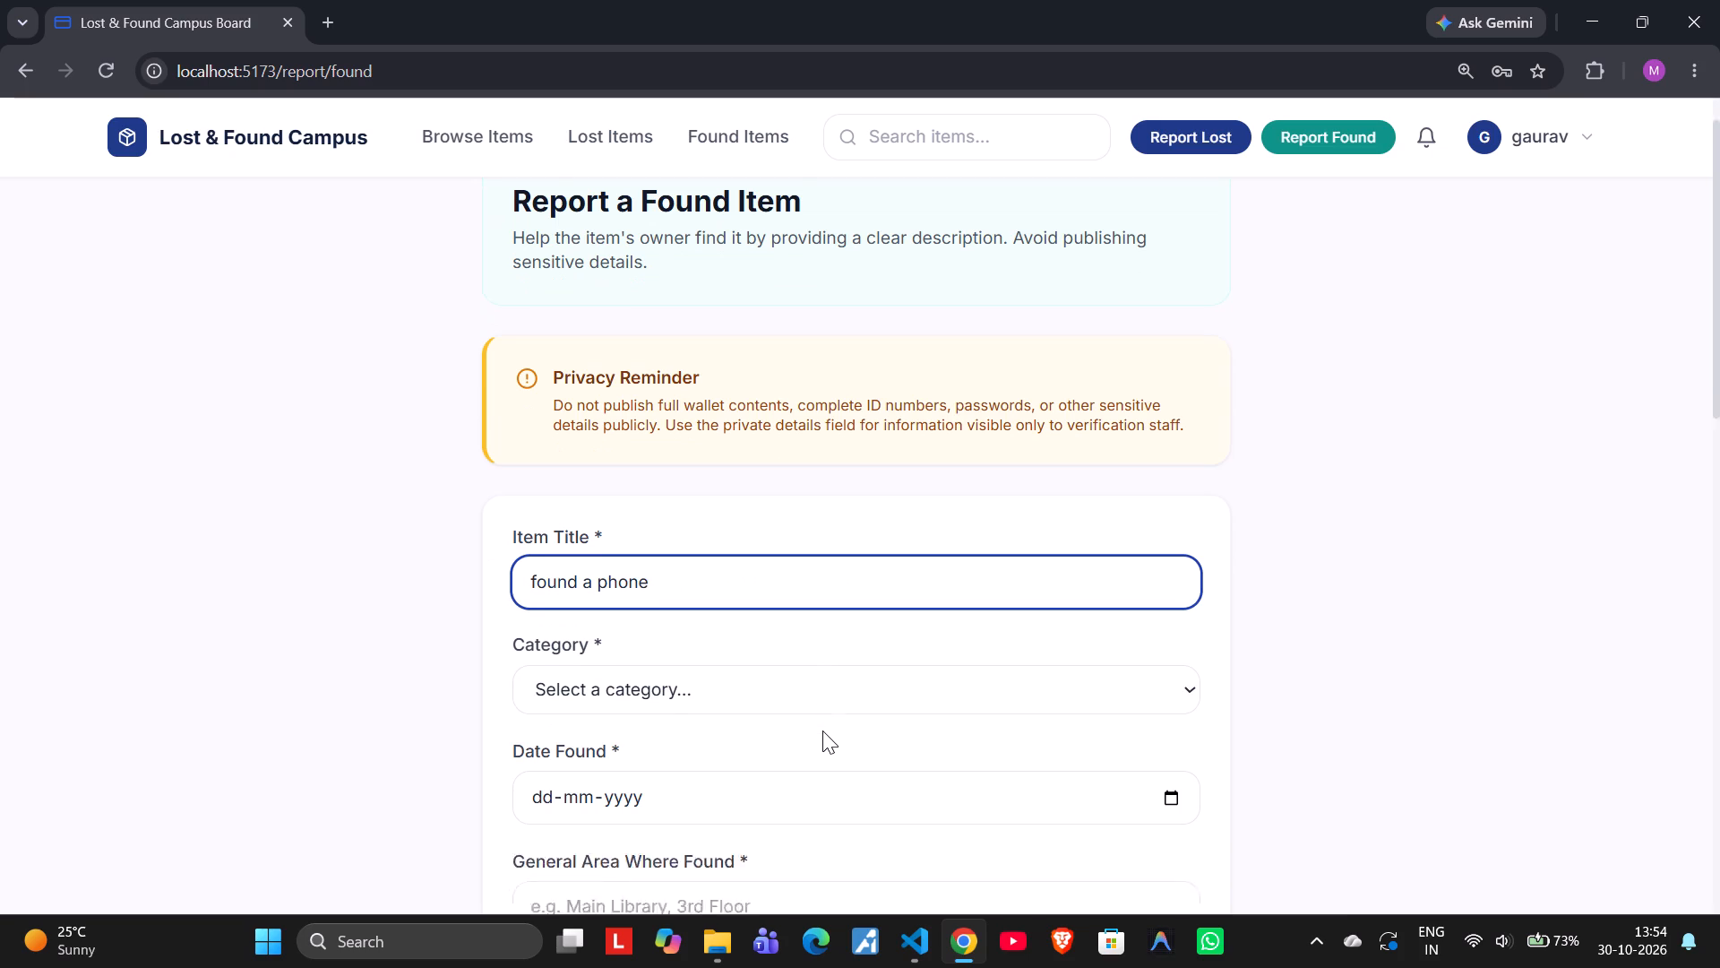
scroll(822, 730, down, 1)
click(881, 618)
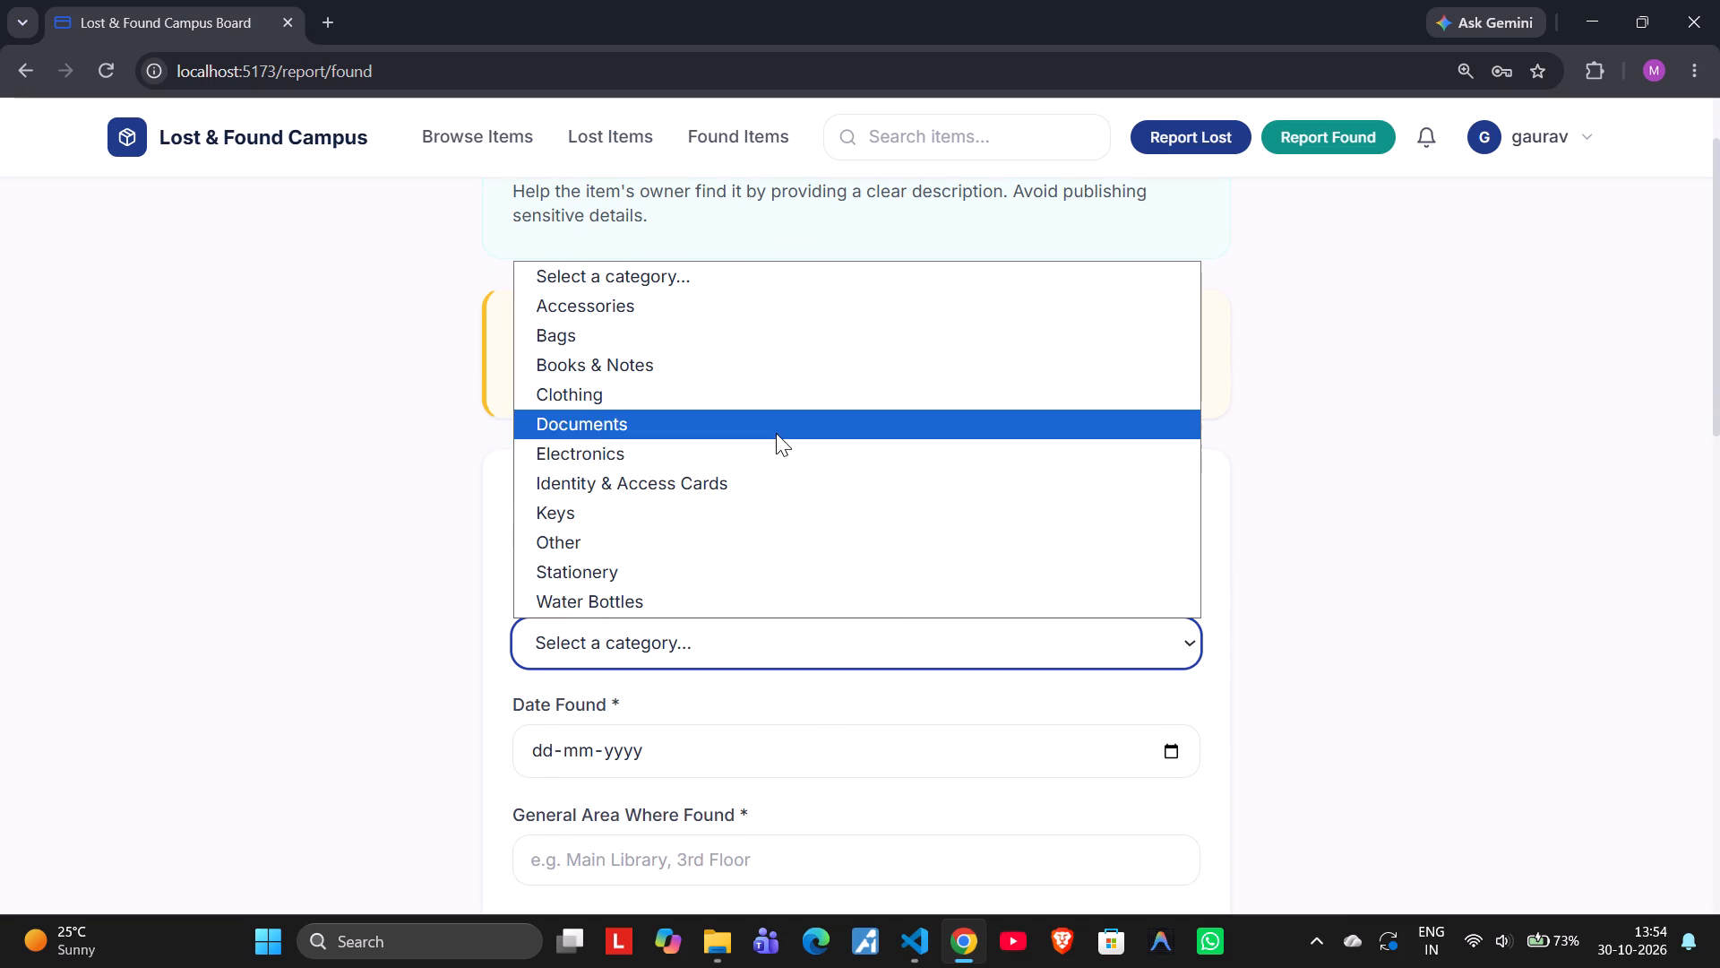
scroll(713, 453, down, 1)
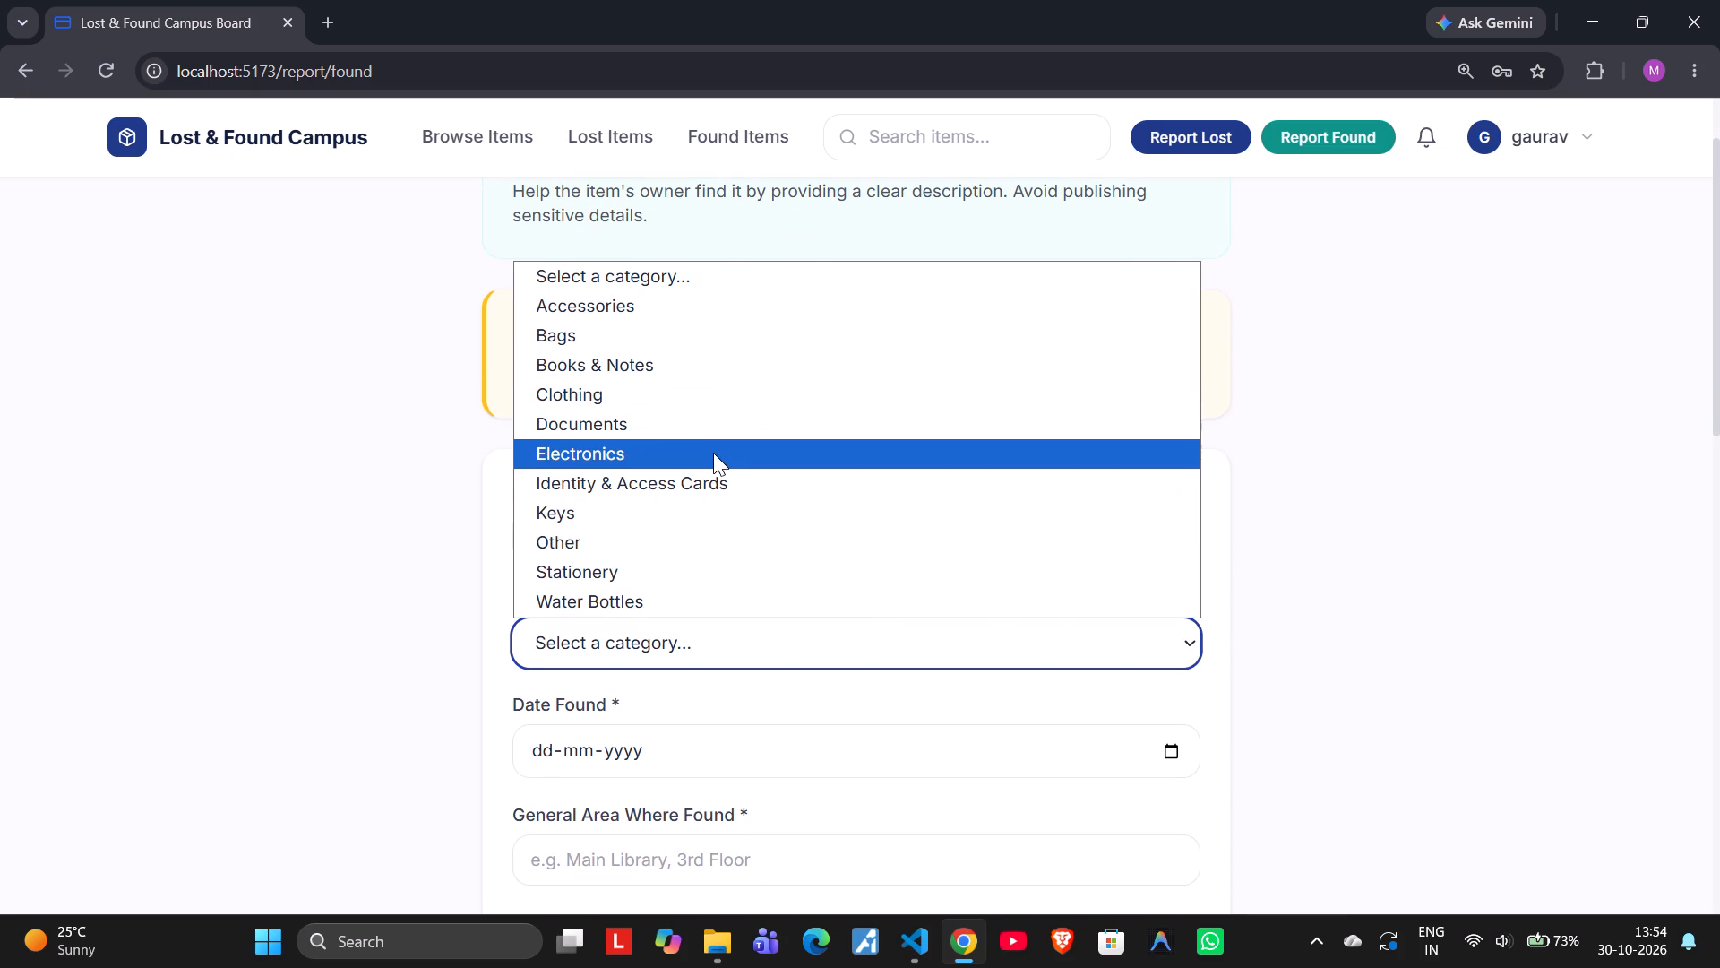
scroll(722, 359, down, 1)
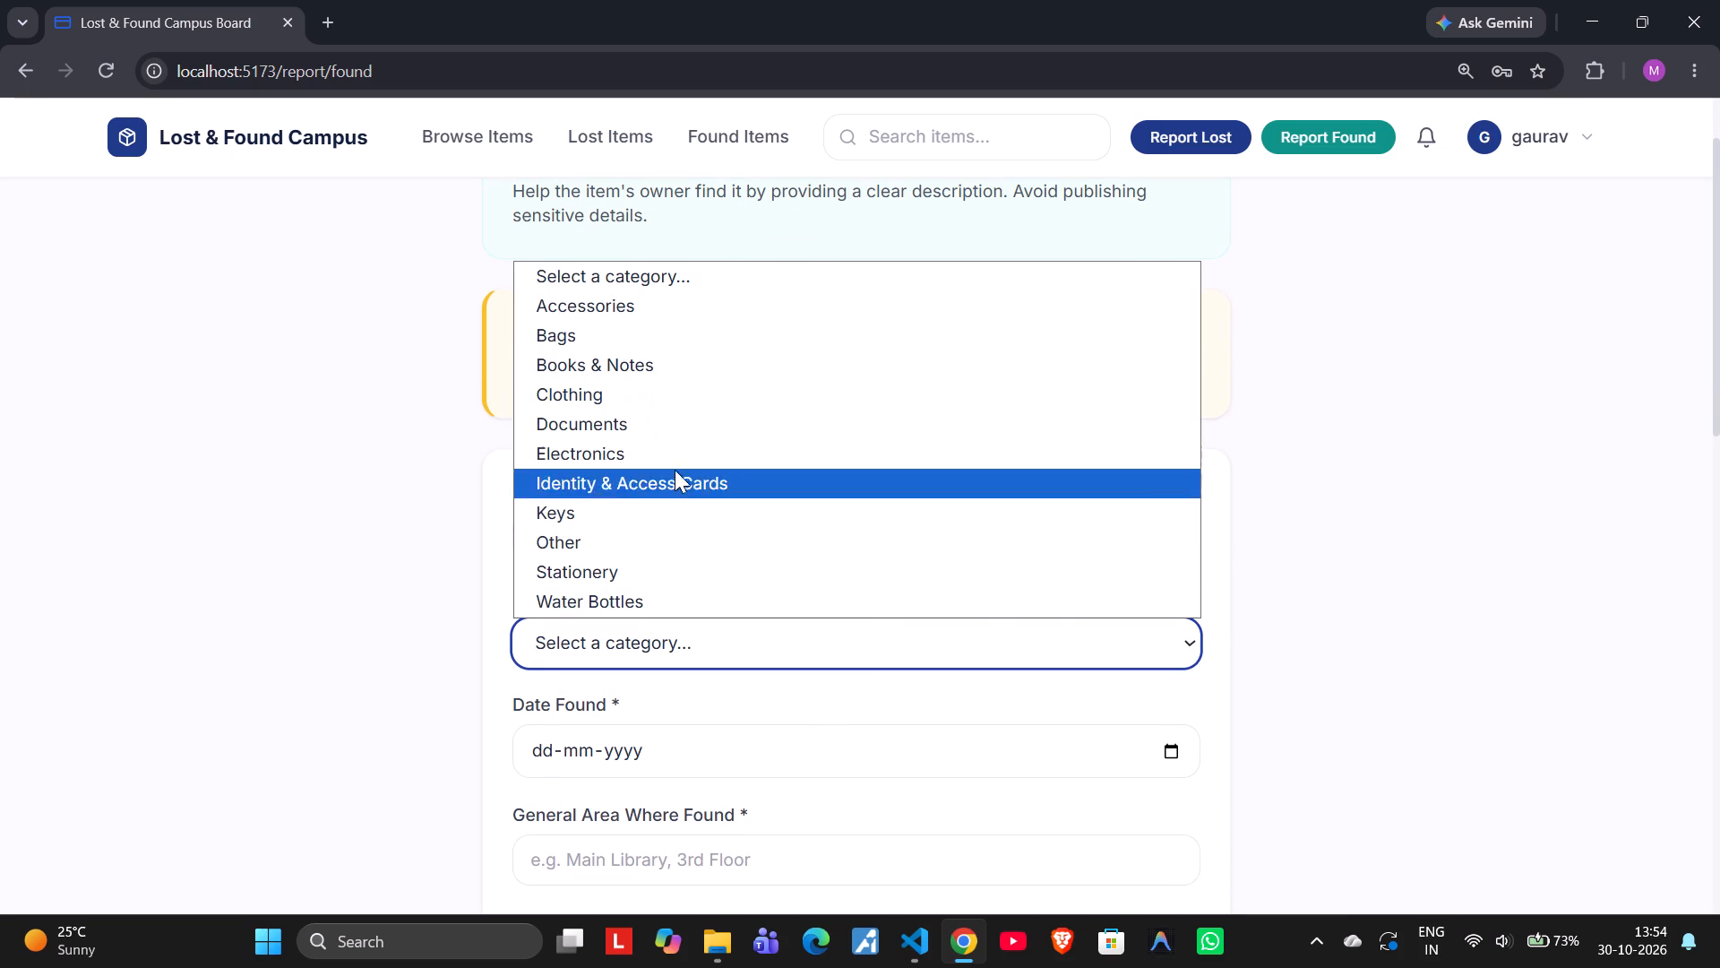
click(632, 544)
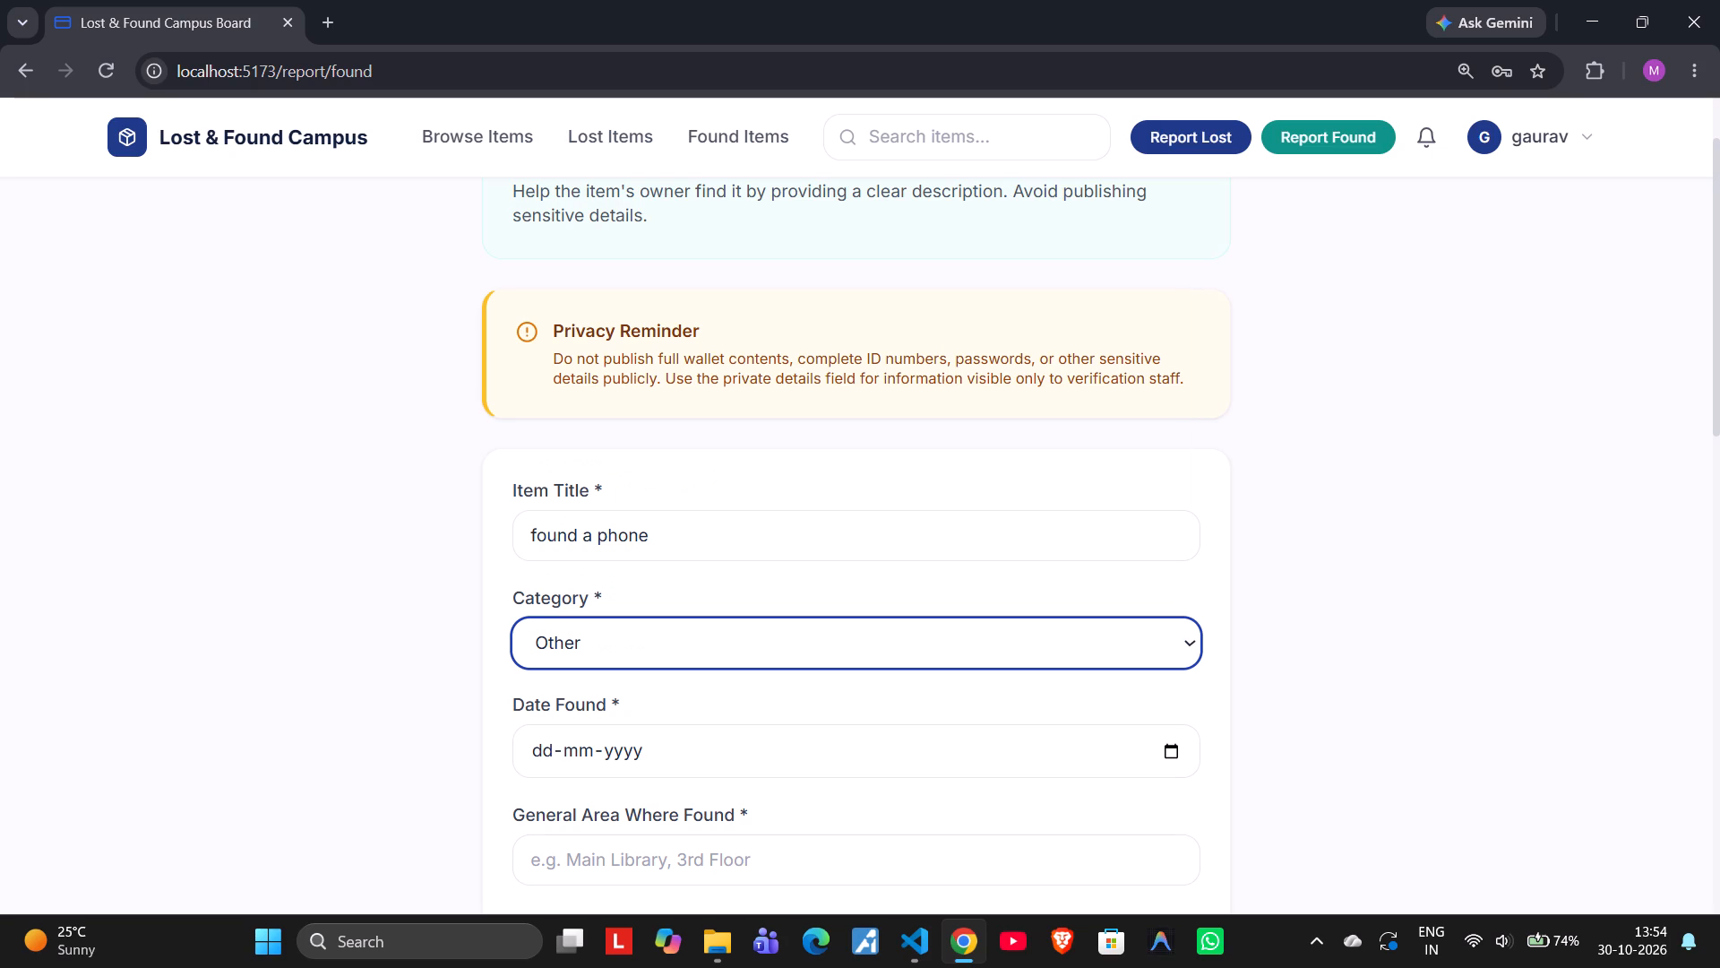
Set the date found to today's date, 30-10-2026.
scroll(658, 679, down, 2)
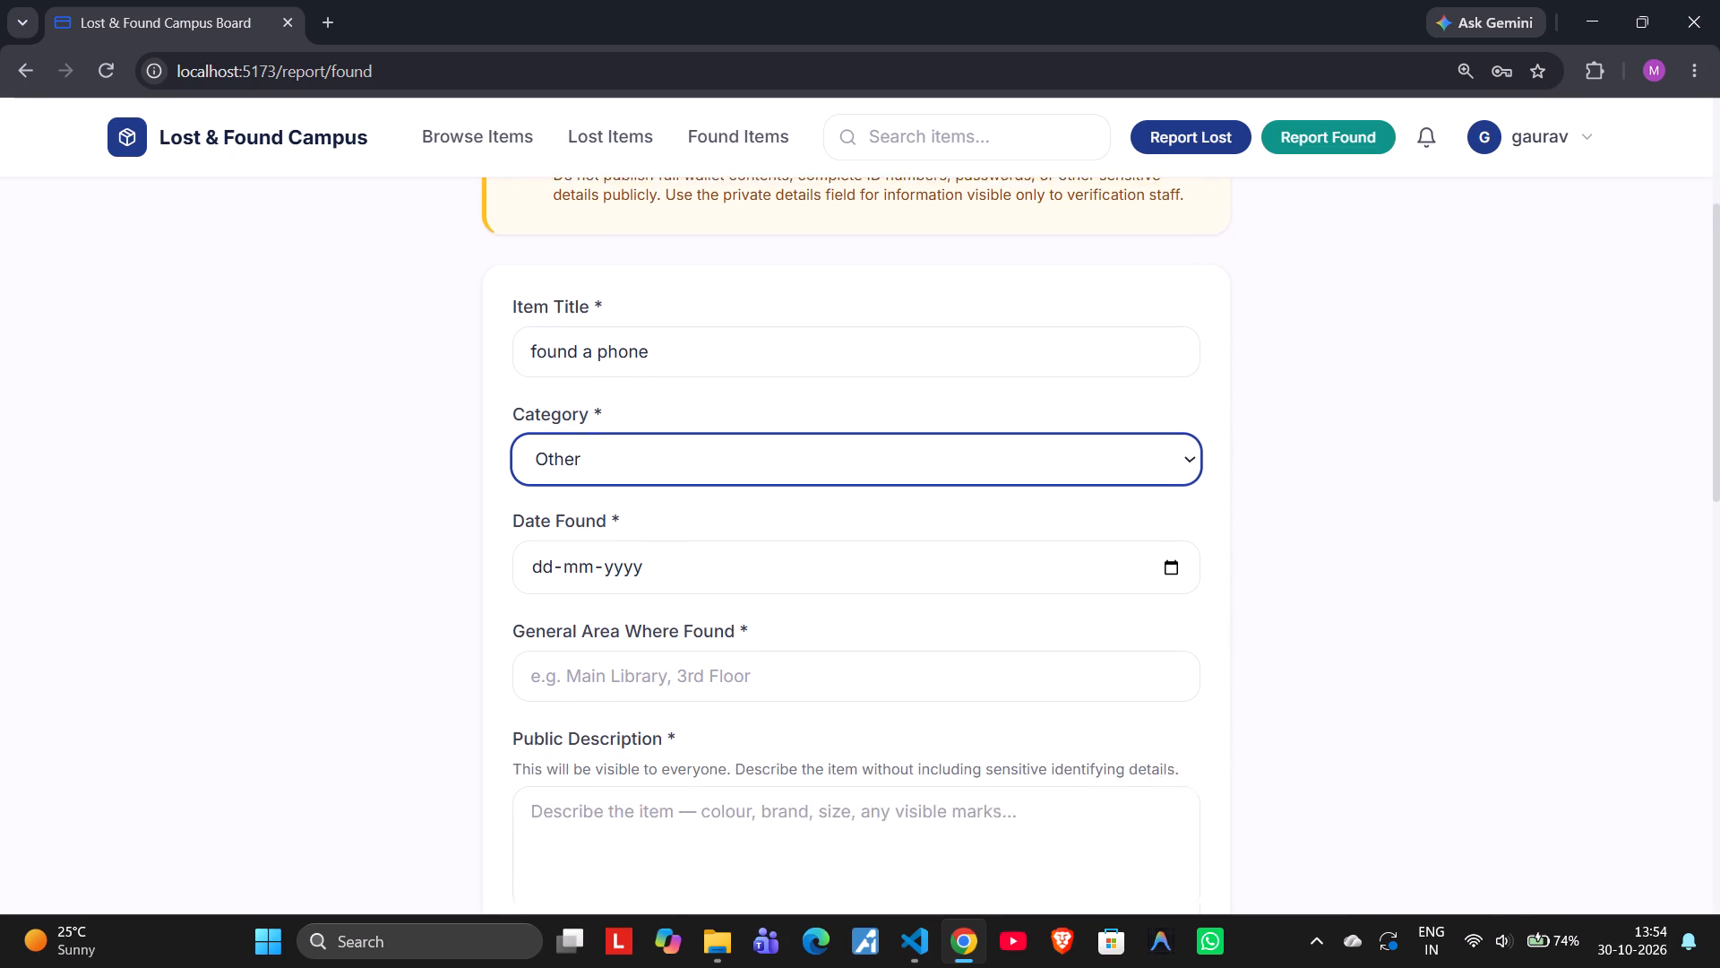
click(1170, 544)
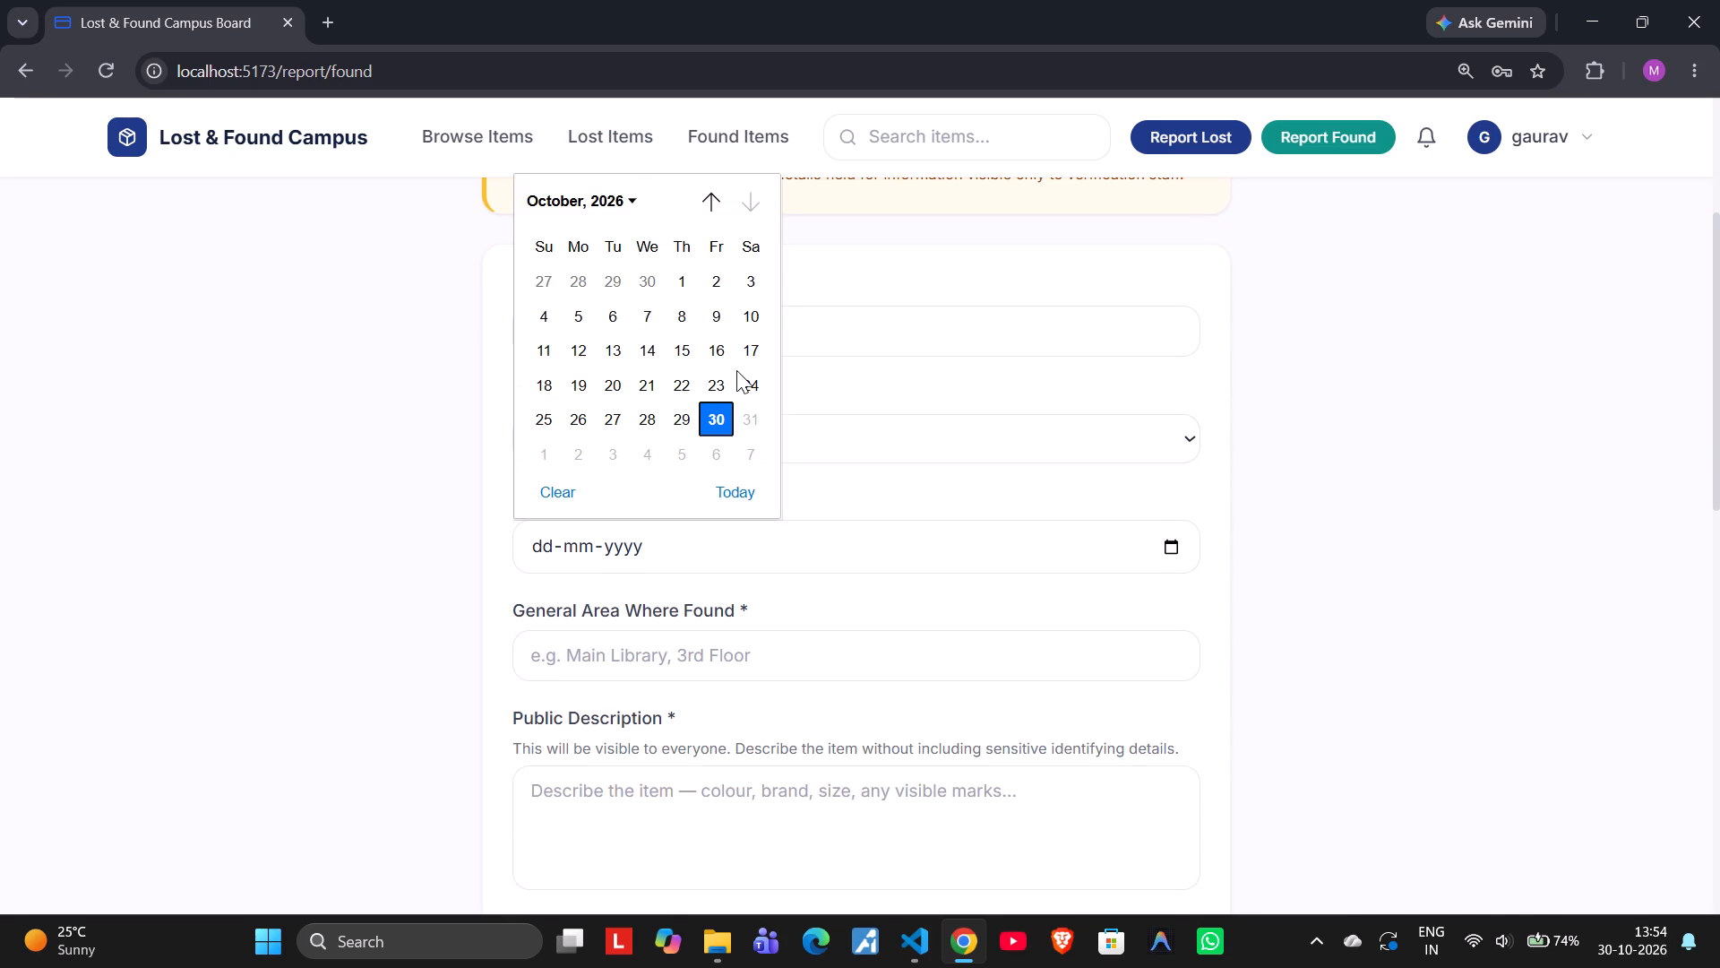
drag(763, 493, 741, 489)
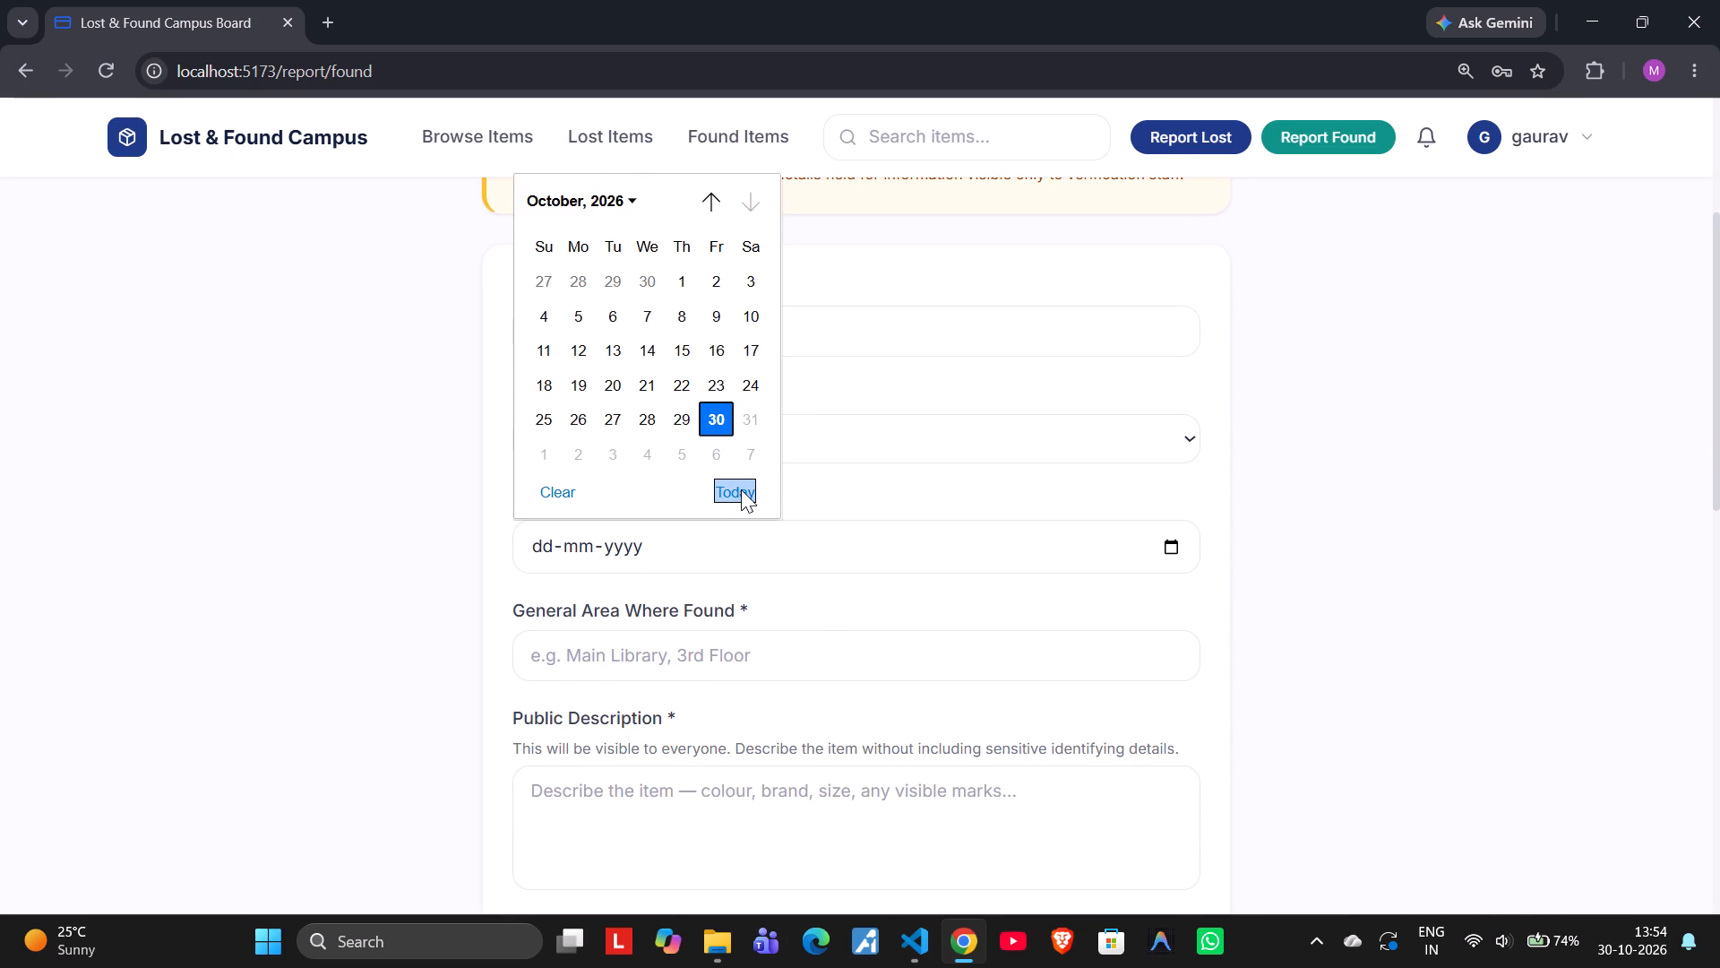
click(741, 489)
Enter "koshish ground" as the general area where the item was found.
click(560, 661)
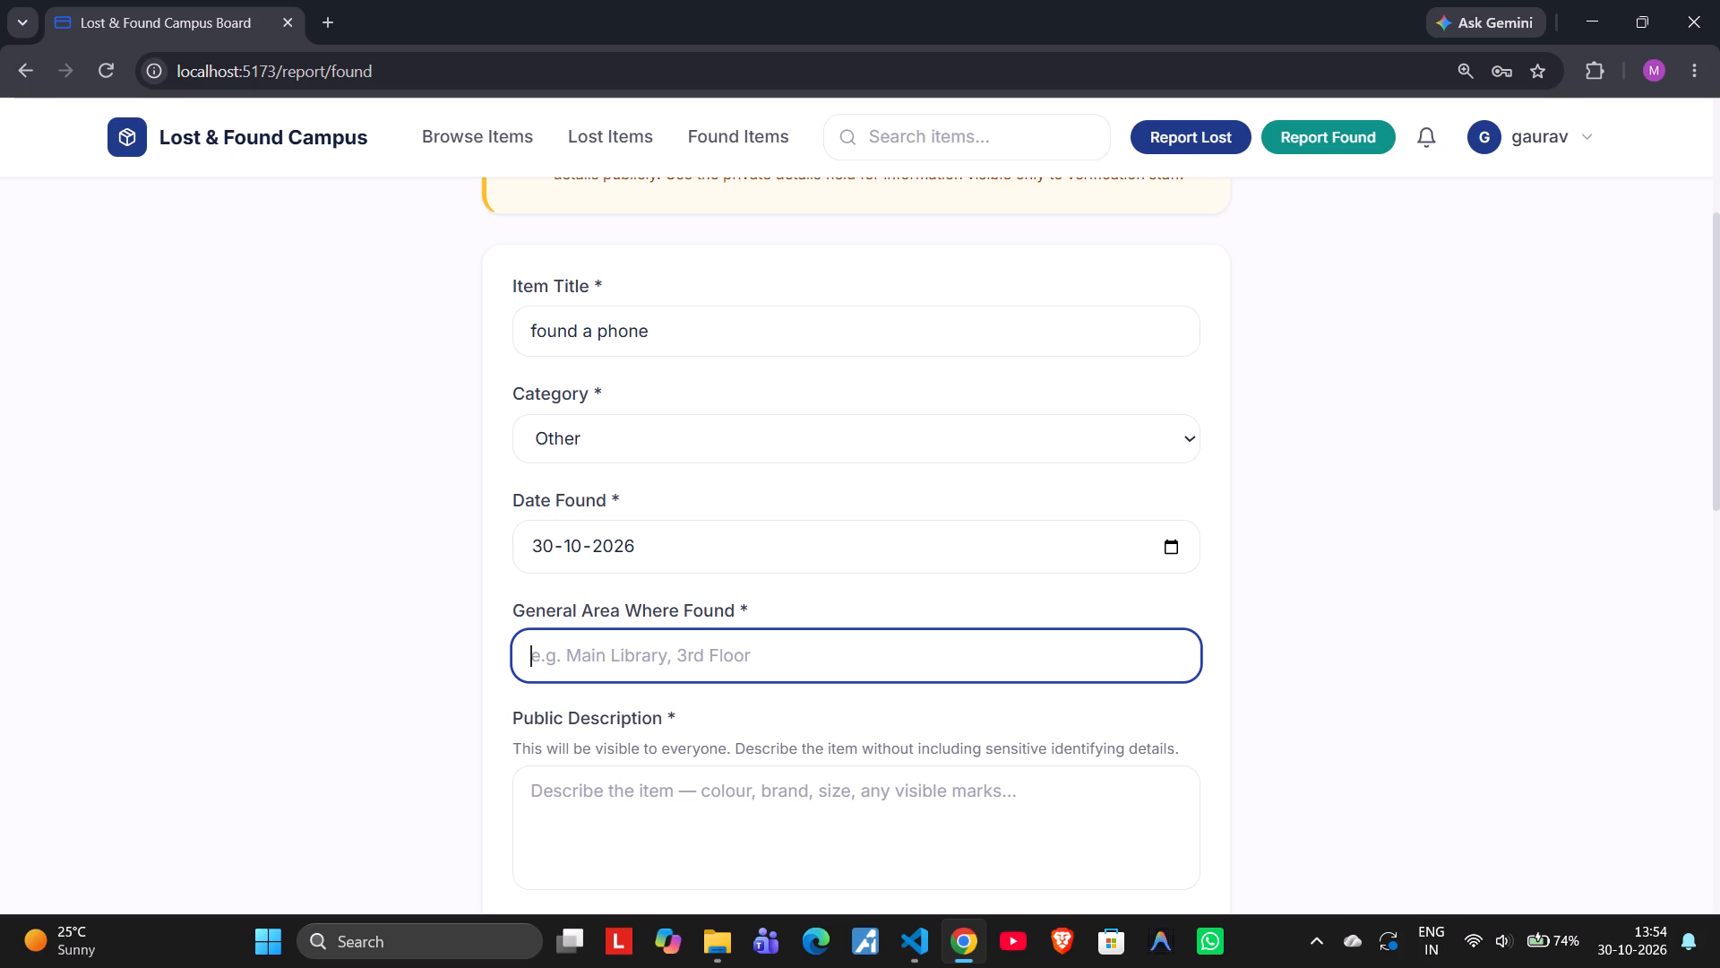
text(koshish)
key(space)
text(ground)
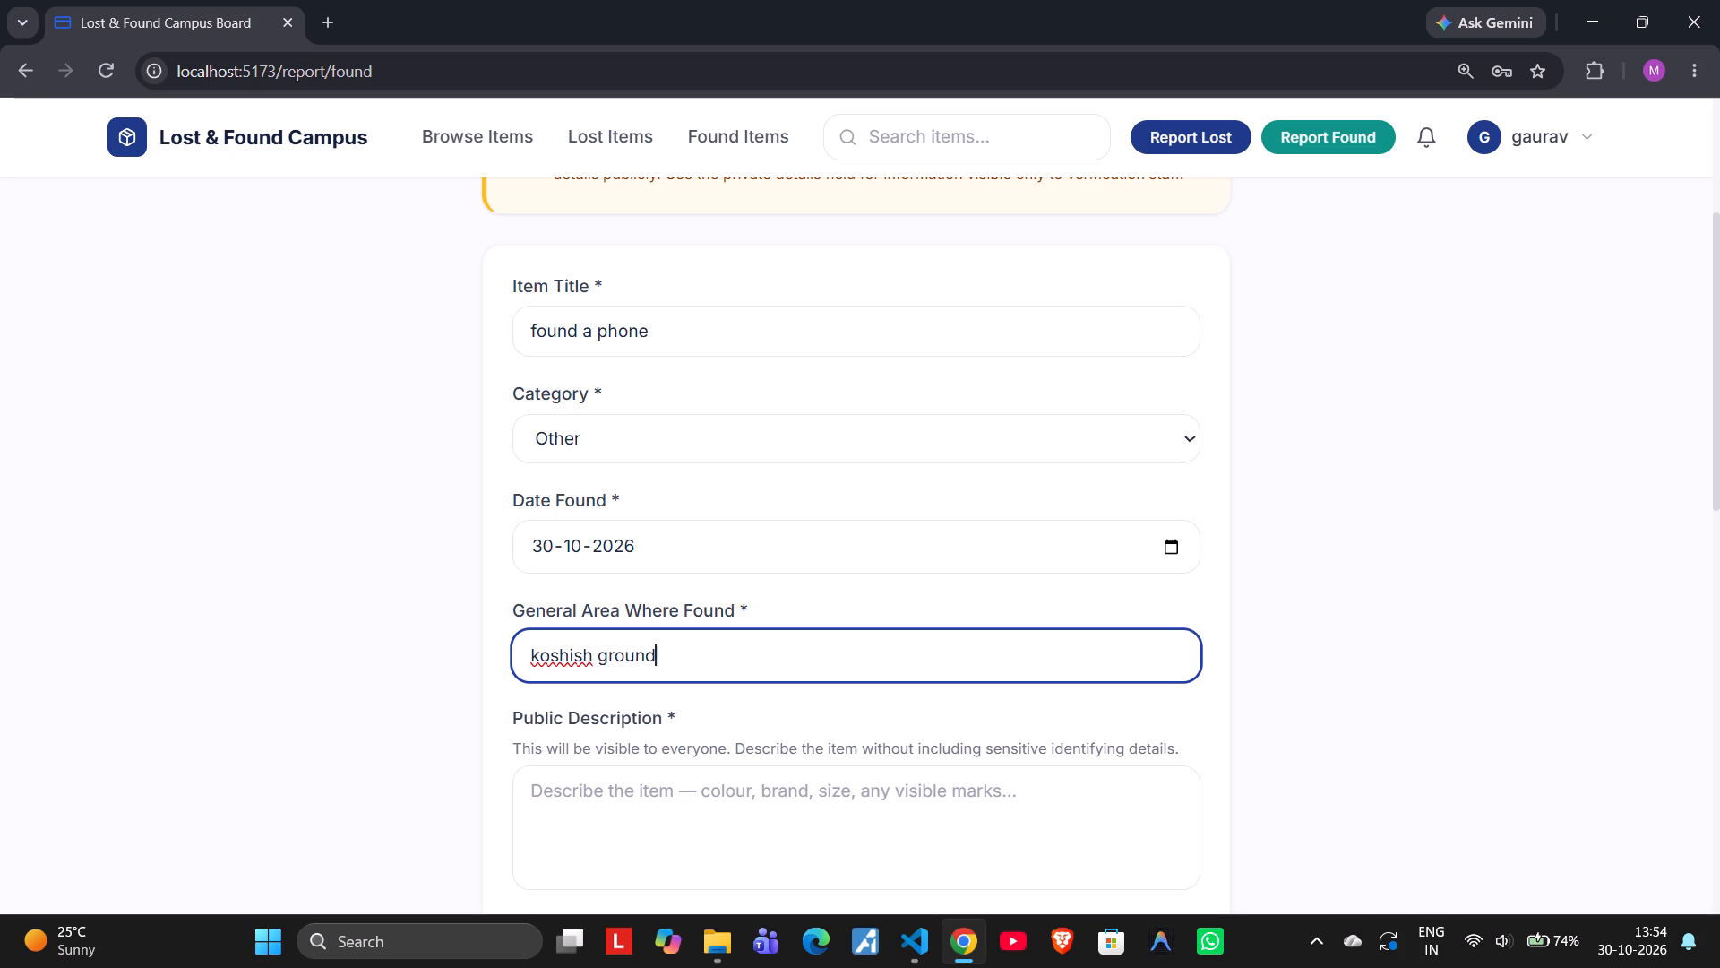
Fill in the public description with "a mobile phone is found in koshiosh ground".
scroll(560, 661, down, 3)
click(643, 494)
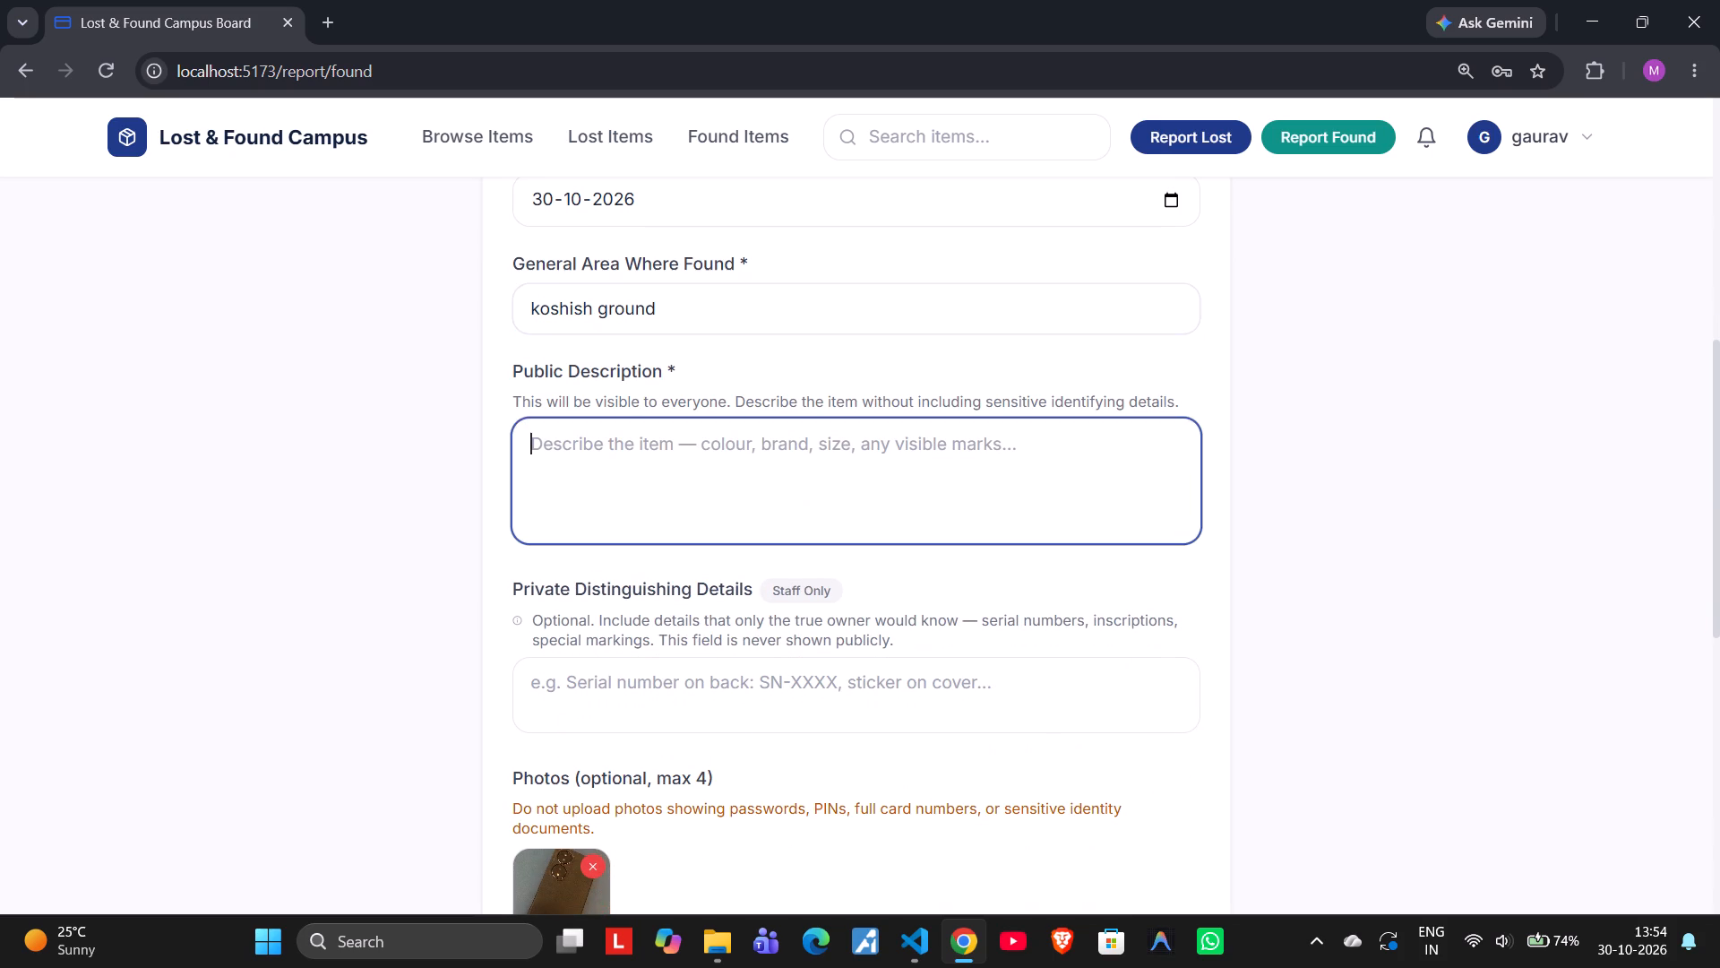
text(a mobile)
key(space)
text(phon)
key(space)
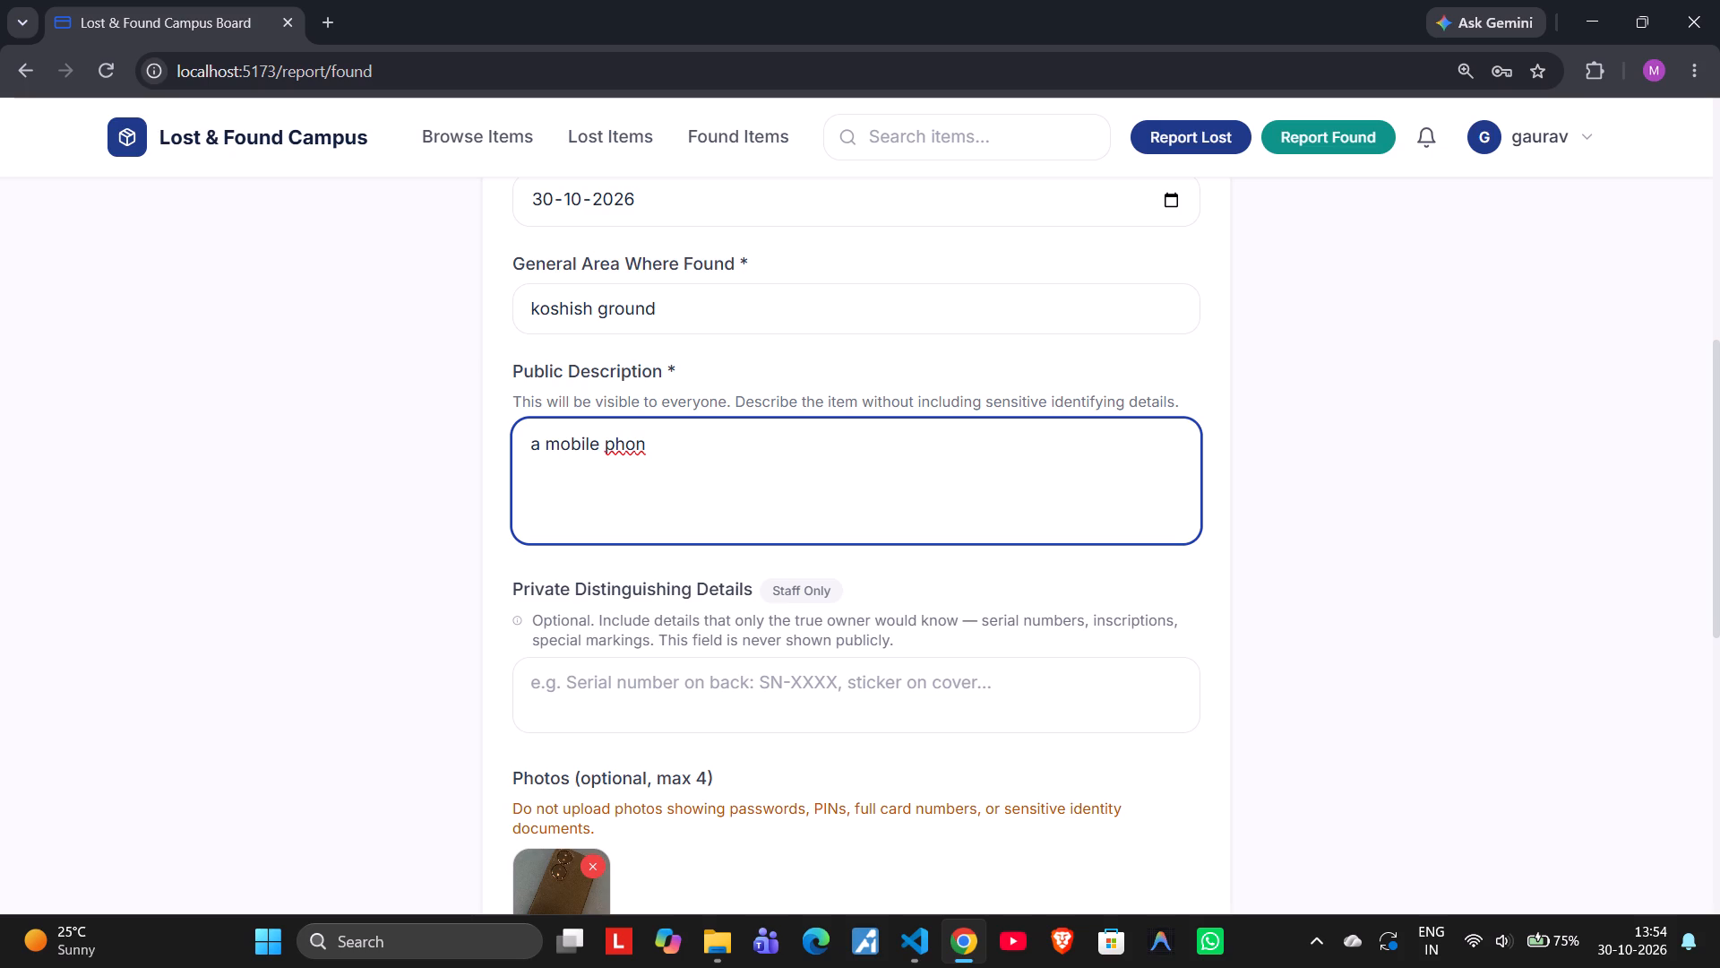
key(BackSpace)
key(e)
key(space)
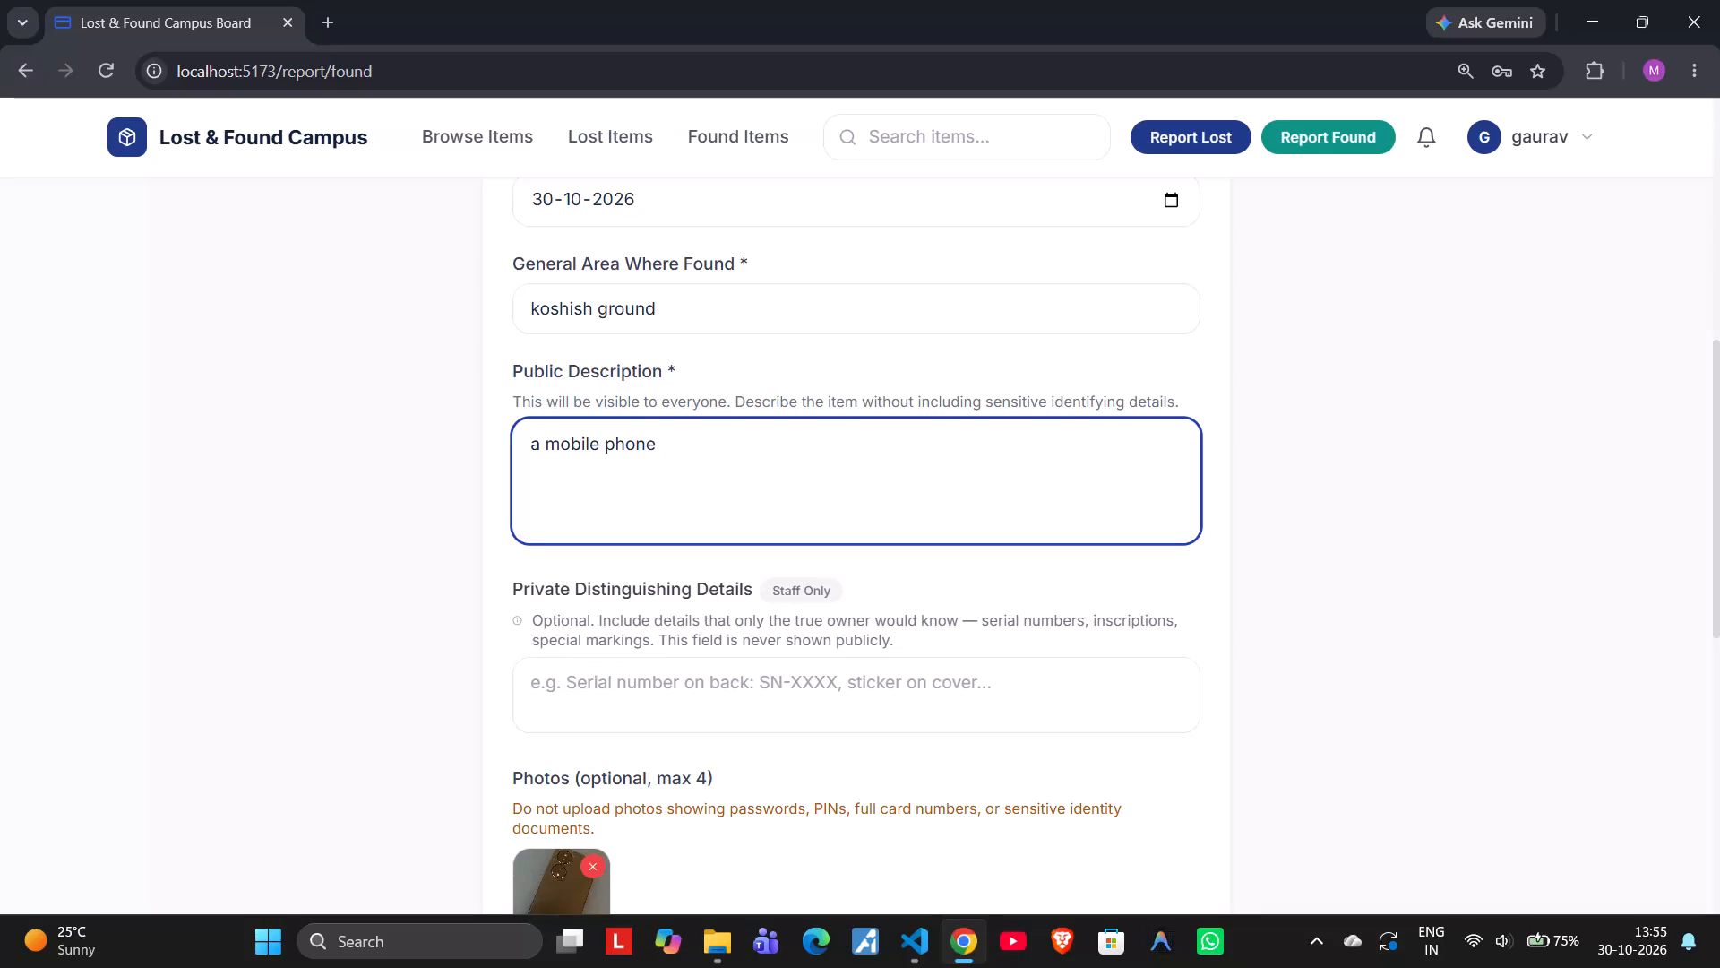
text(is g)
key(BackSpace)
text(found in koshiosh ground)
Confirm that the information is accurate and contains no sensitive details, and submit the found listing.
scroll(643, 494, down, 2)
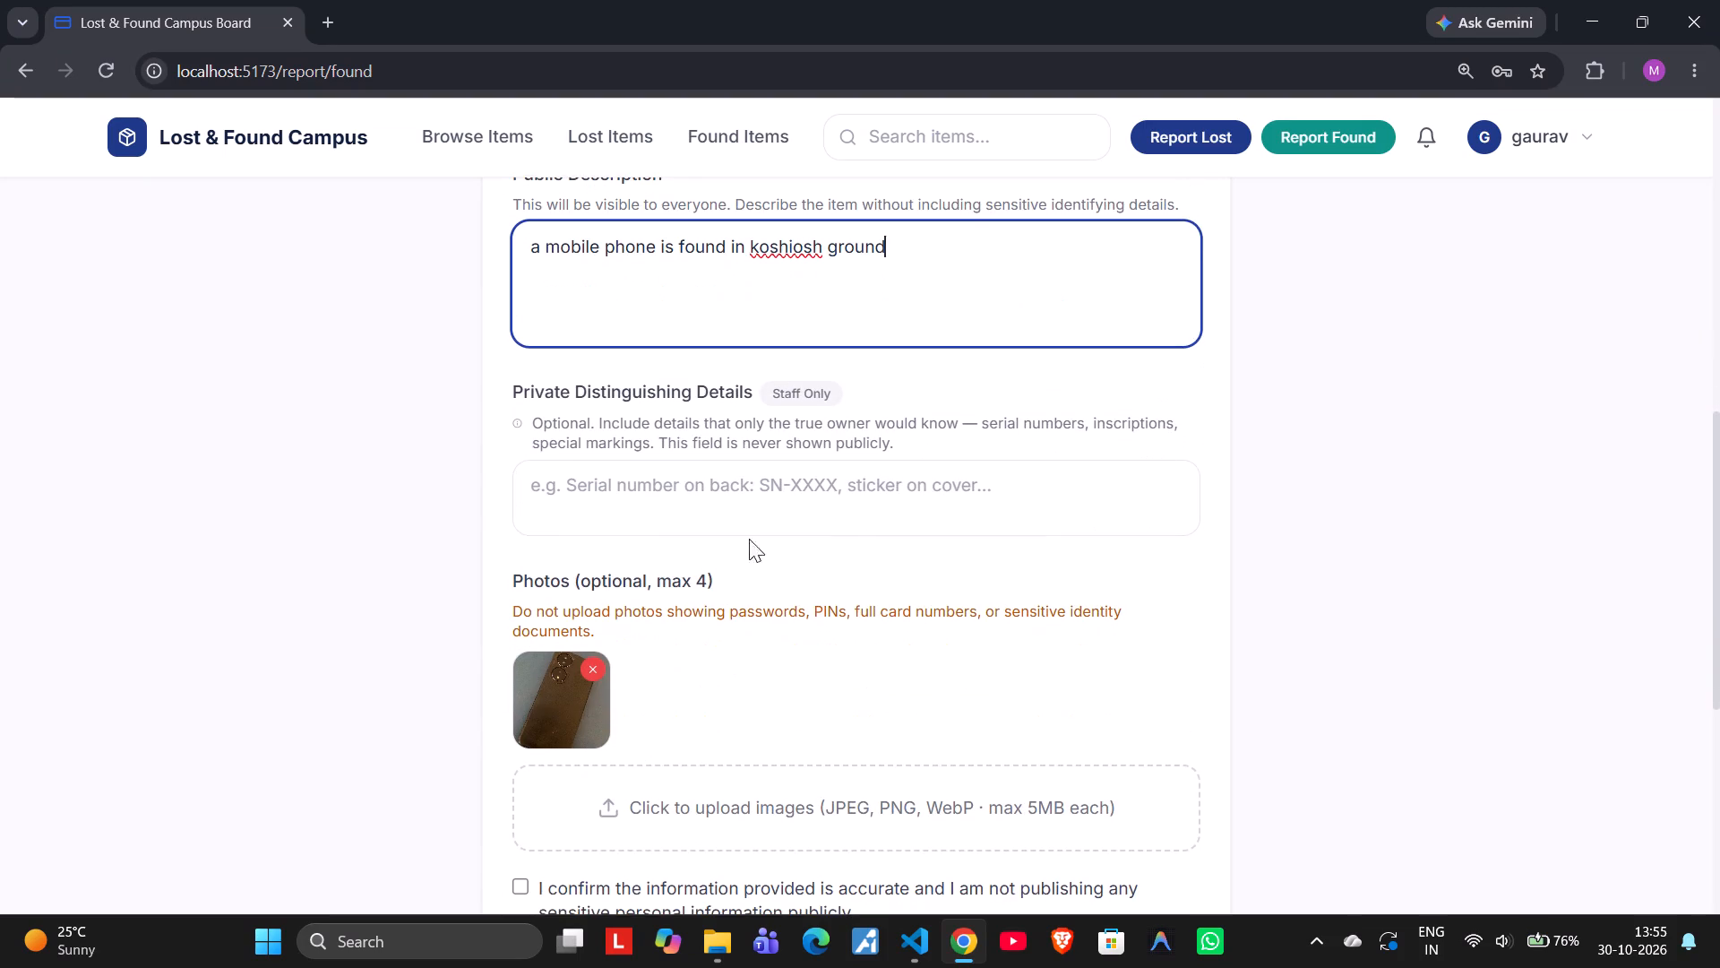
scroll(692, 576, down, 3)
click(516, 333)
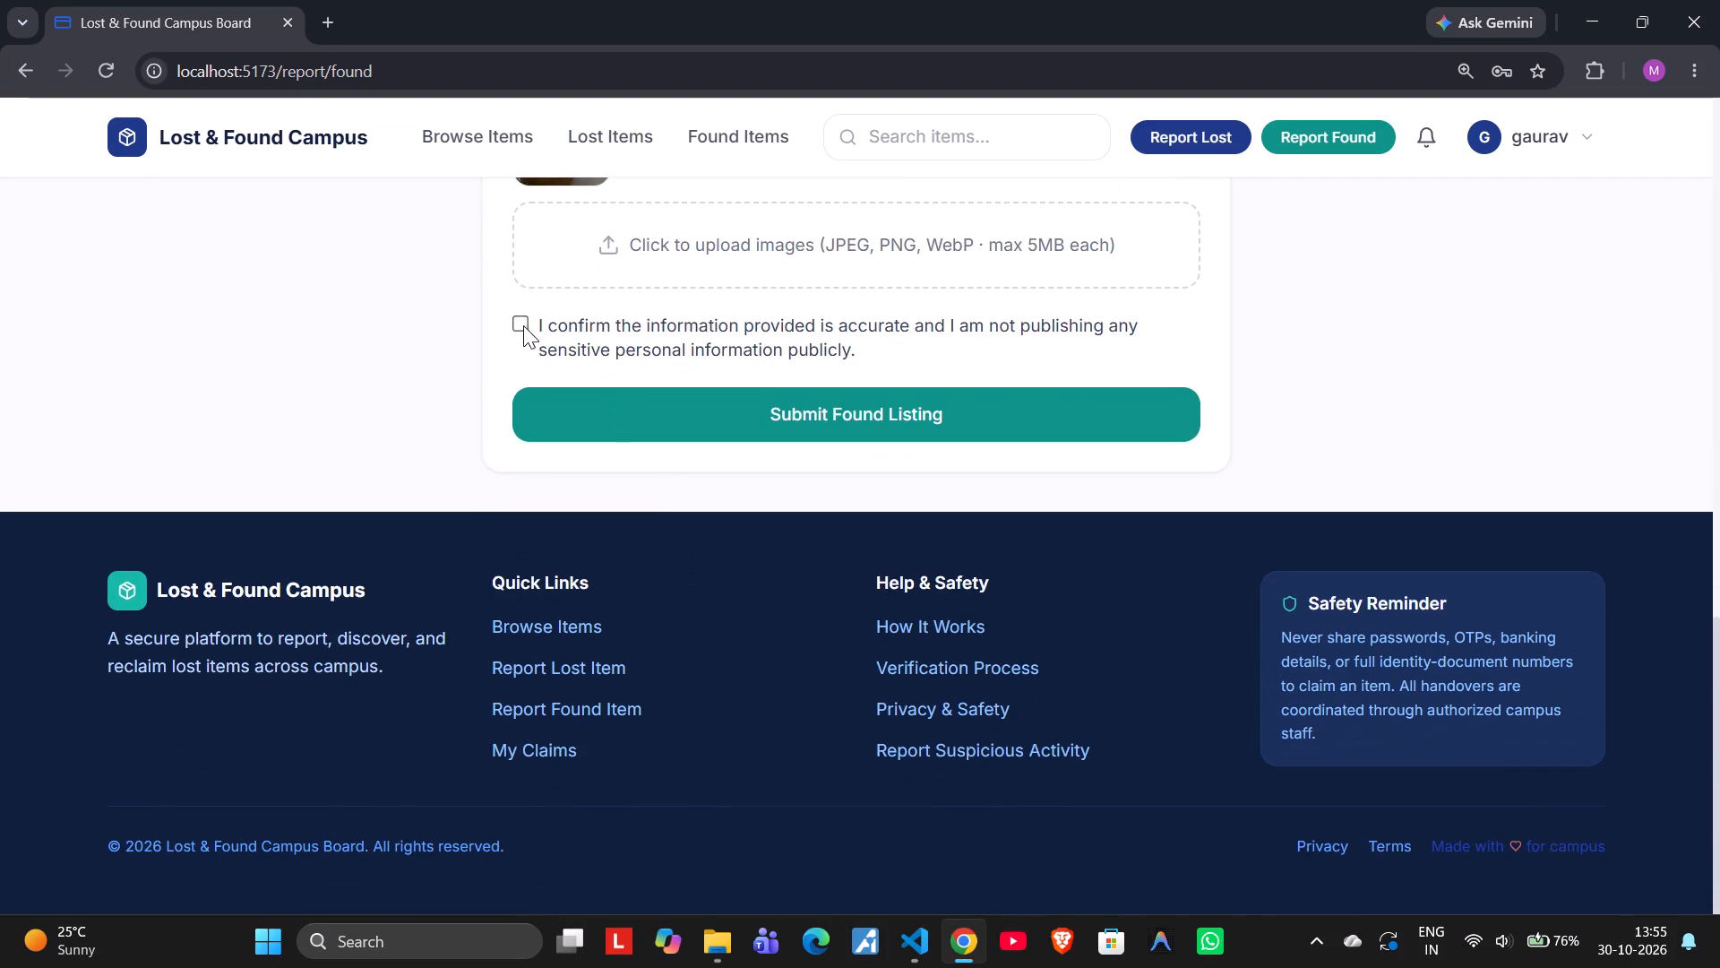
click(527, 332)
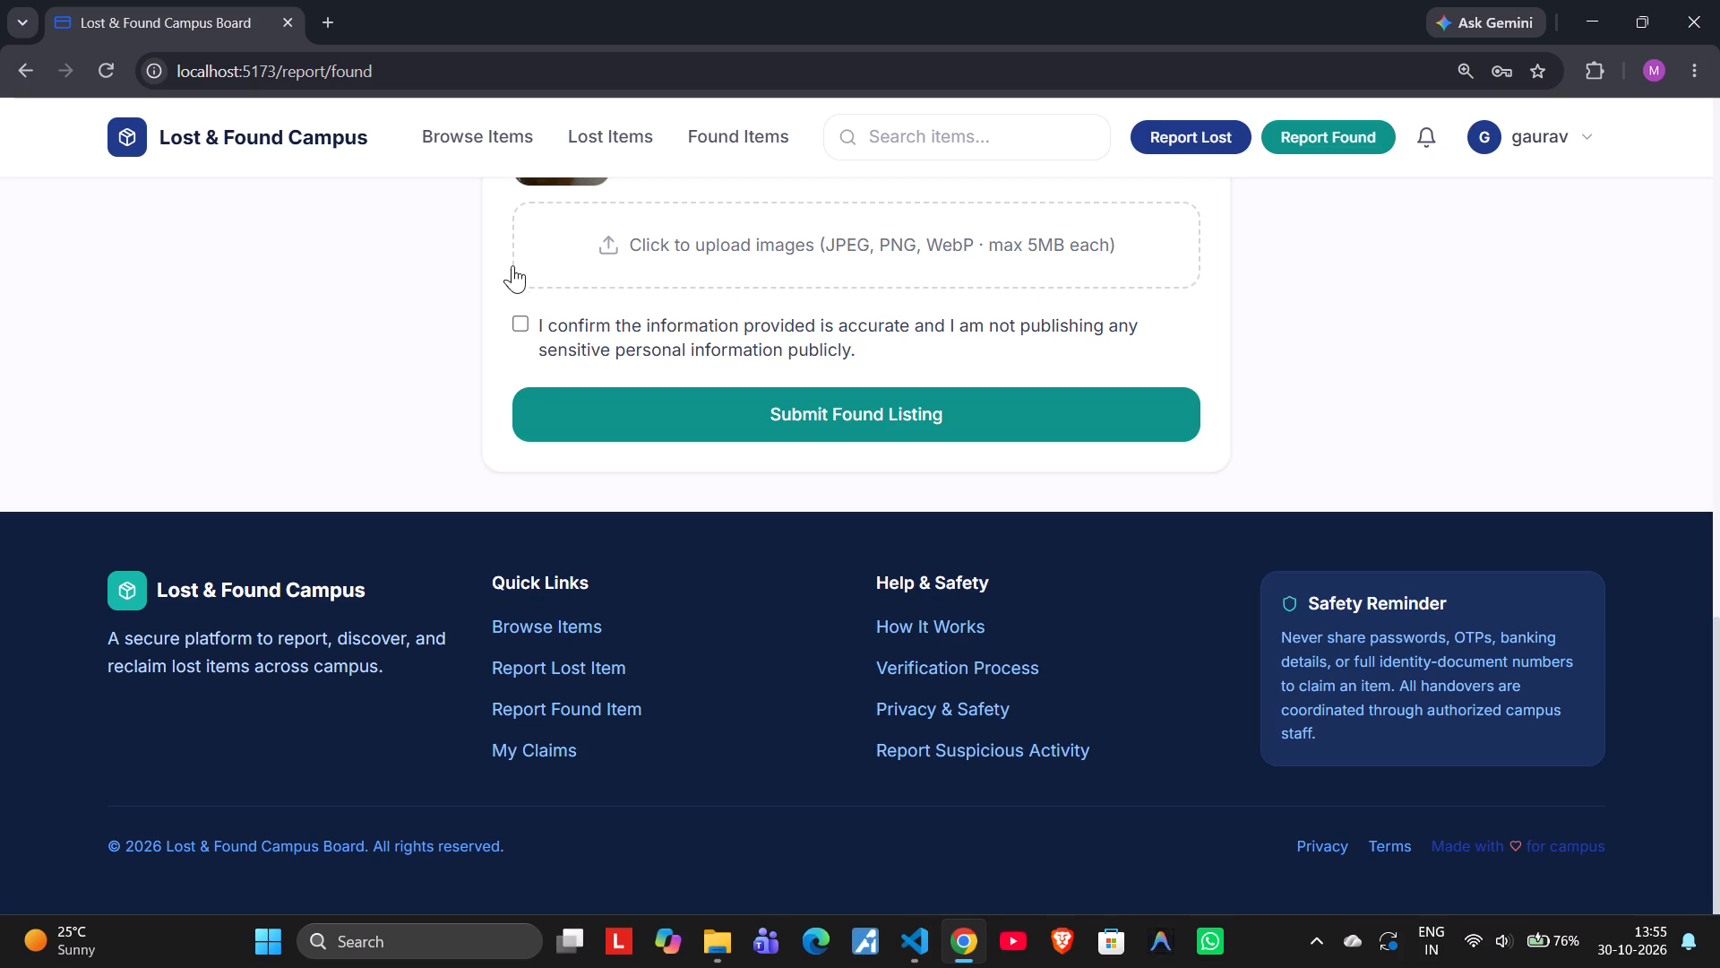
click(526, 320)
click(570, 402)
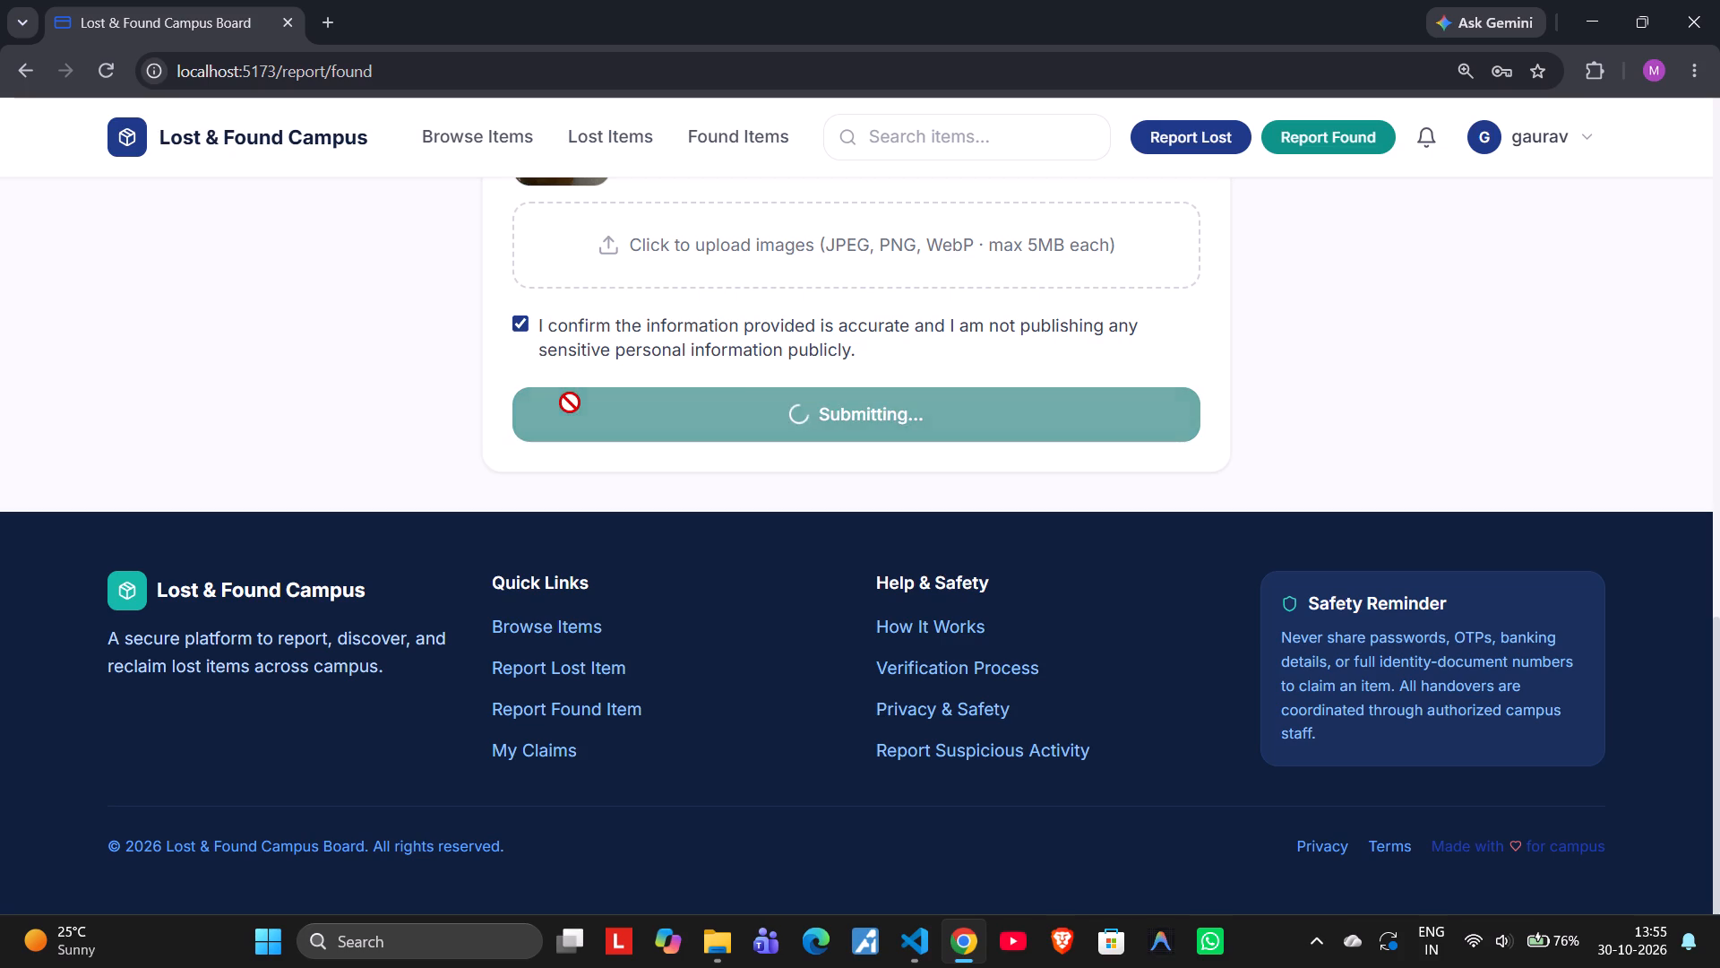
scroll(739, 383, up, 6)
scroll(739, 383, down, 2)
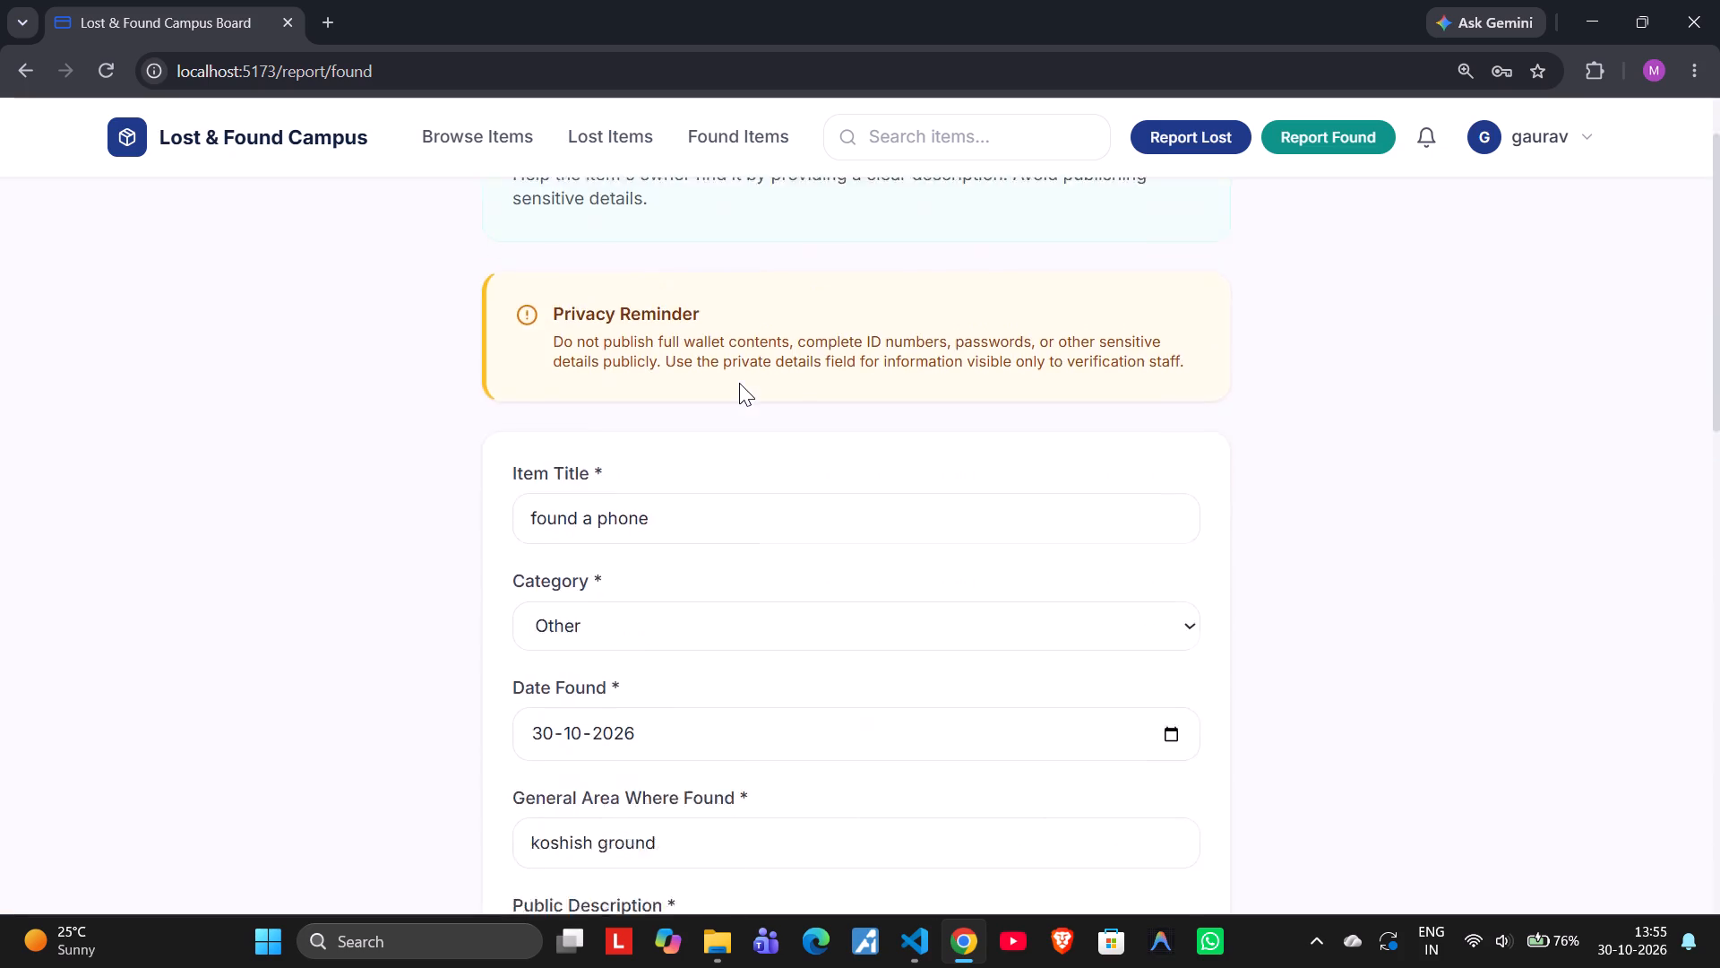
scroll(739, 383, down, 2)
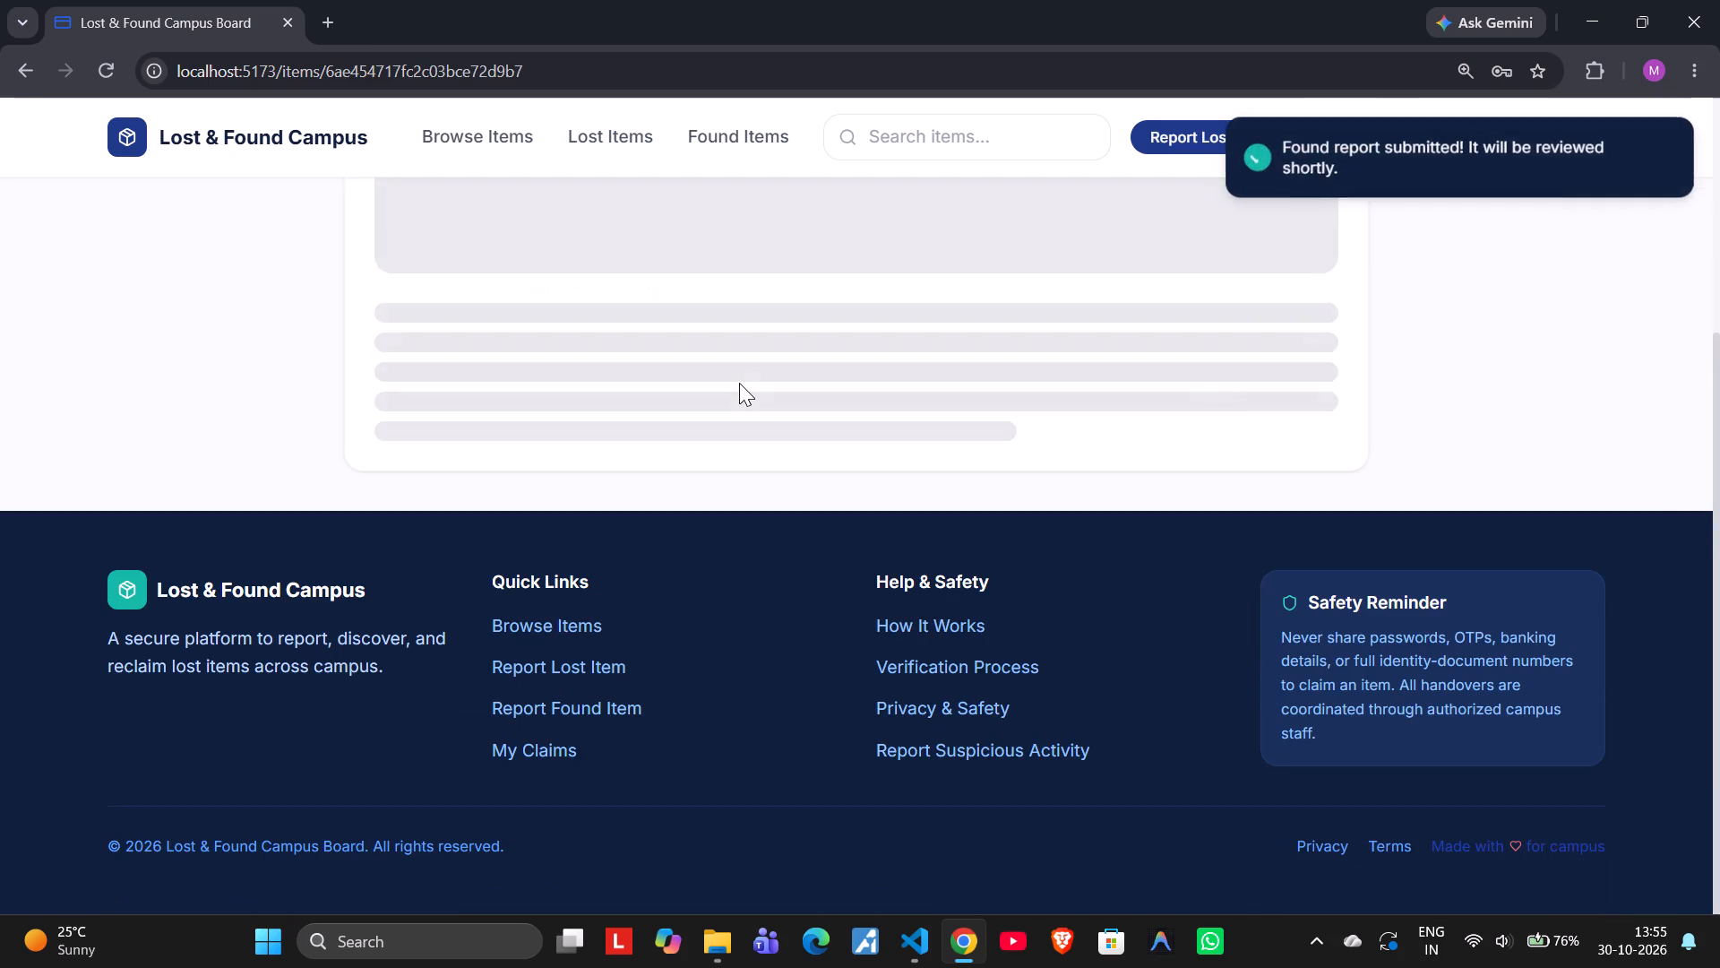
Open the list of found items to check for the submitted phone listing.
scroll(739, 383, up, 5)
click(746, 130)
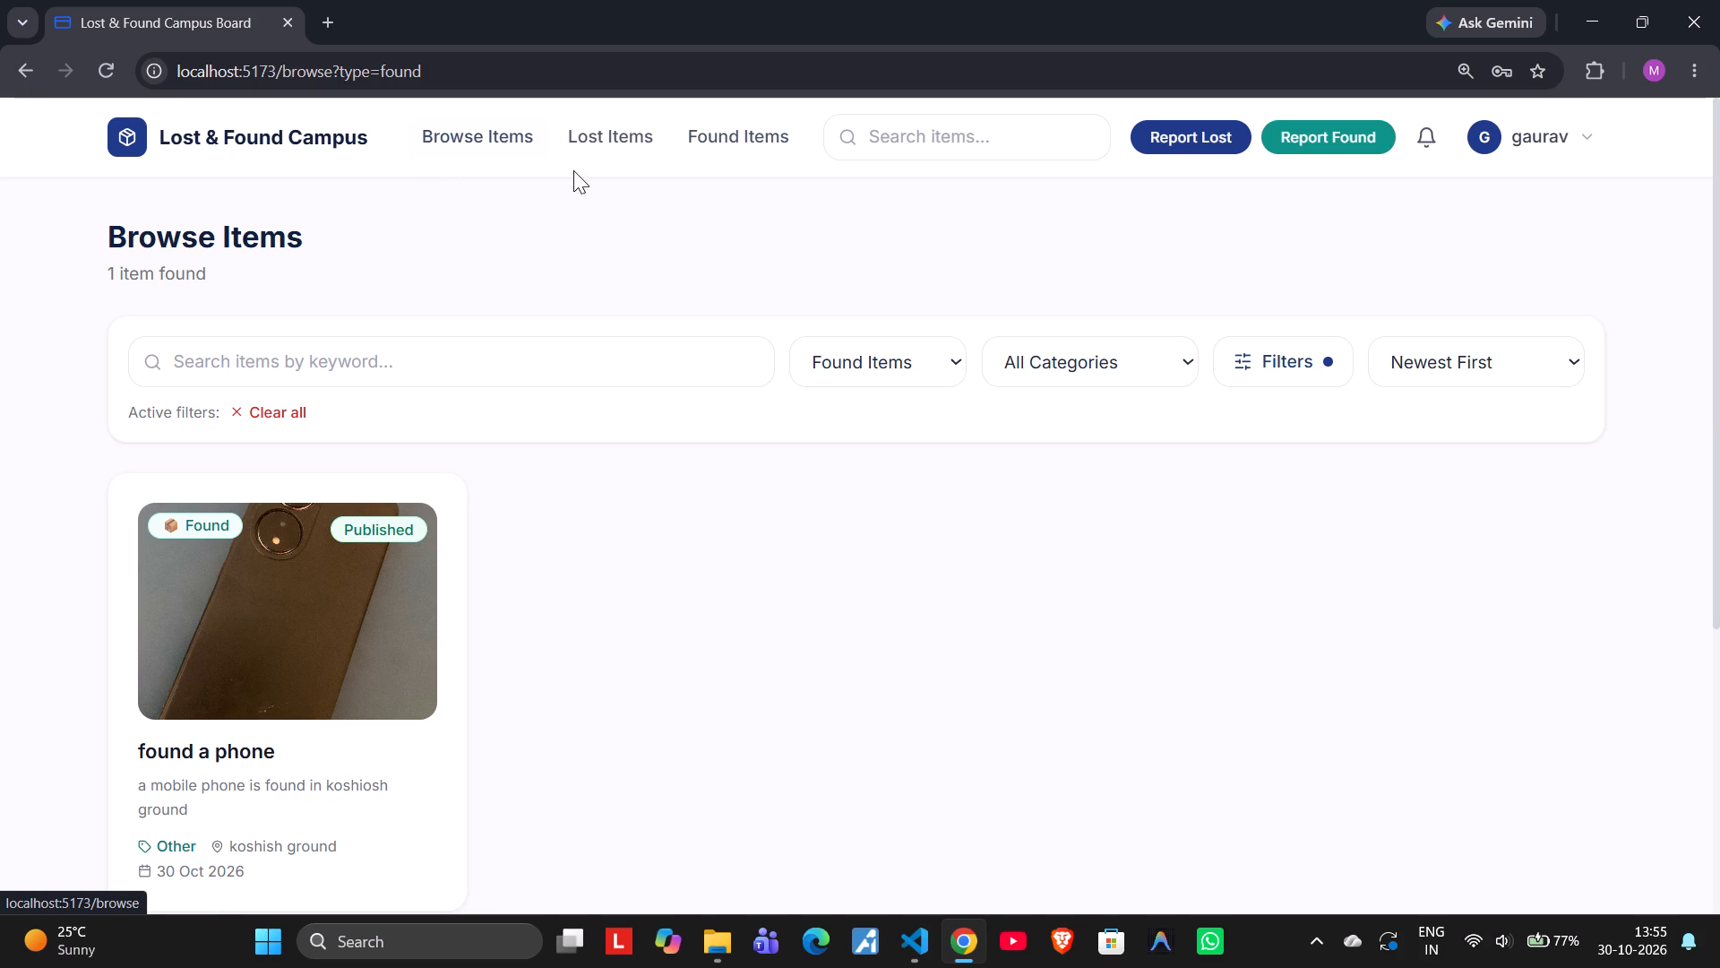
Open the list of lost items and look through its published listings.
click(597, 151)
scroll(526, 481, down, 1)
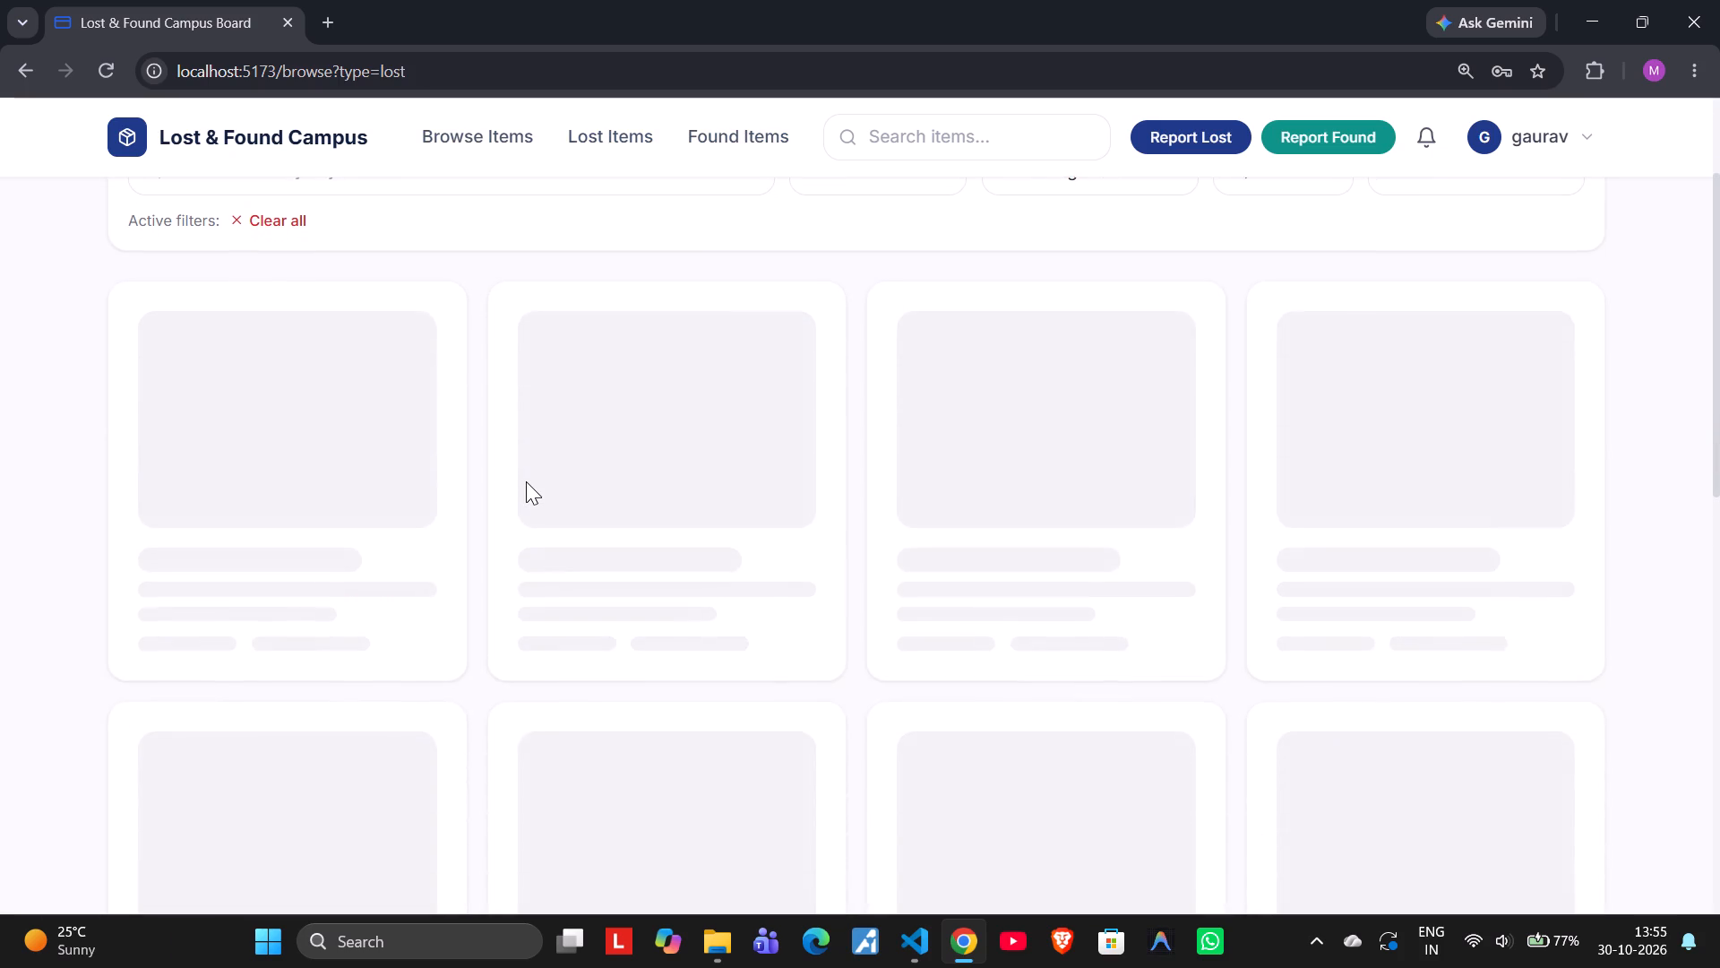
scroll(526, 481, down, 2)
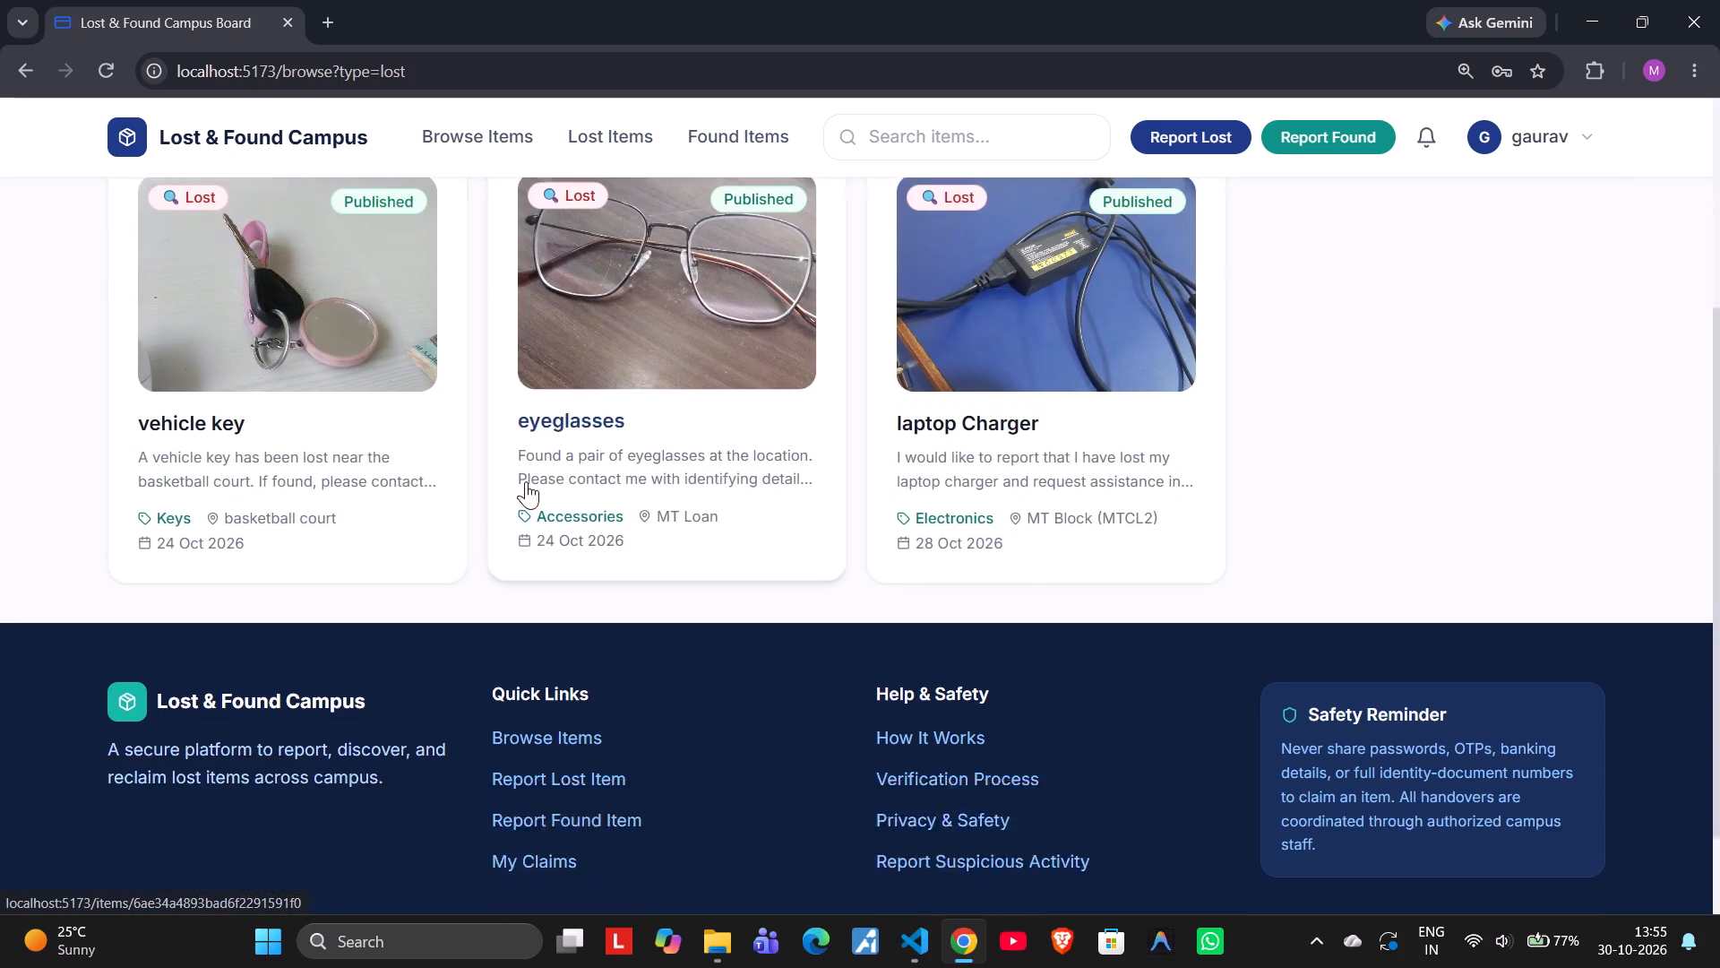
Finish looking through the lost items and open the full list of lost and found items.
scroll(526, 481, down, 1)
scroll(526, 481, up, 4)
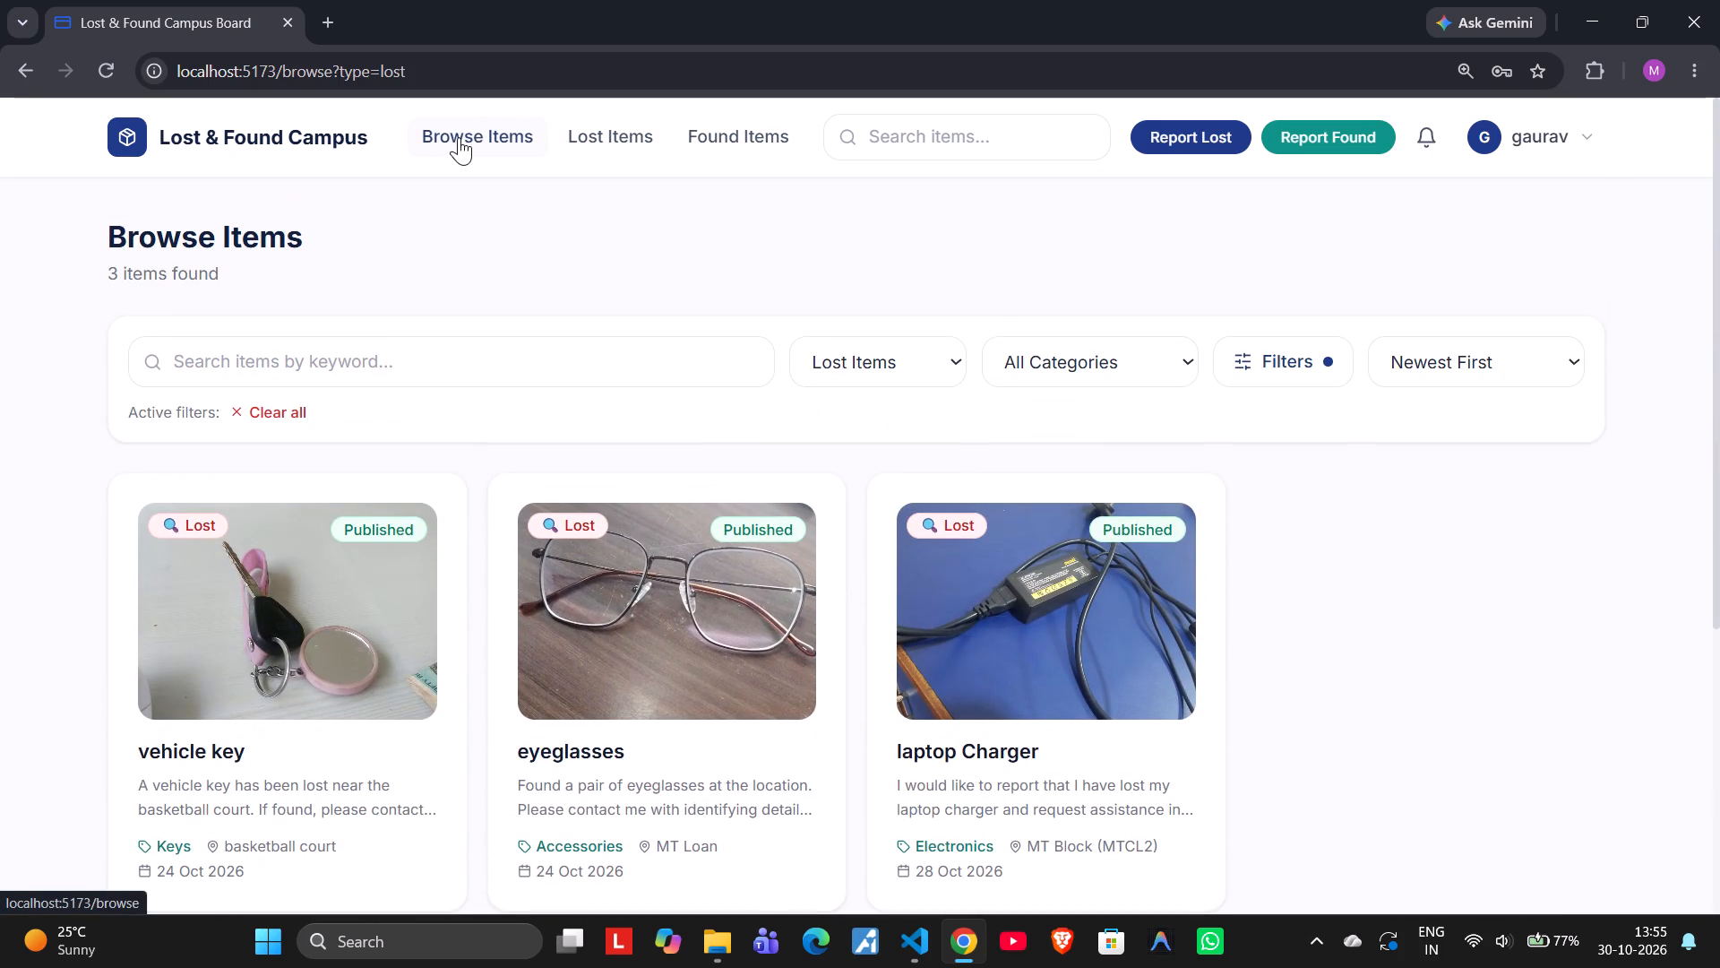
click(459, 137)
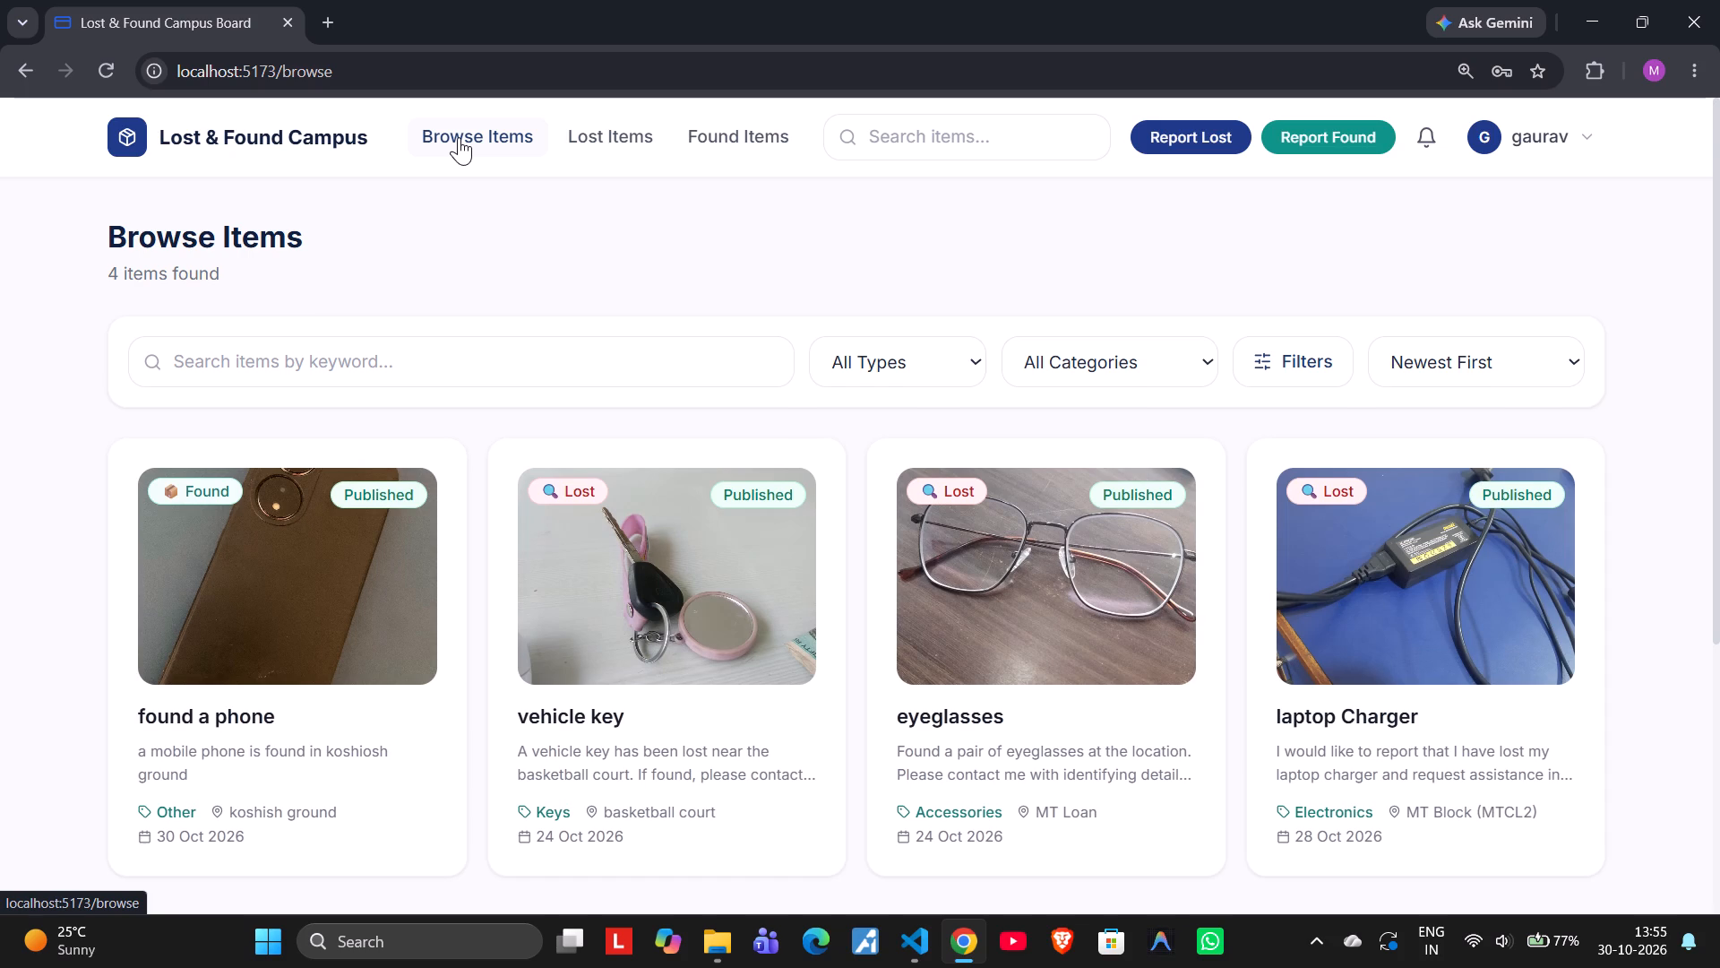
Try the category filter on the item listings with Bags and Electronics, and return to the unfiltered list.
scroll(459, 137, down, 1)
click(1073, 292)
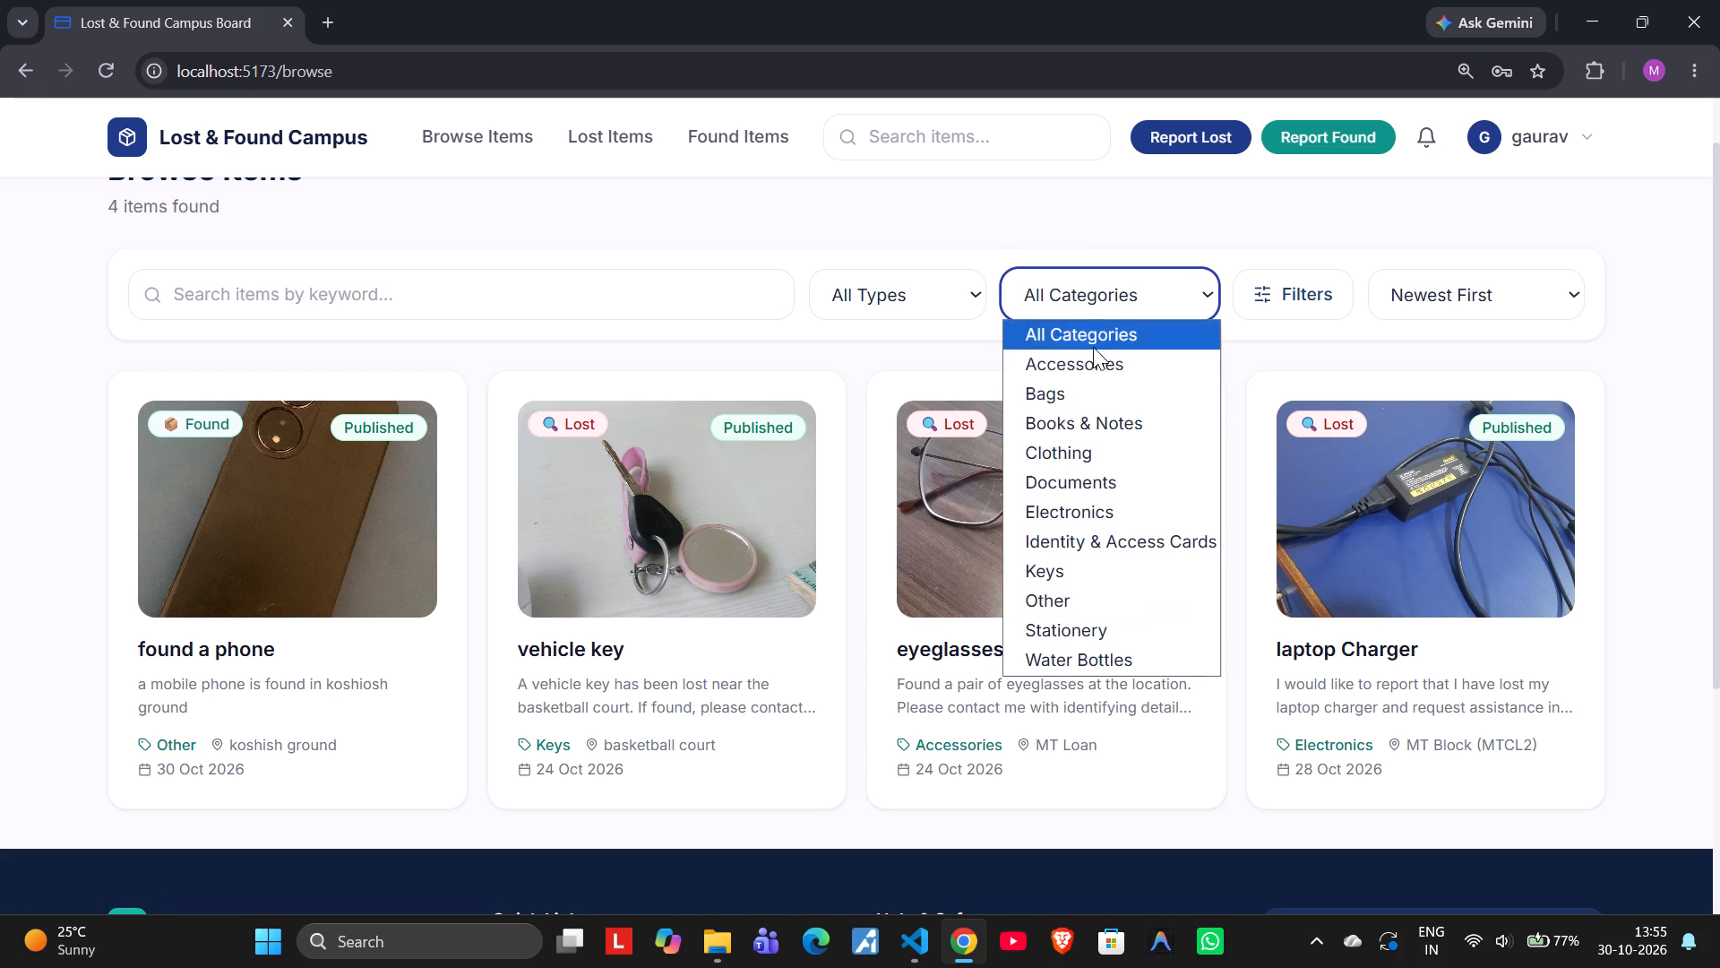
click(1072, 390)
click(1120, 307)
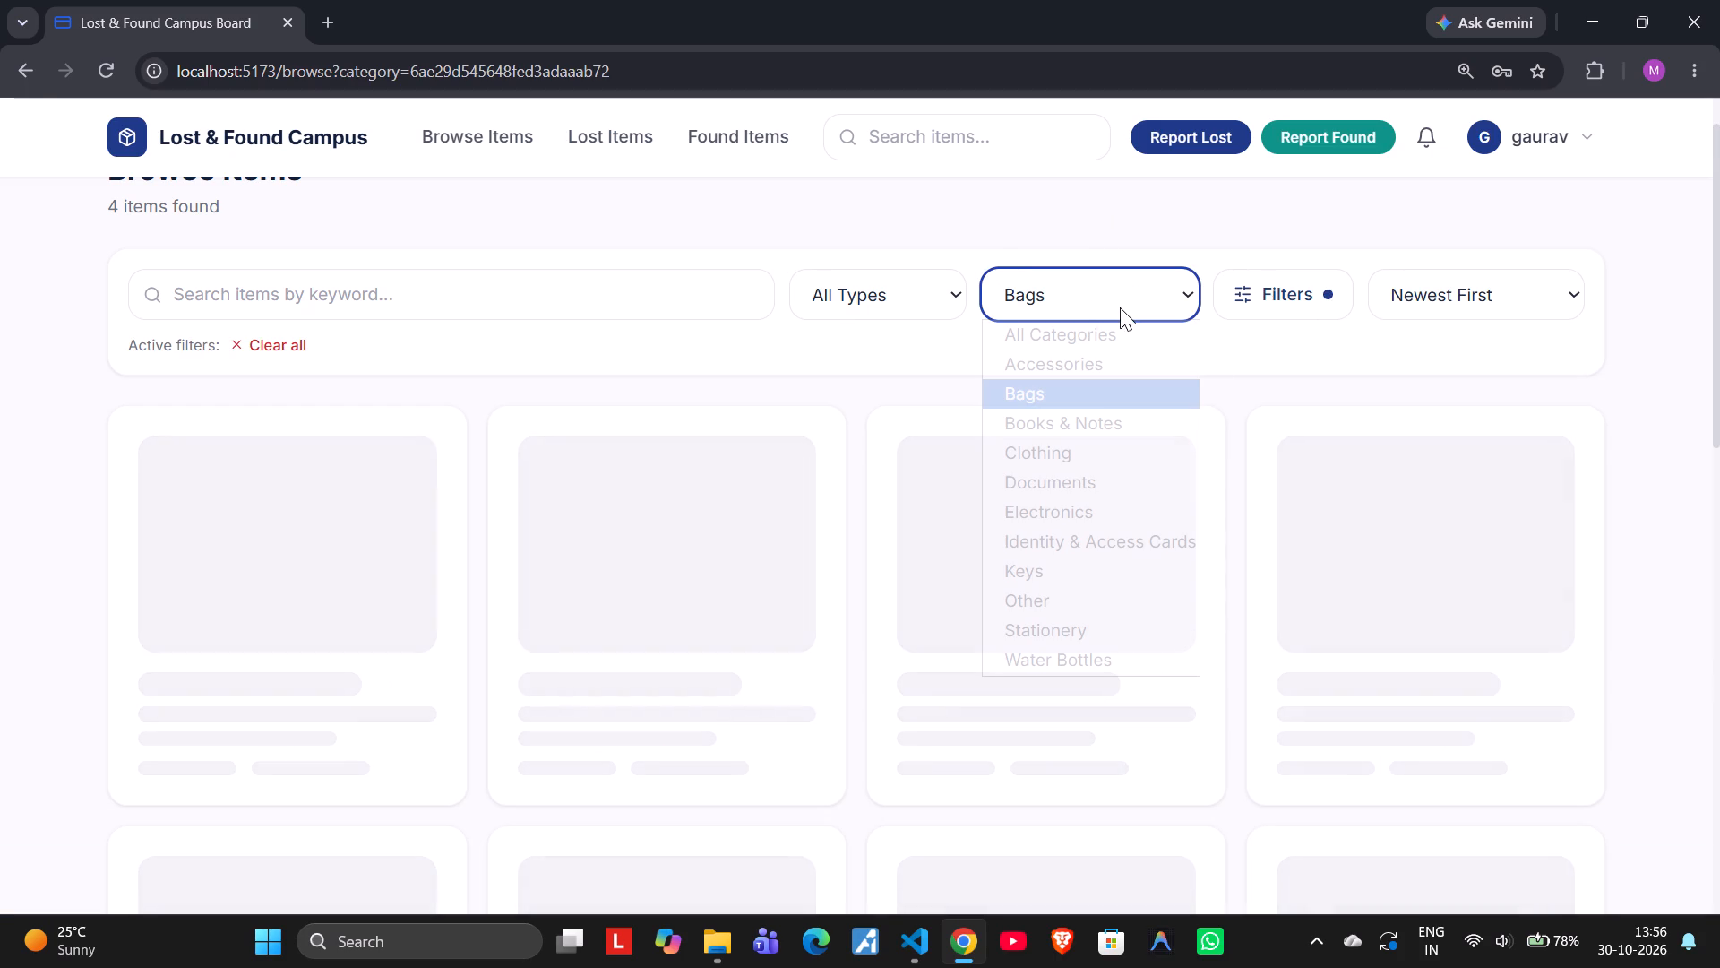
click(1052, 516)
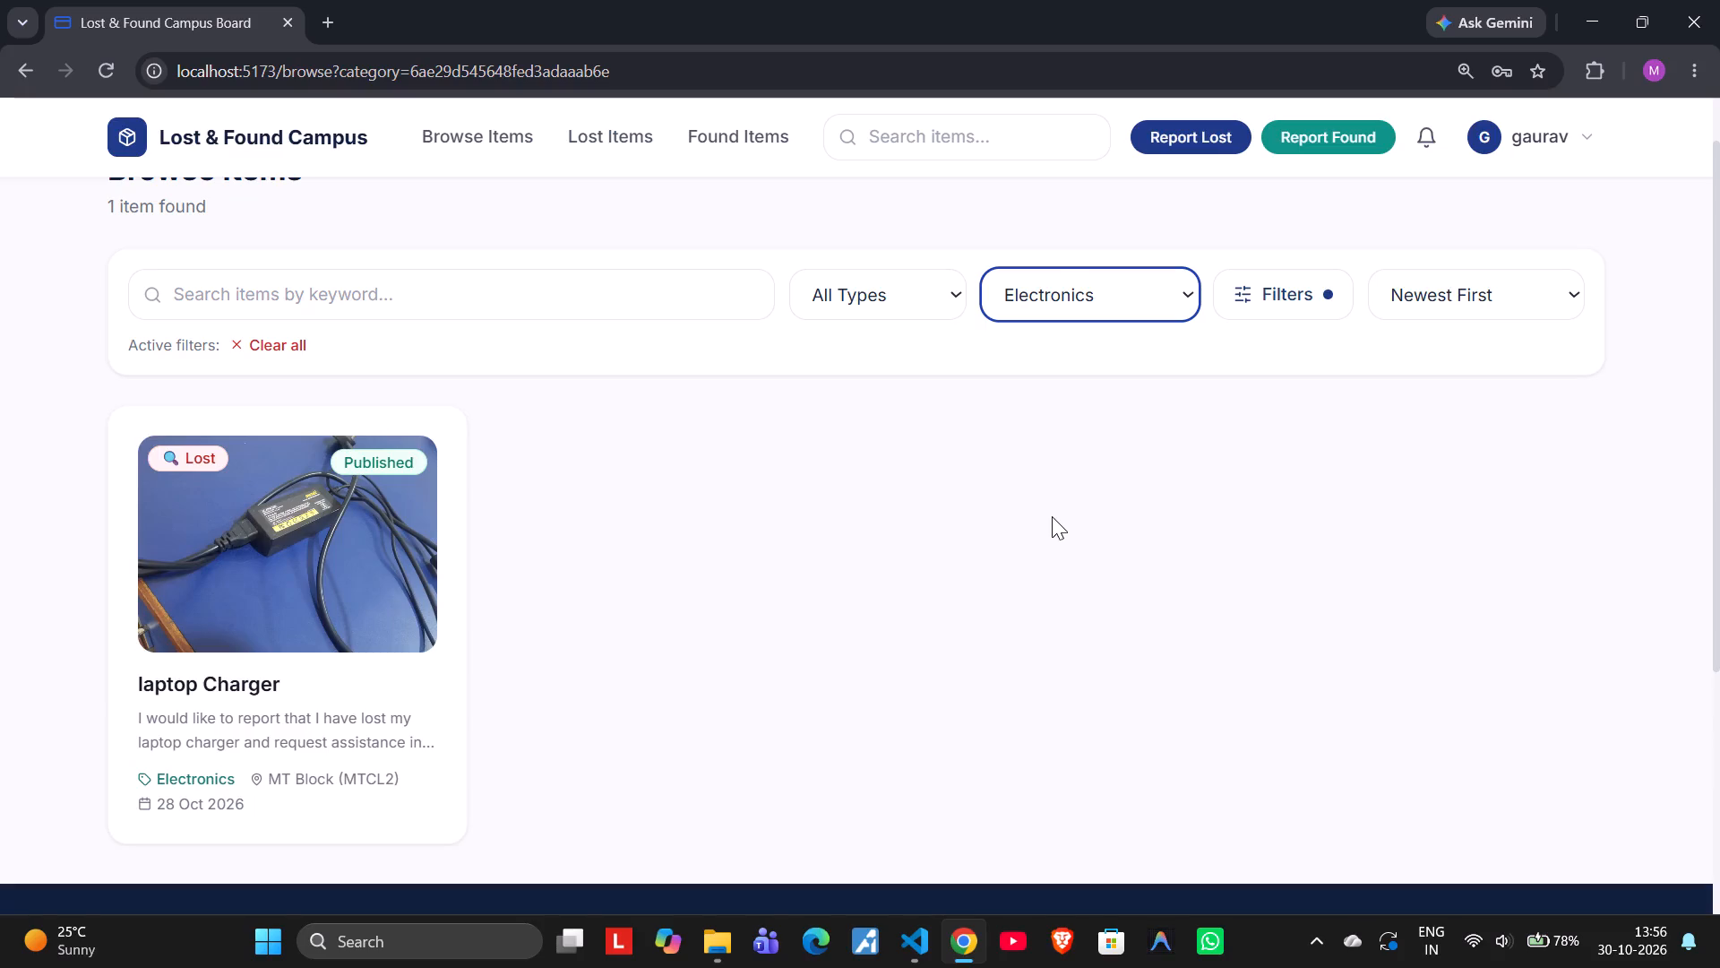
scroll(1052, 516, up, 1)
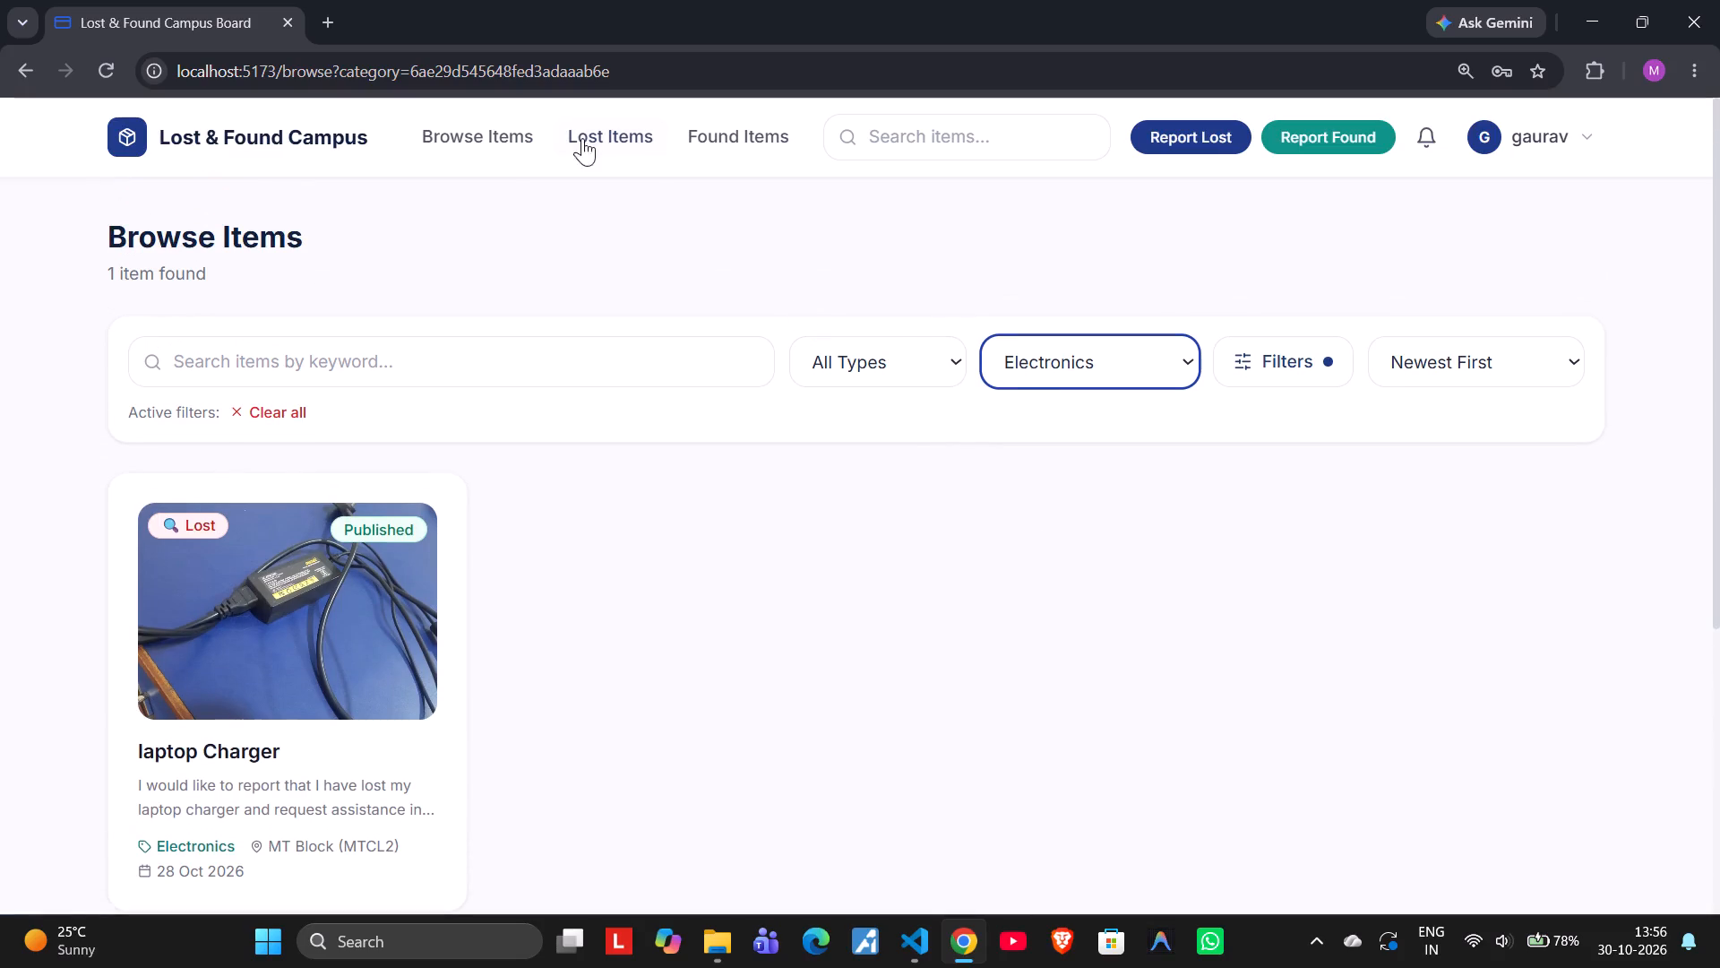
click(480, 132)
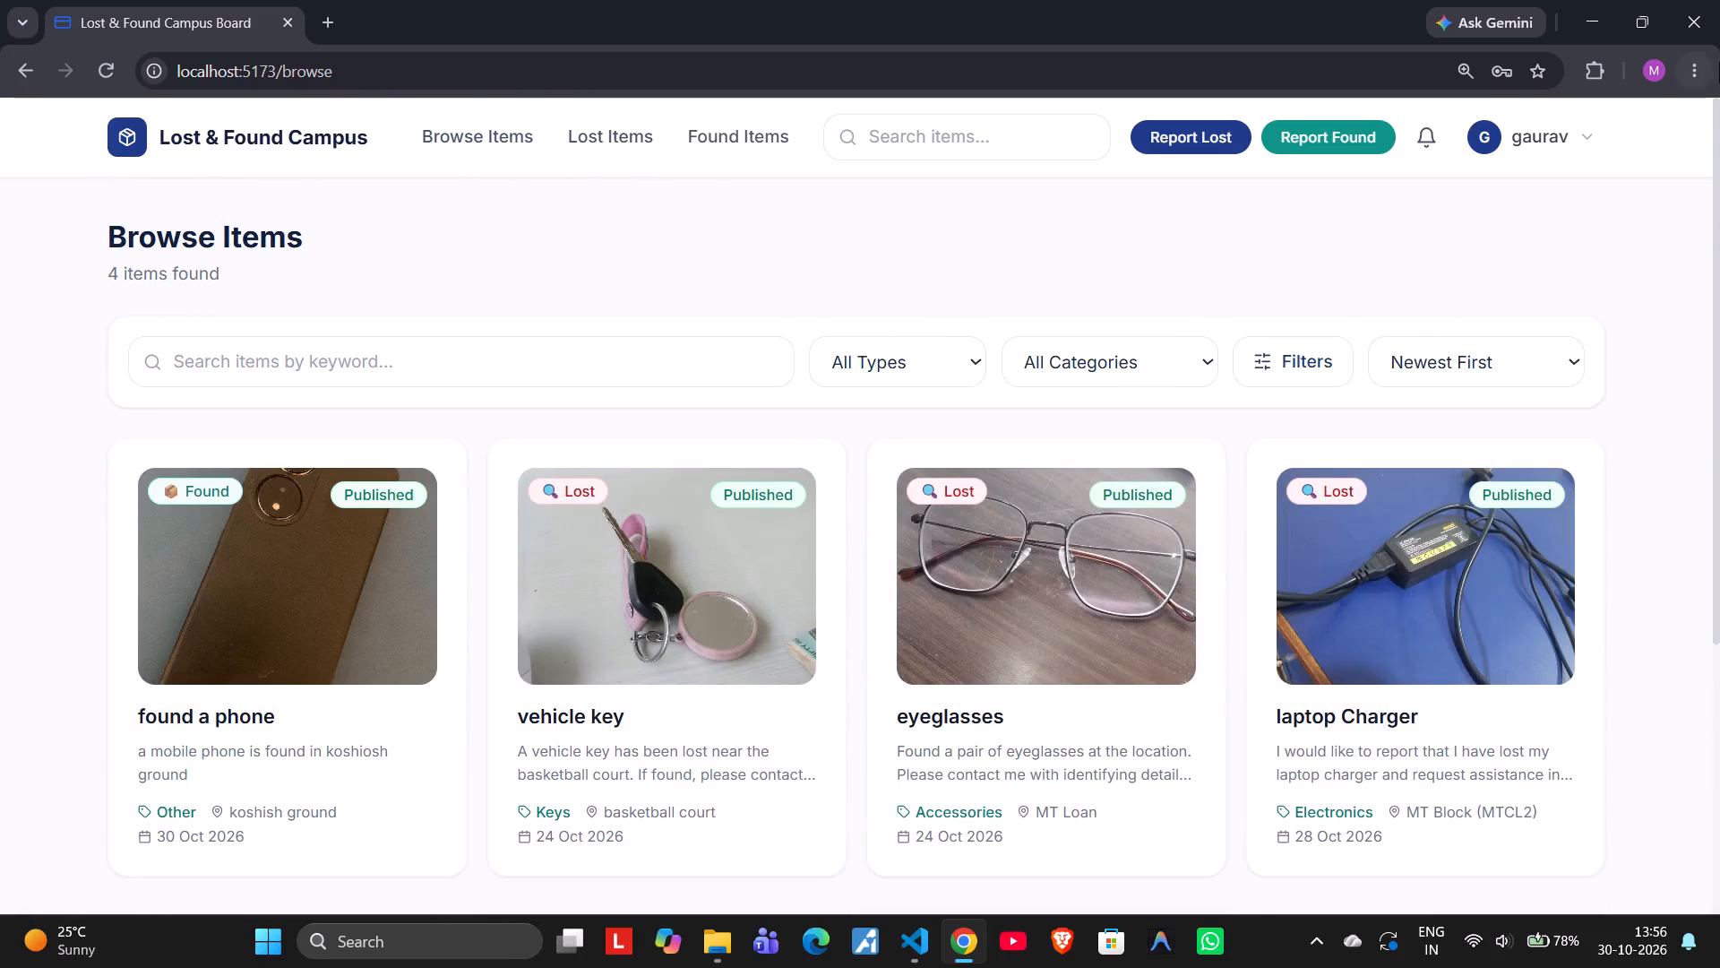
Open the account's dashboard and look through its summary of reports, claims and notifications.
click(1584, 132)
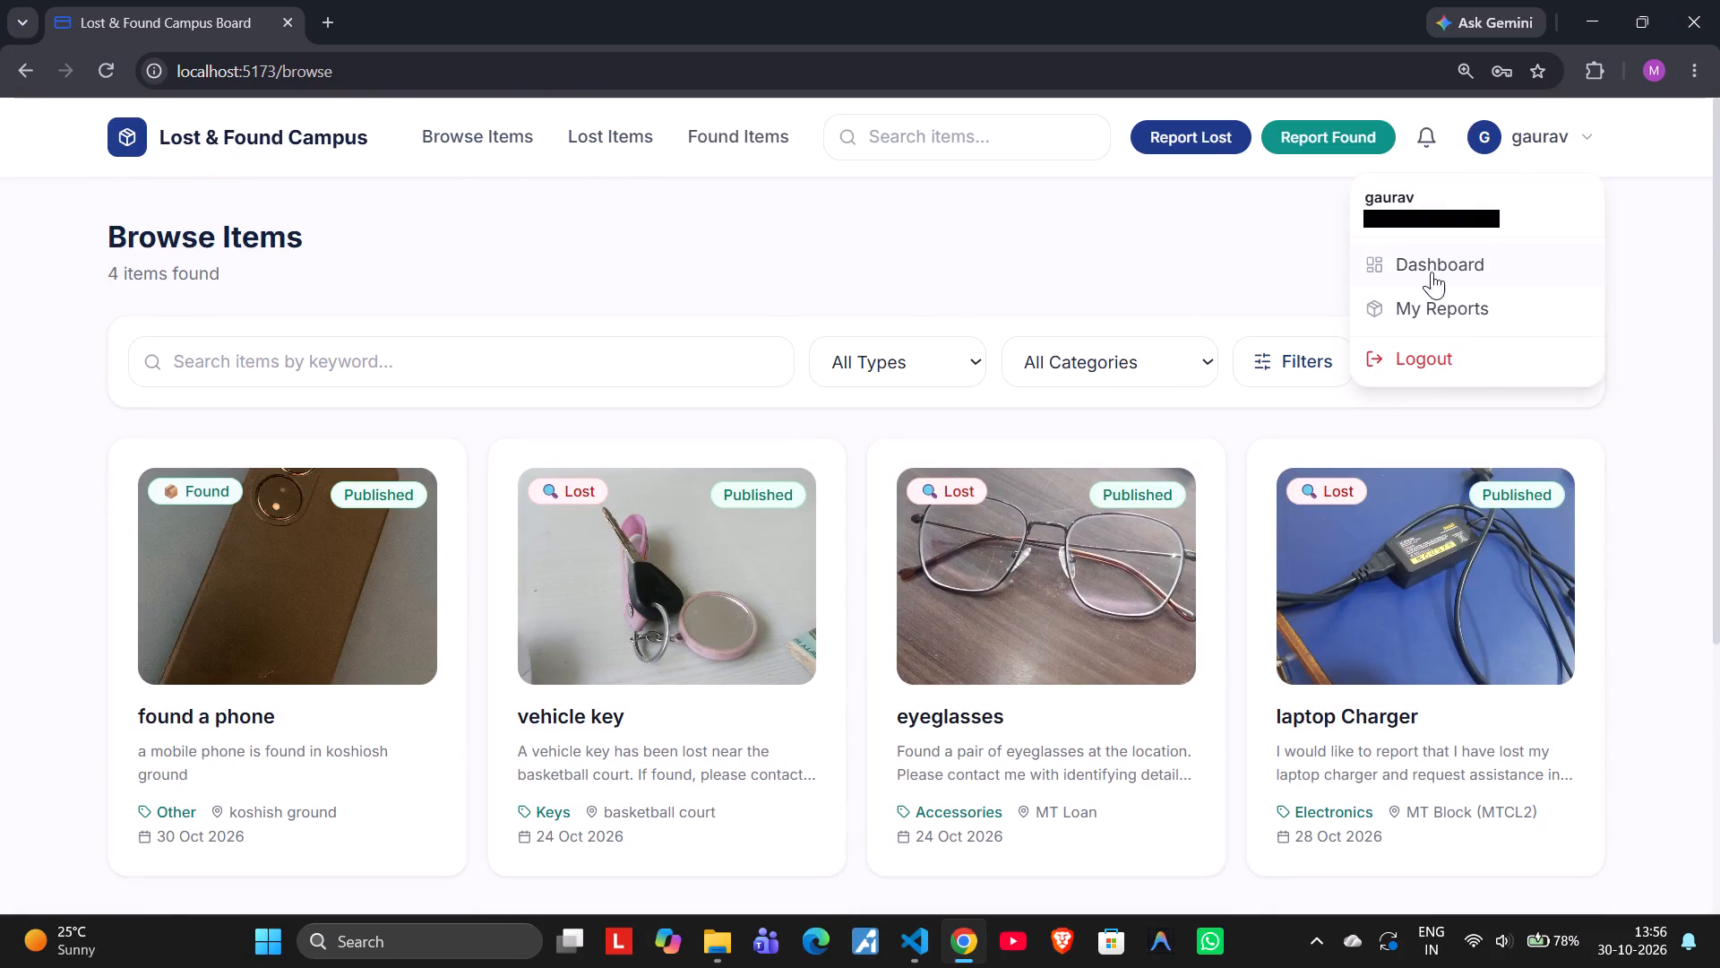
click(1434, 267)
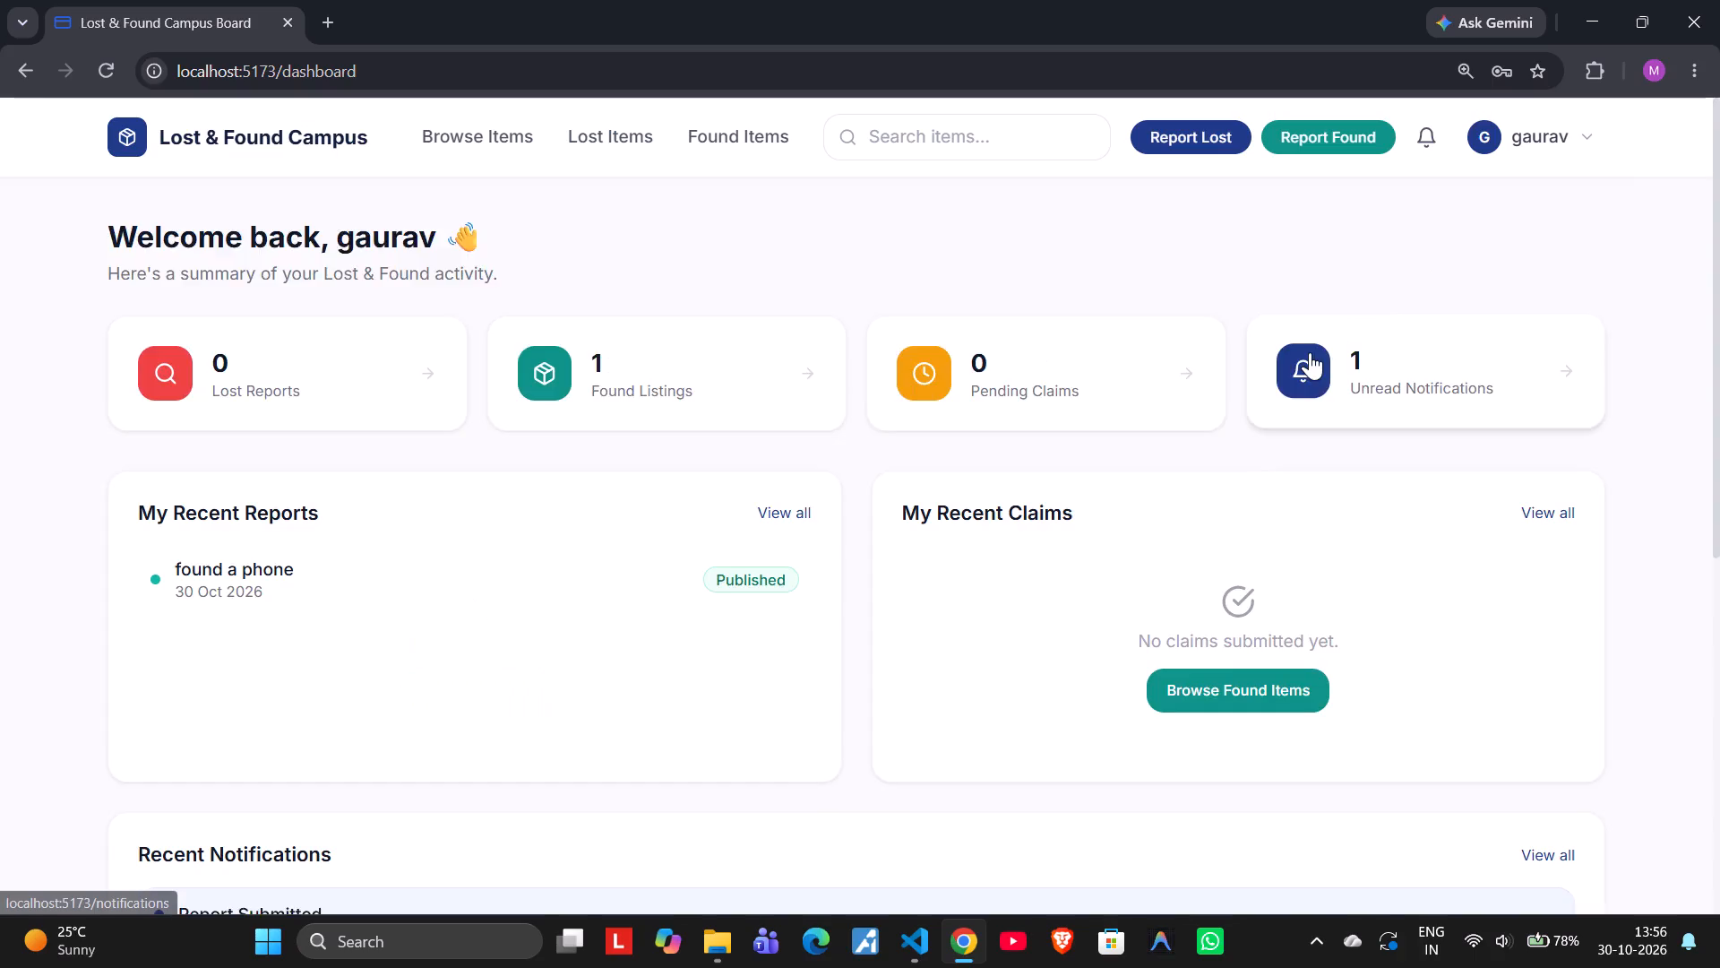
scroll(1310, 352, down, 3)
scroll(1310, 352, up, 1)
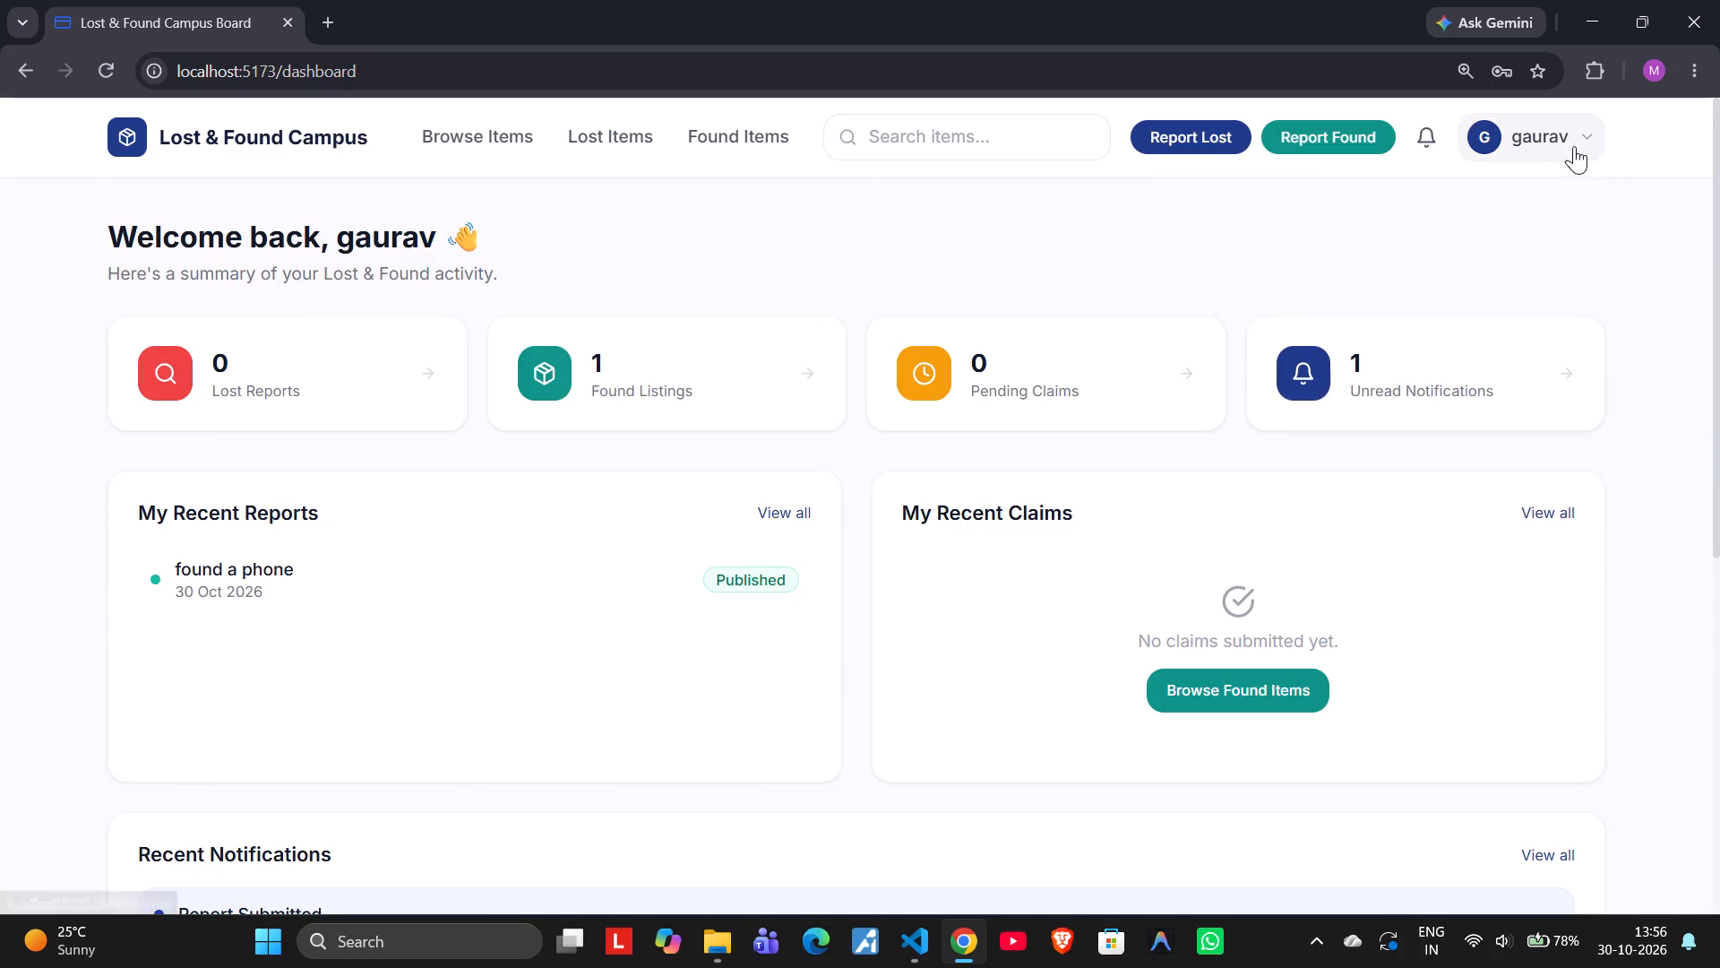
Open the account's My Reports page to review the submitted reports.
click(1590, 132)
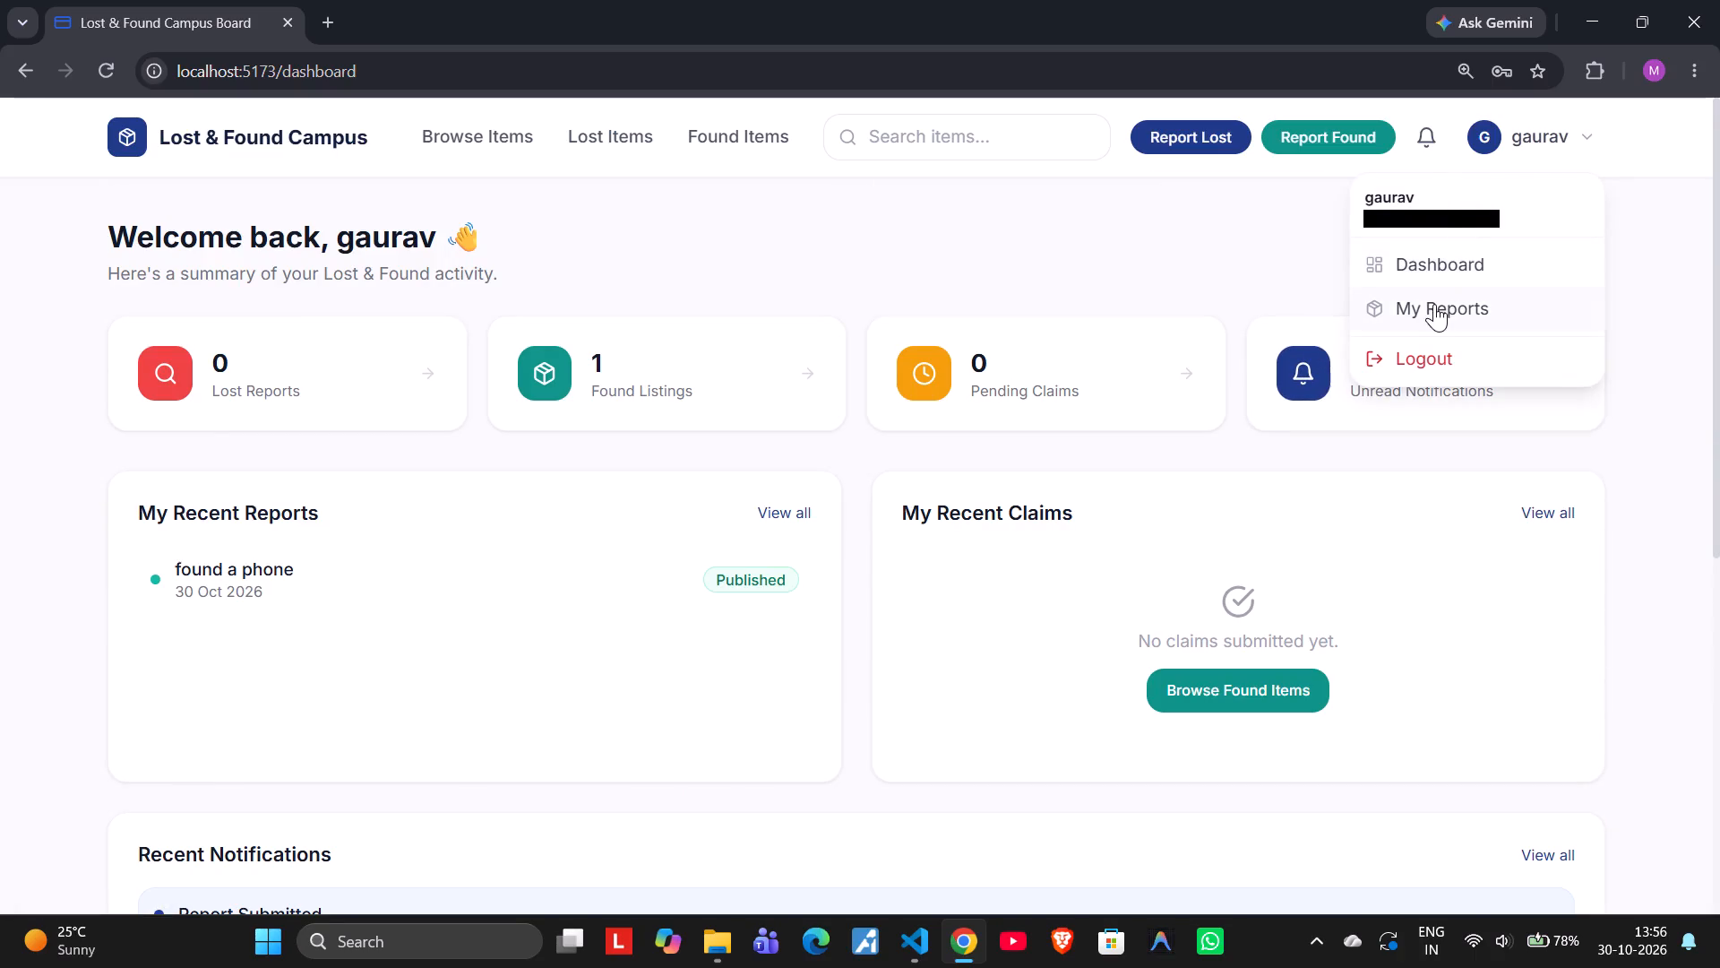
click(1434, 304)
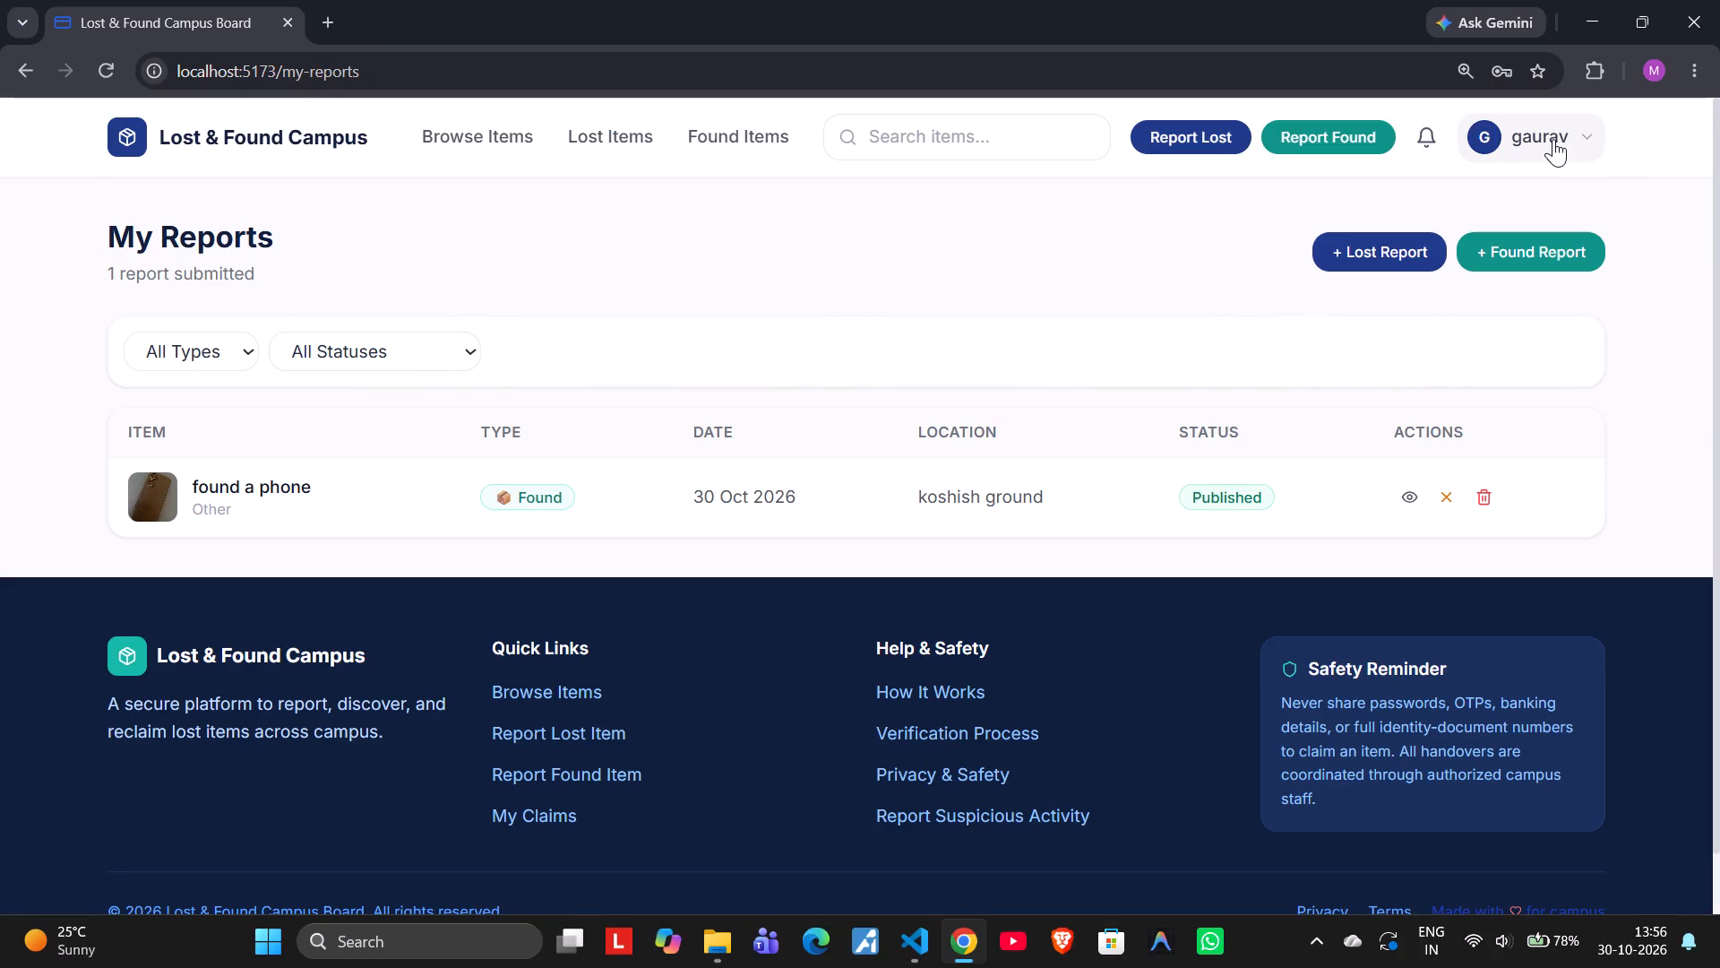
click(1553, 139)
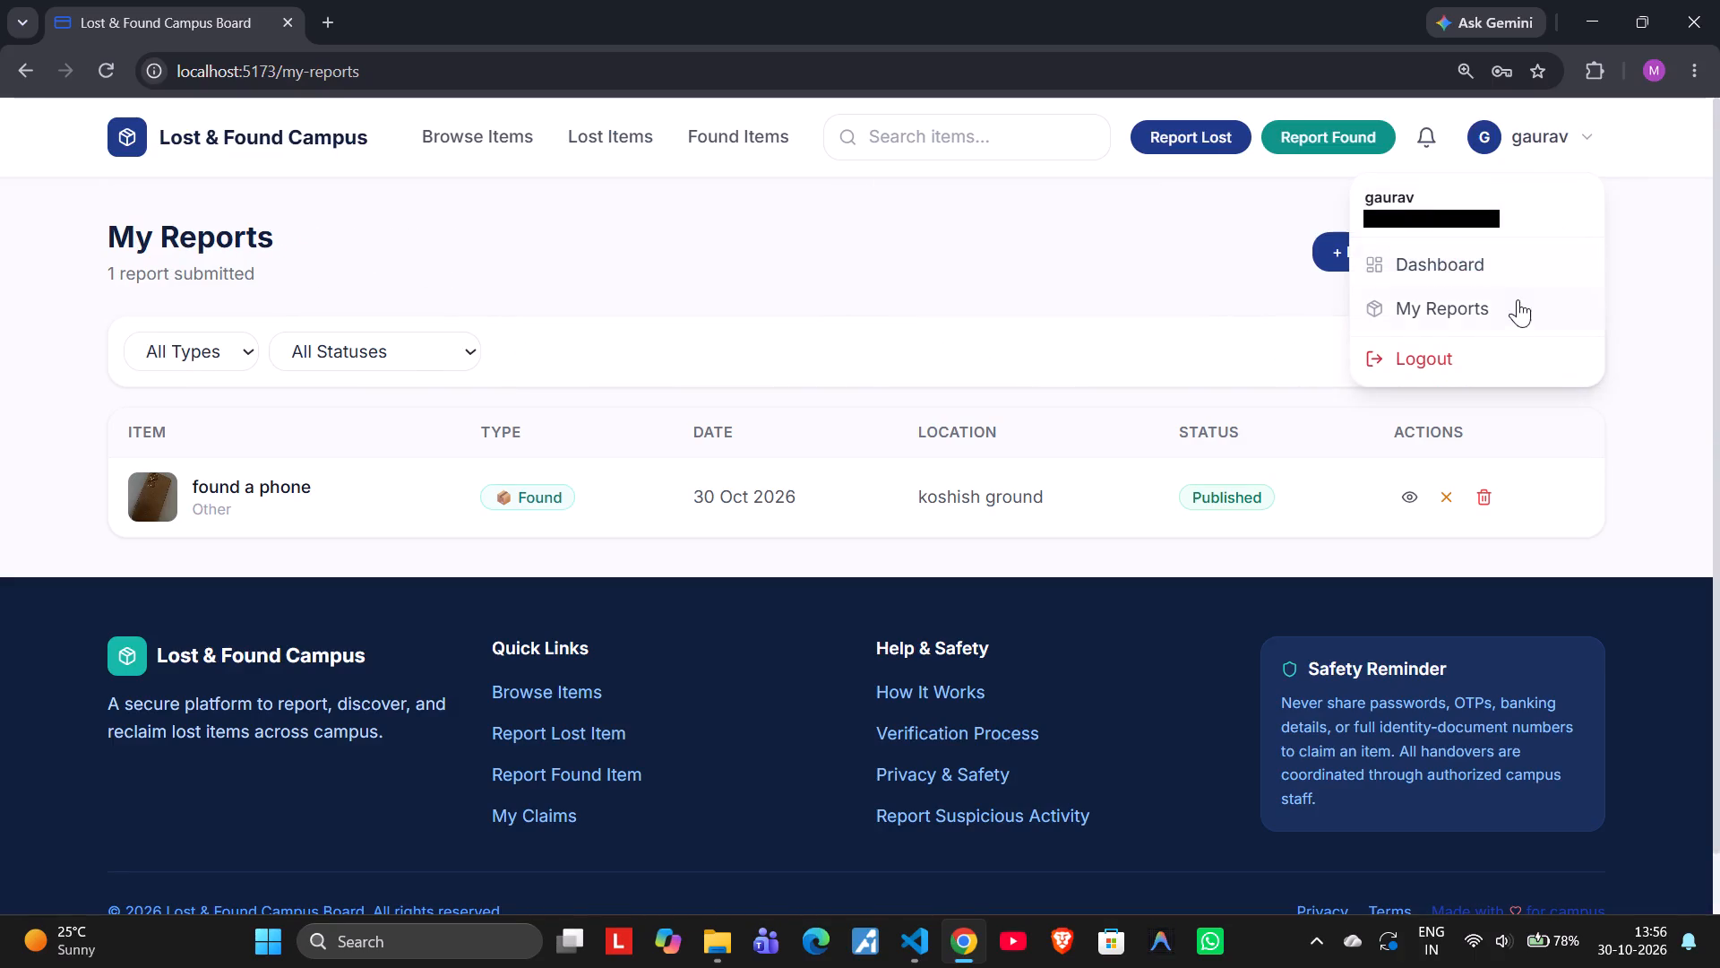
click(1509, 306)
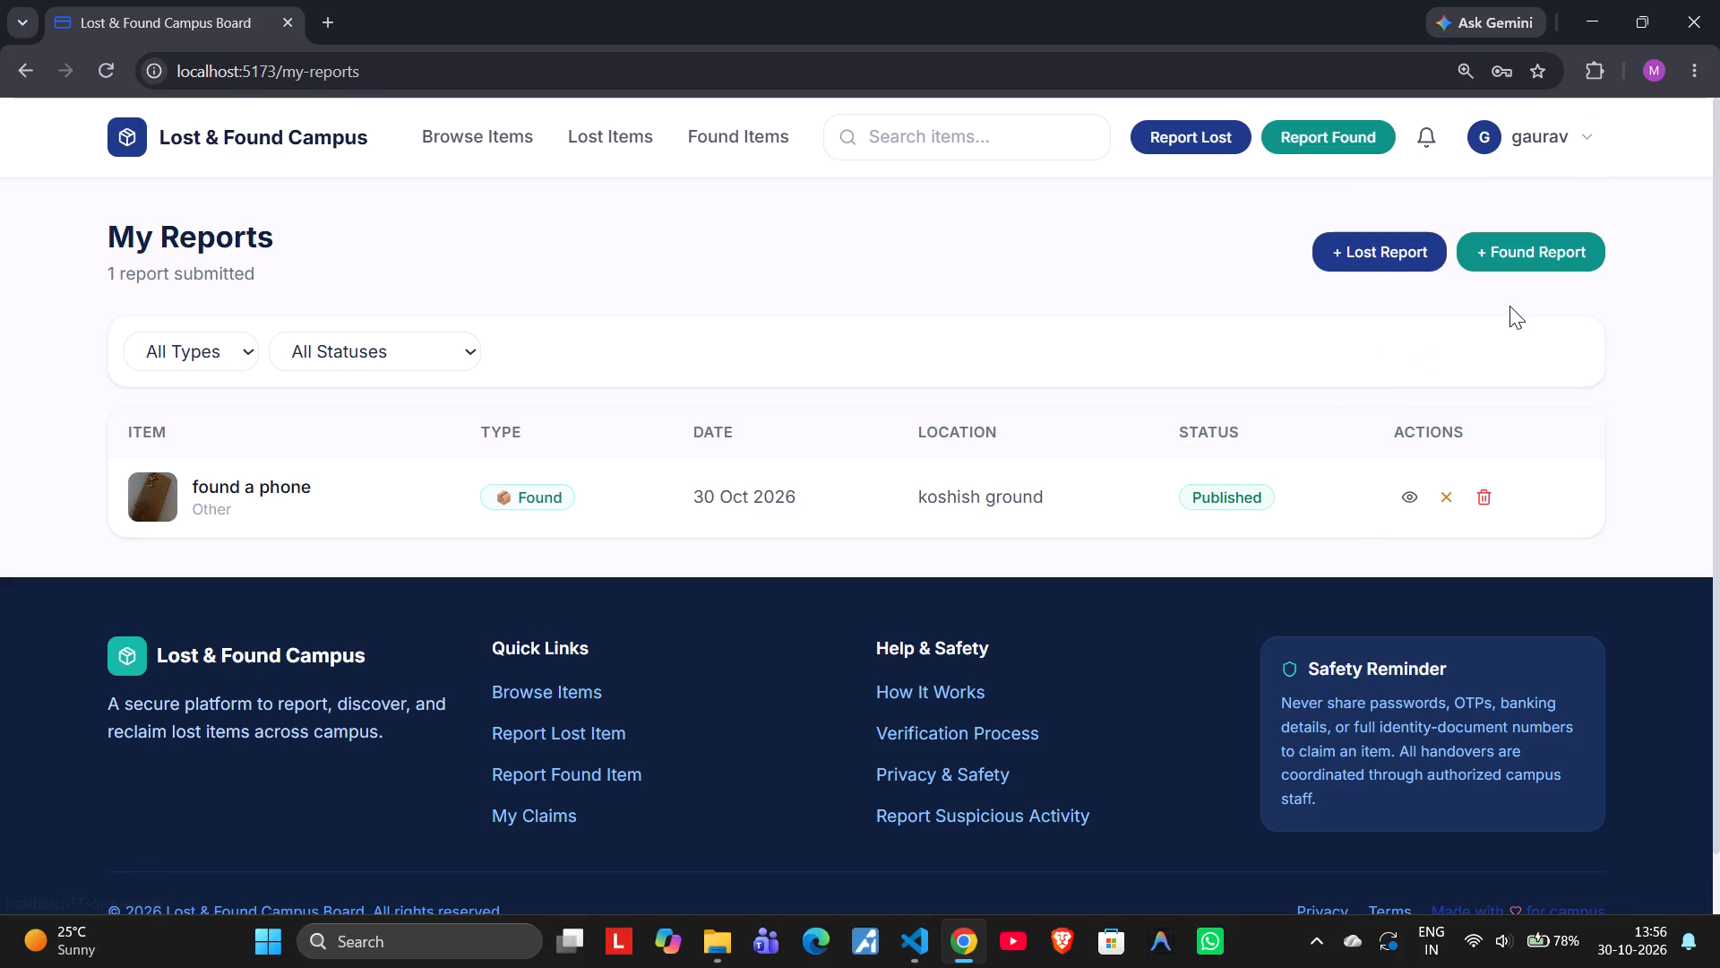
Return to the full list of items and open the details of the lost vehicle key listing.
click(460, 140)
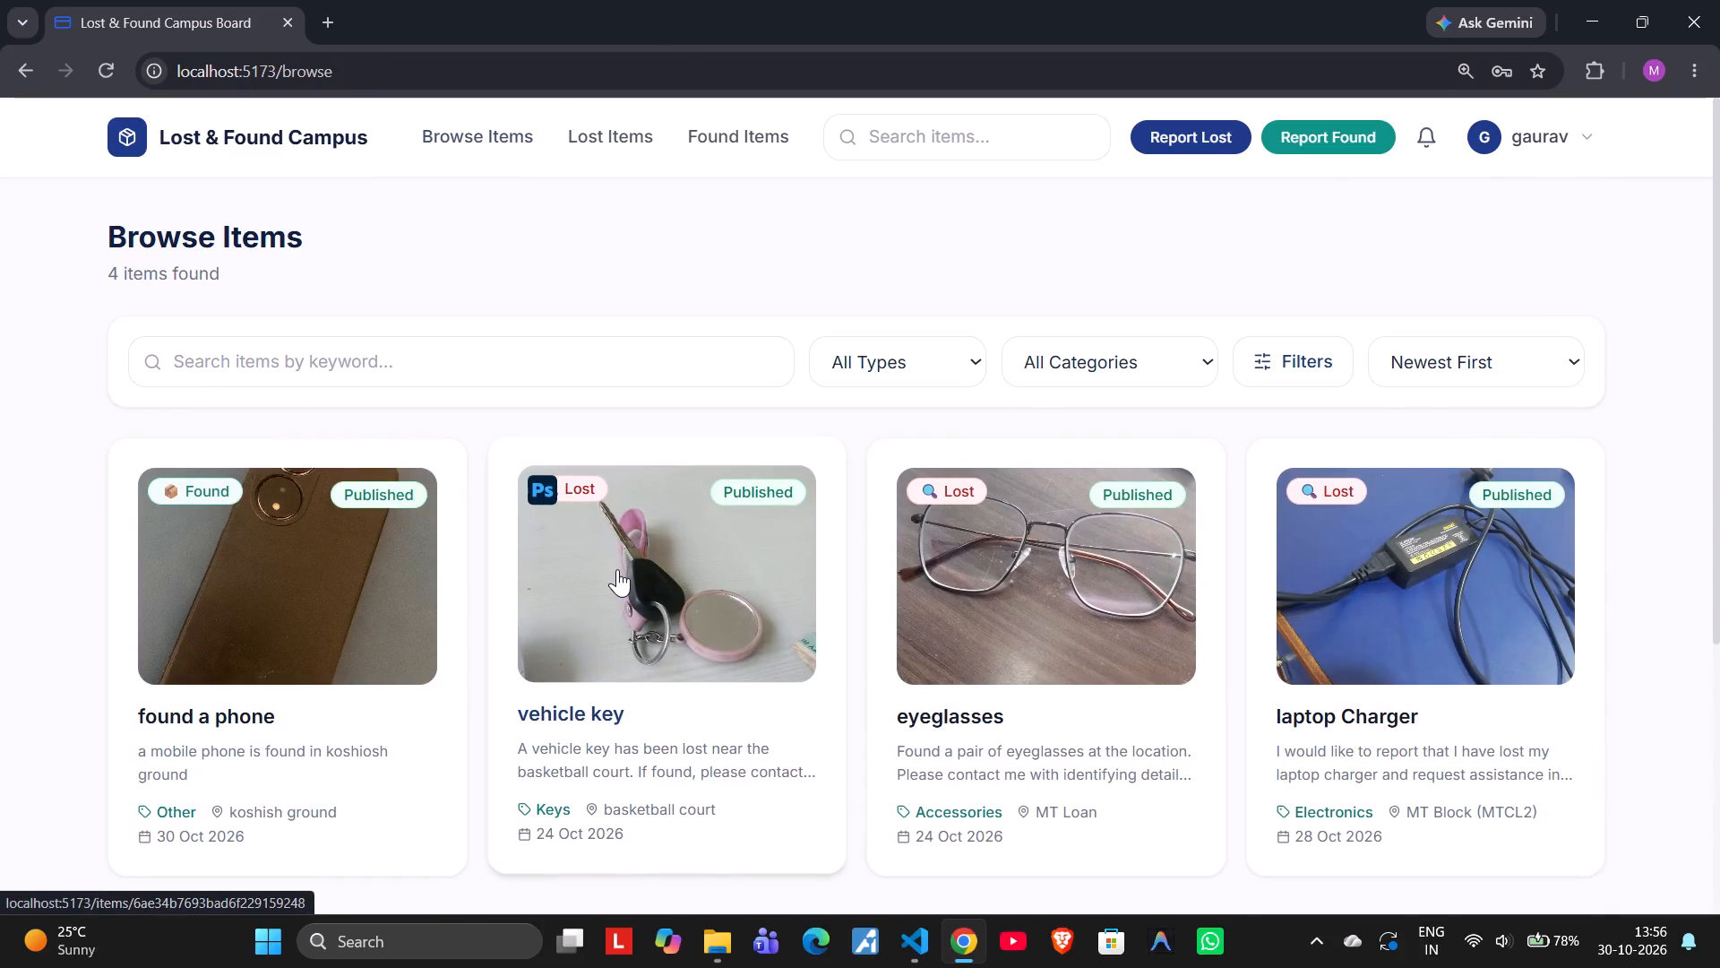
click(617, 569)
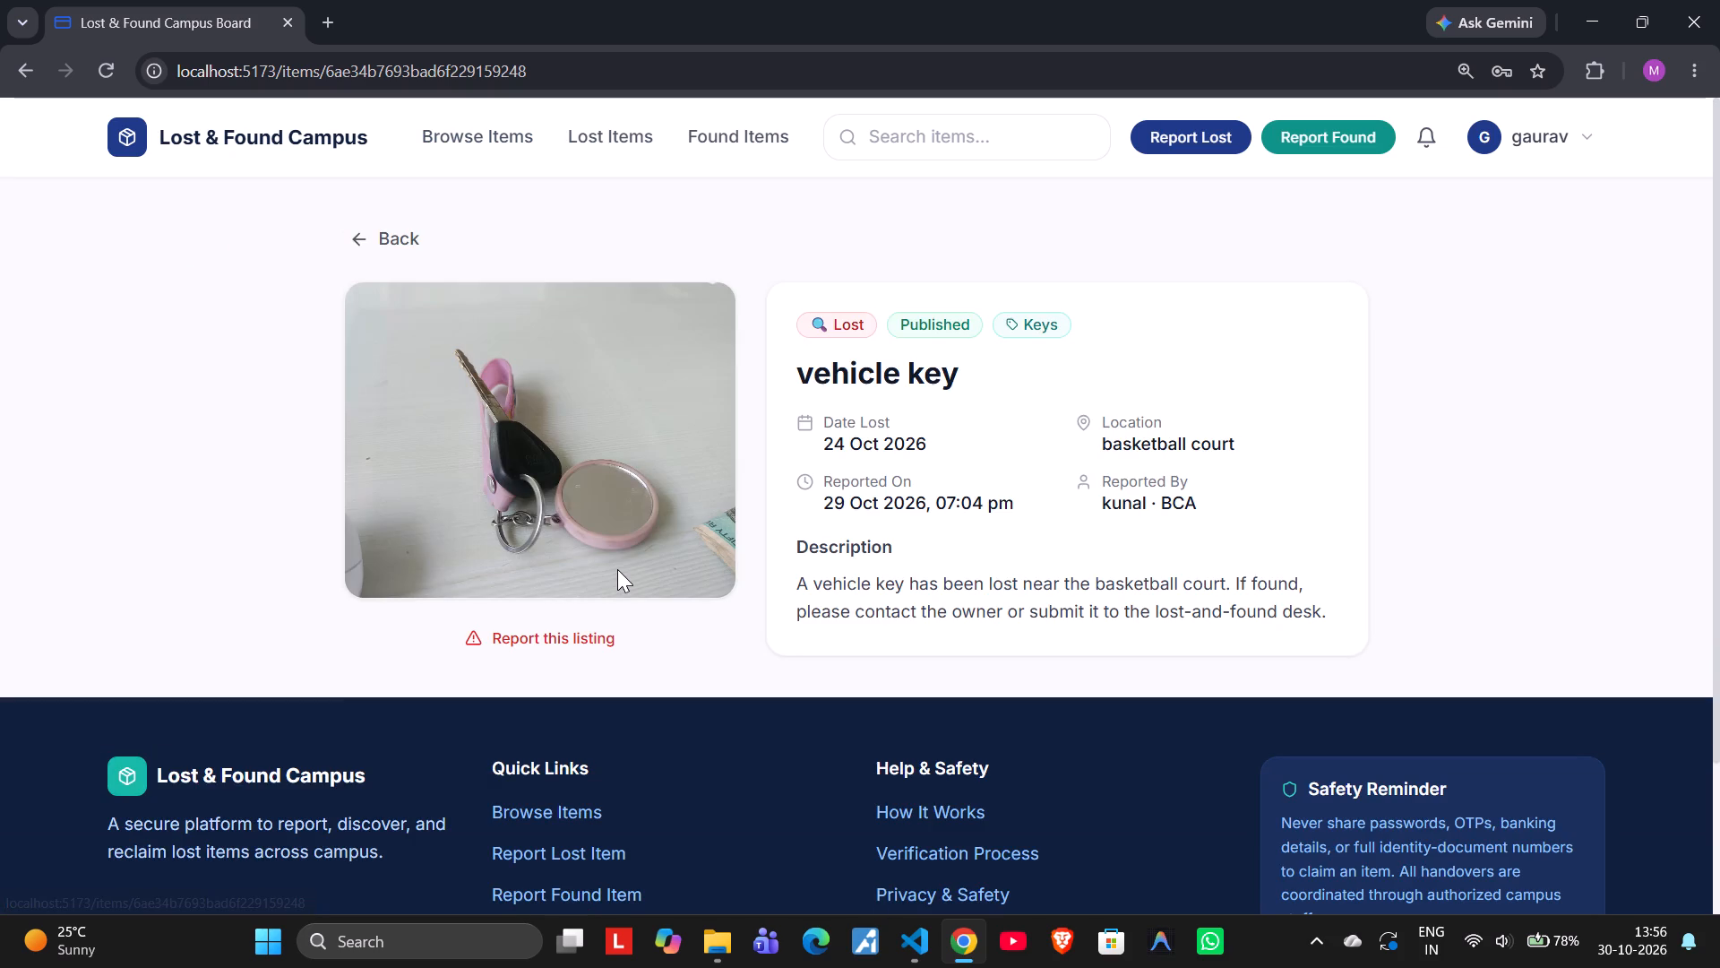
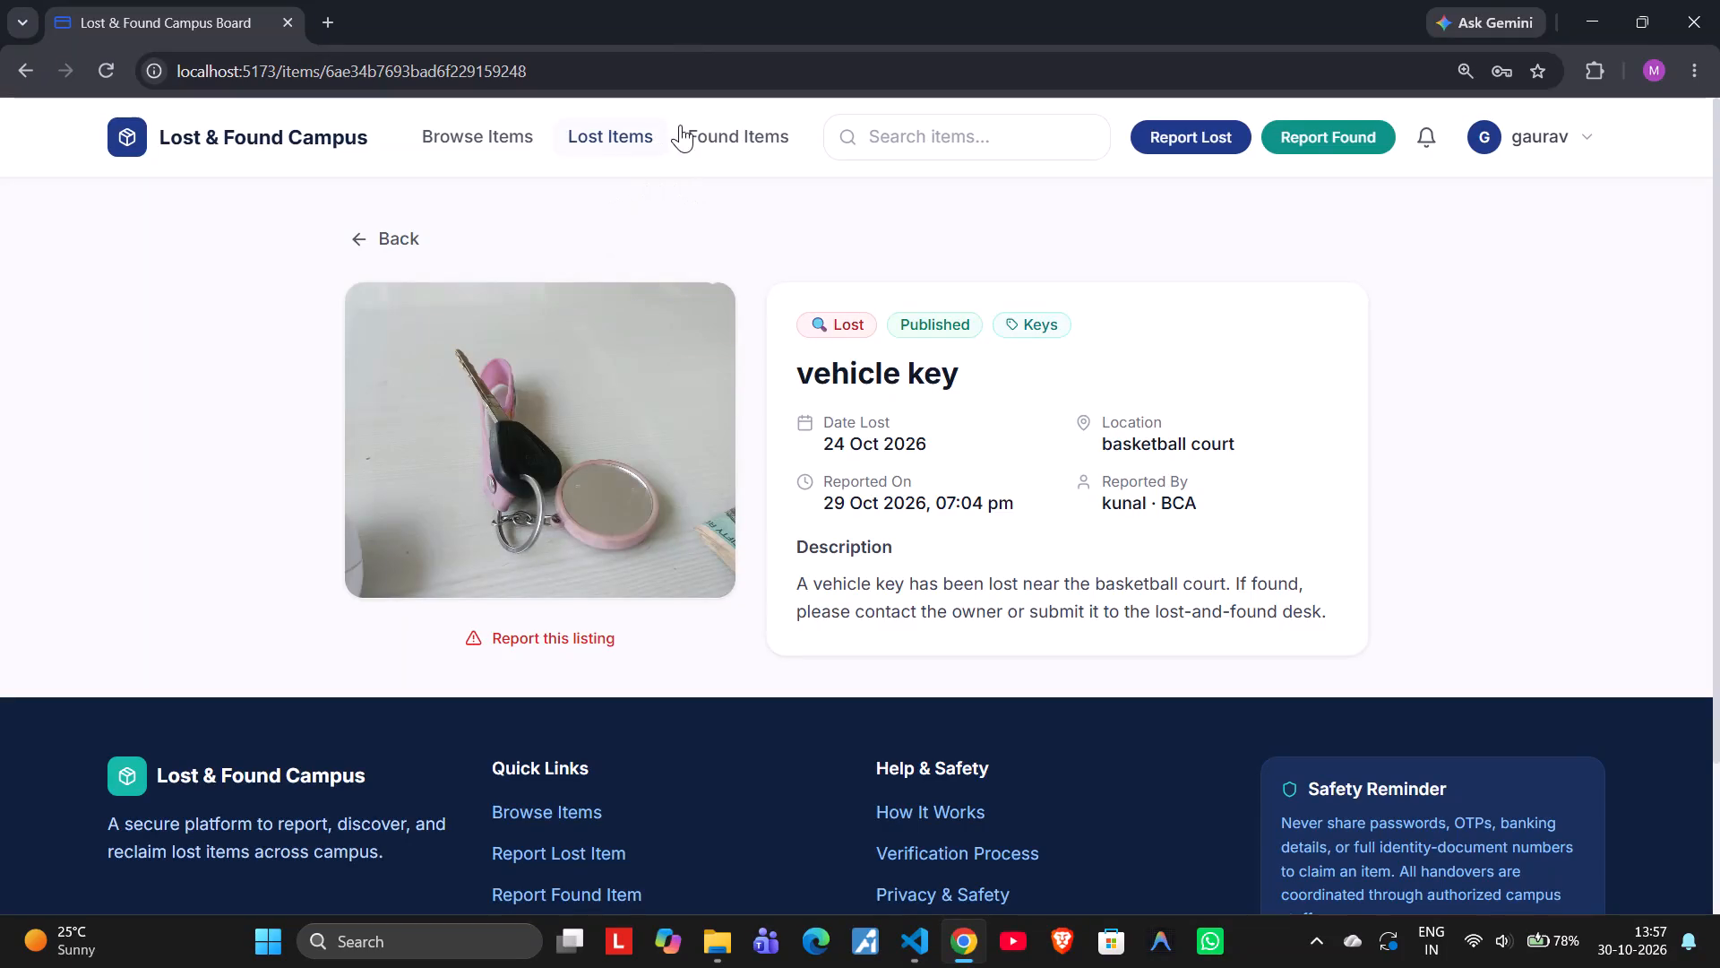
Show only the found items and open the details of the "found a phone" listing.
click(720, 137)
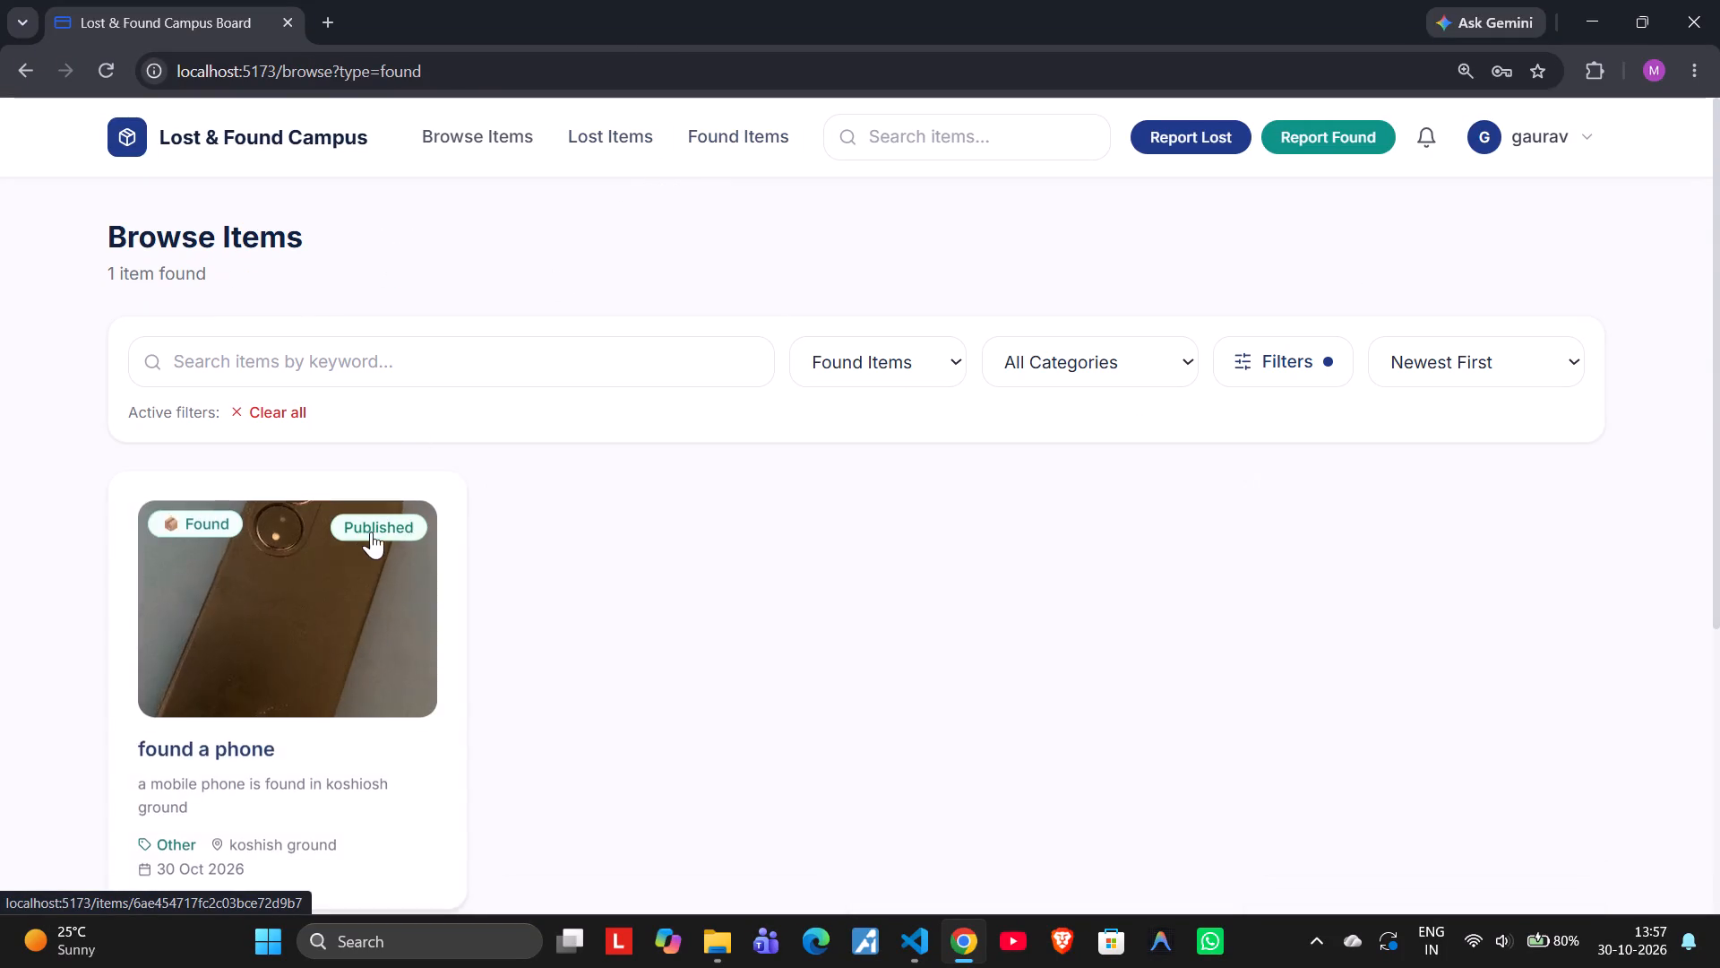
click(337, 561)
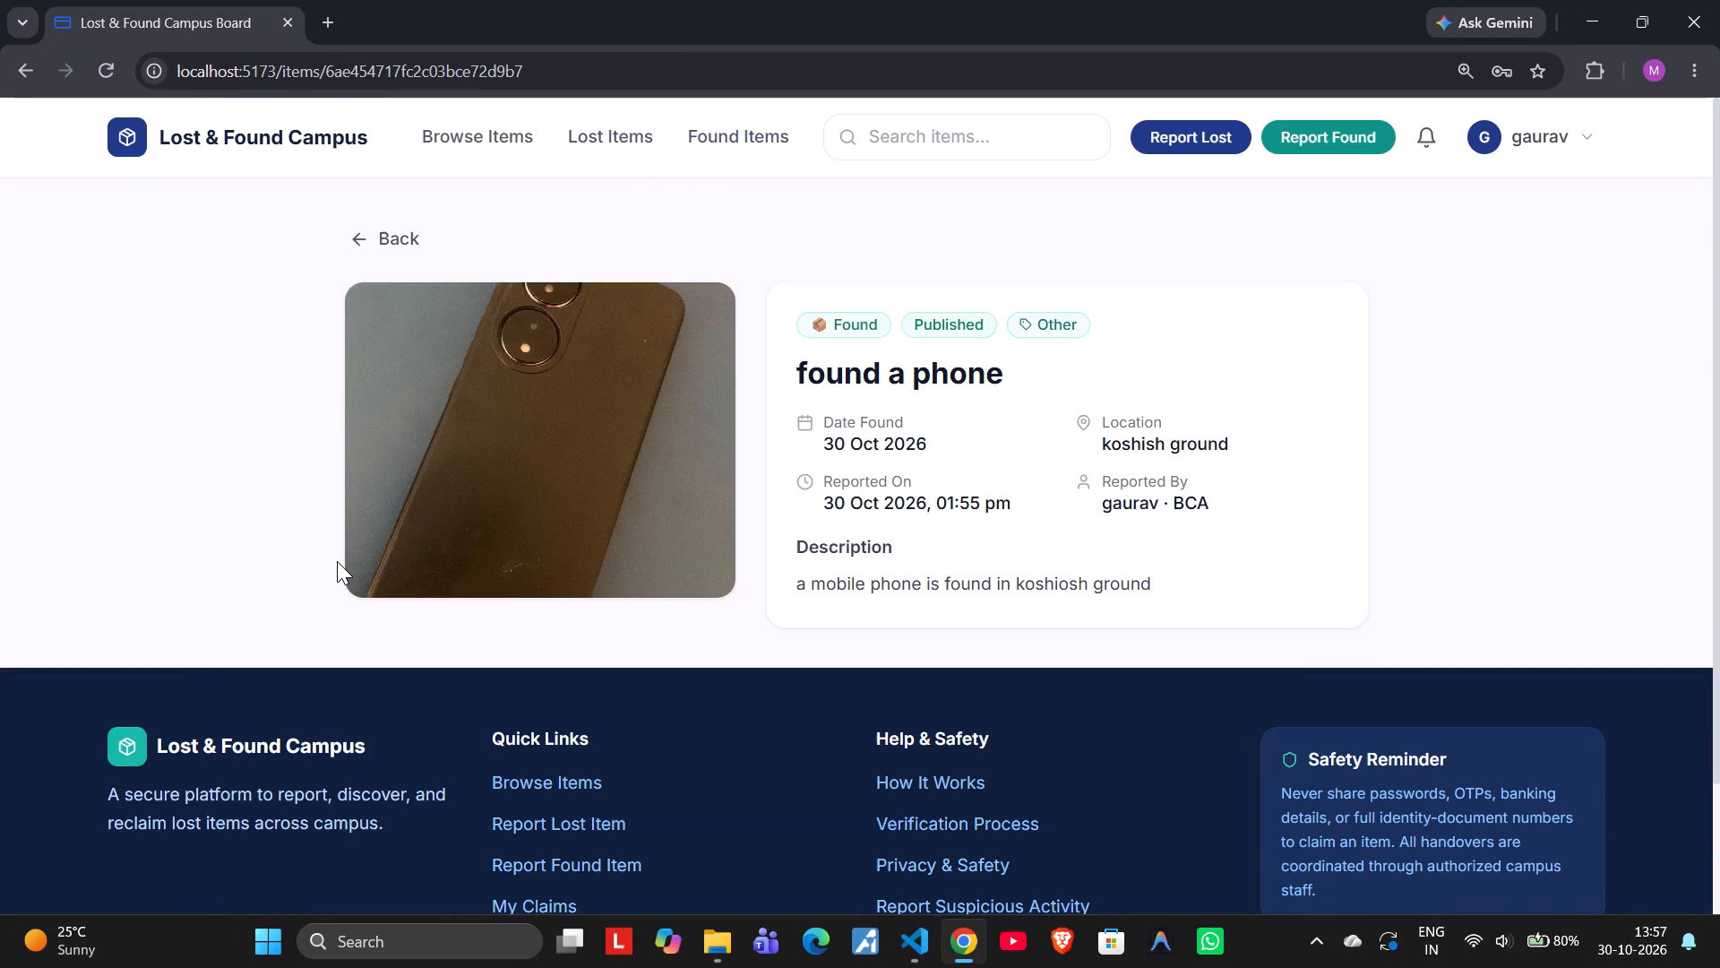
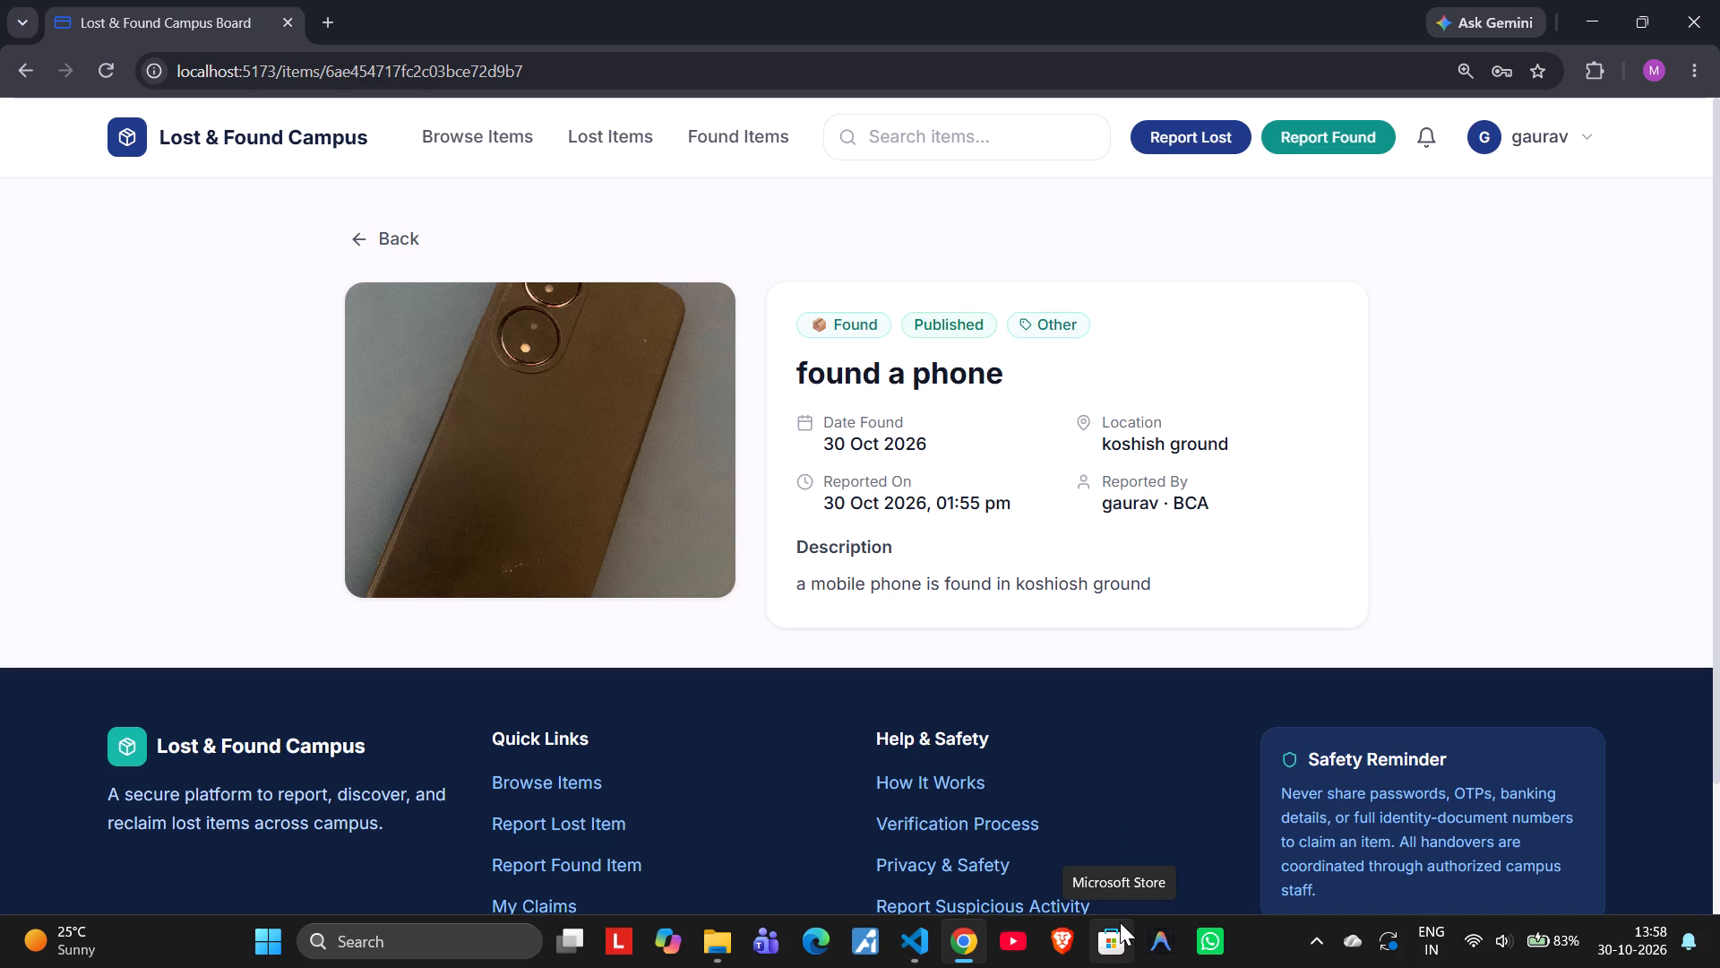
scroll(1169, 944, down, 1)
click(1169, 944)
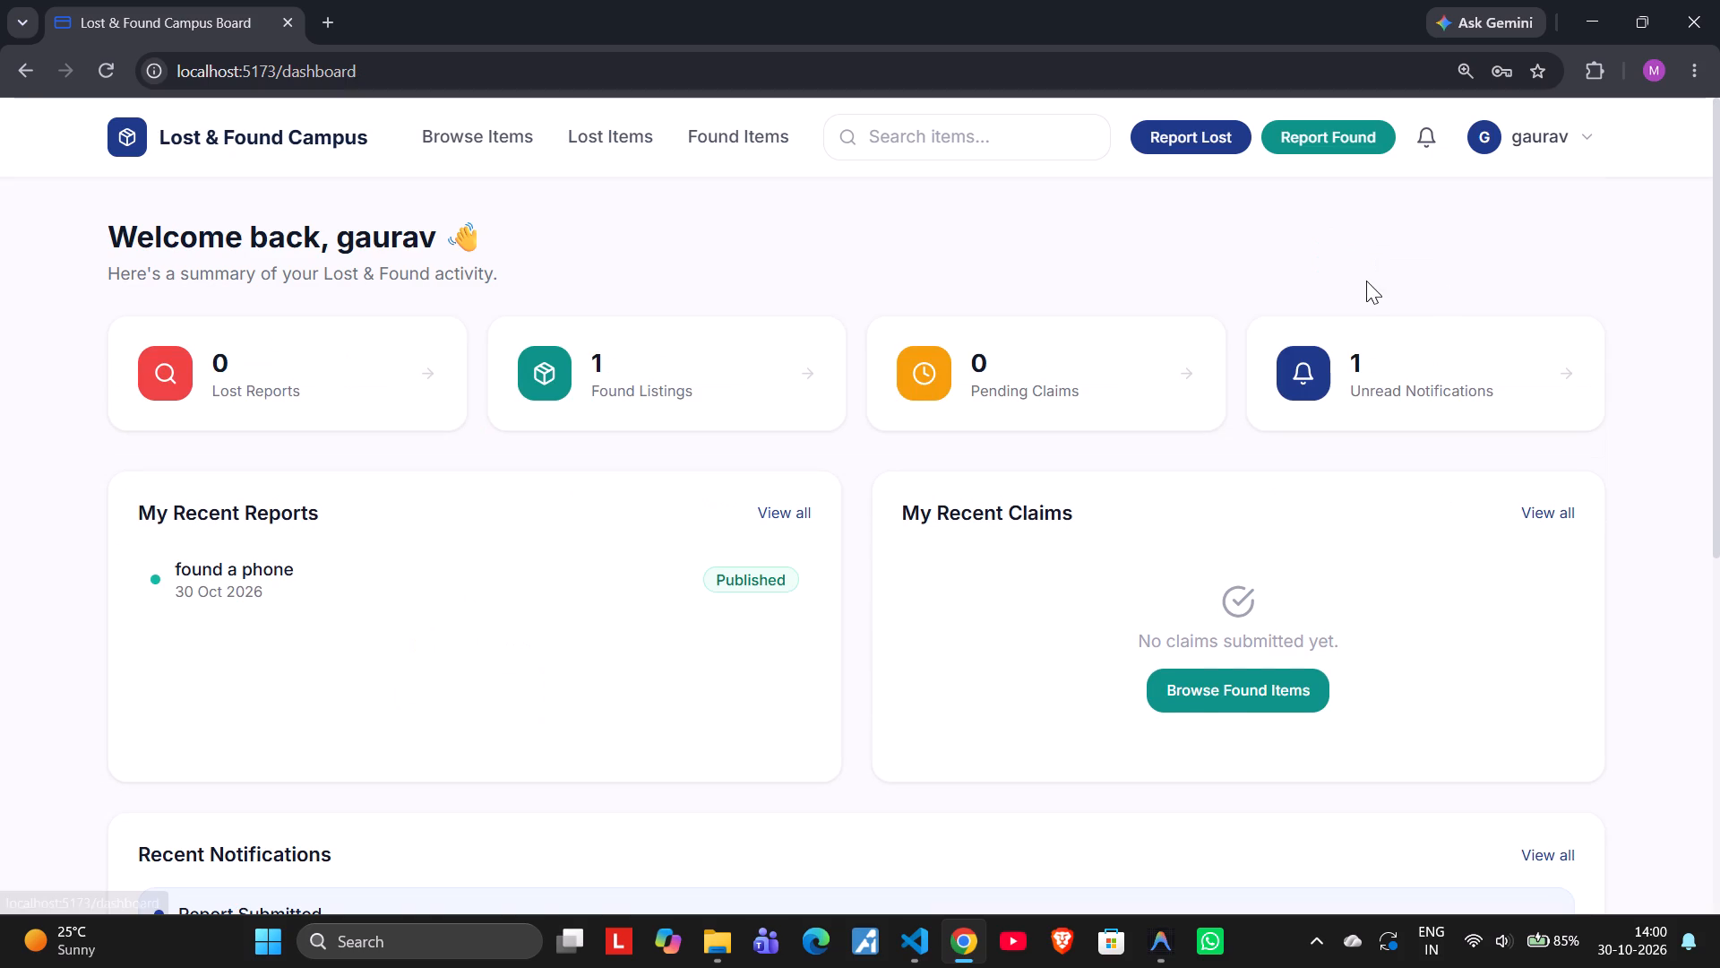
scroll(1366, 281, down, 5)
scroll(1366, 281, up, 2)
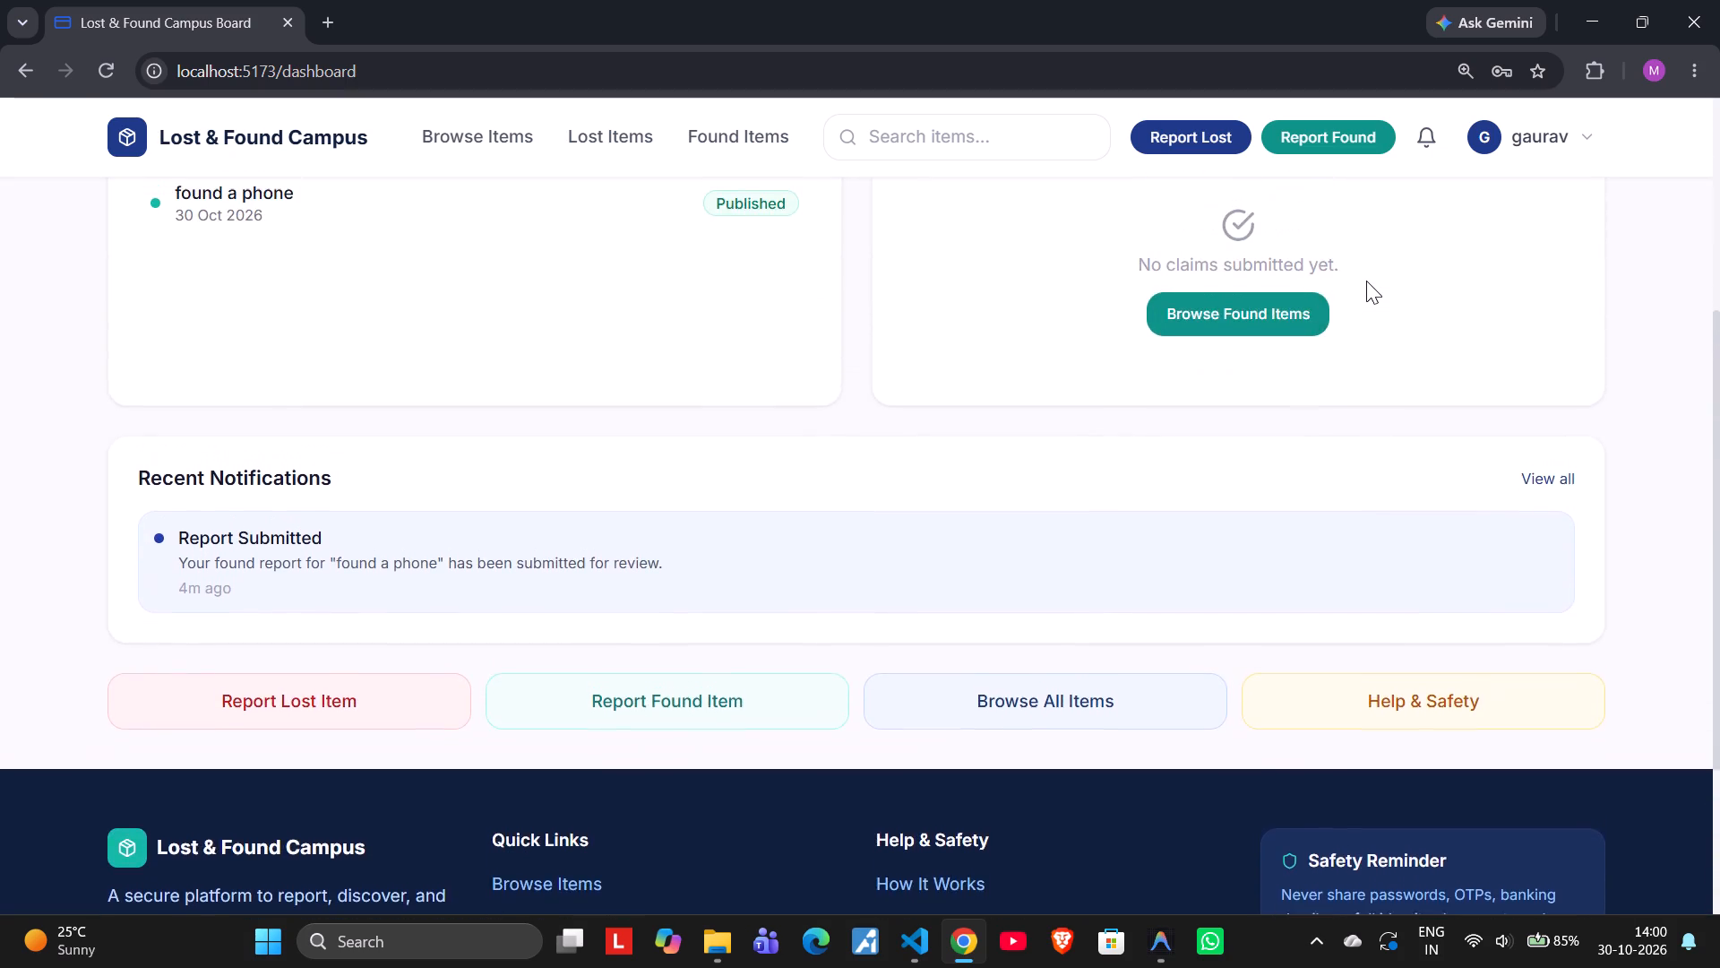
scroll(1366, 281, up, 2)
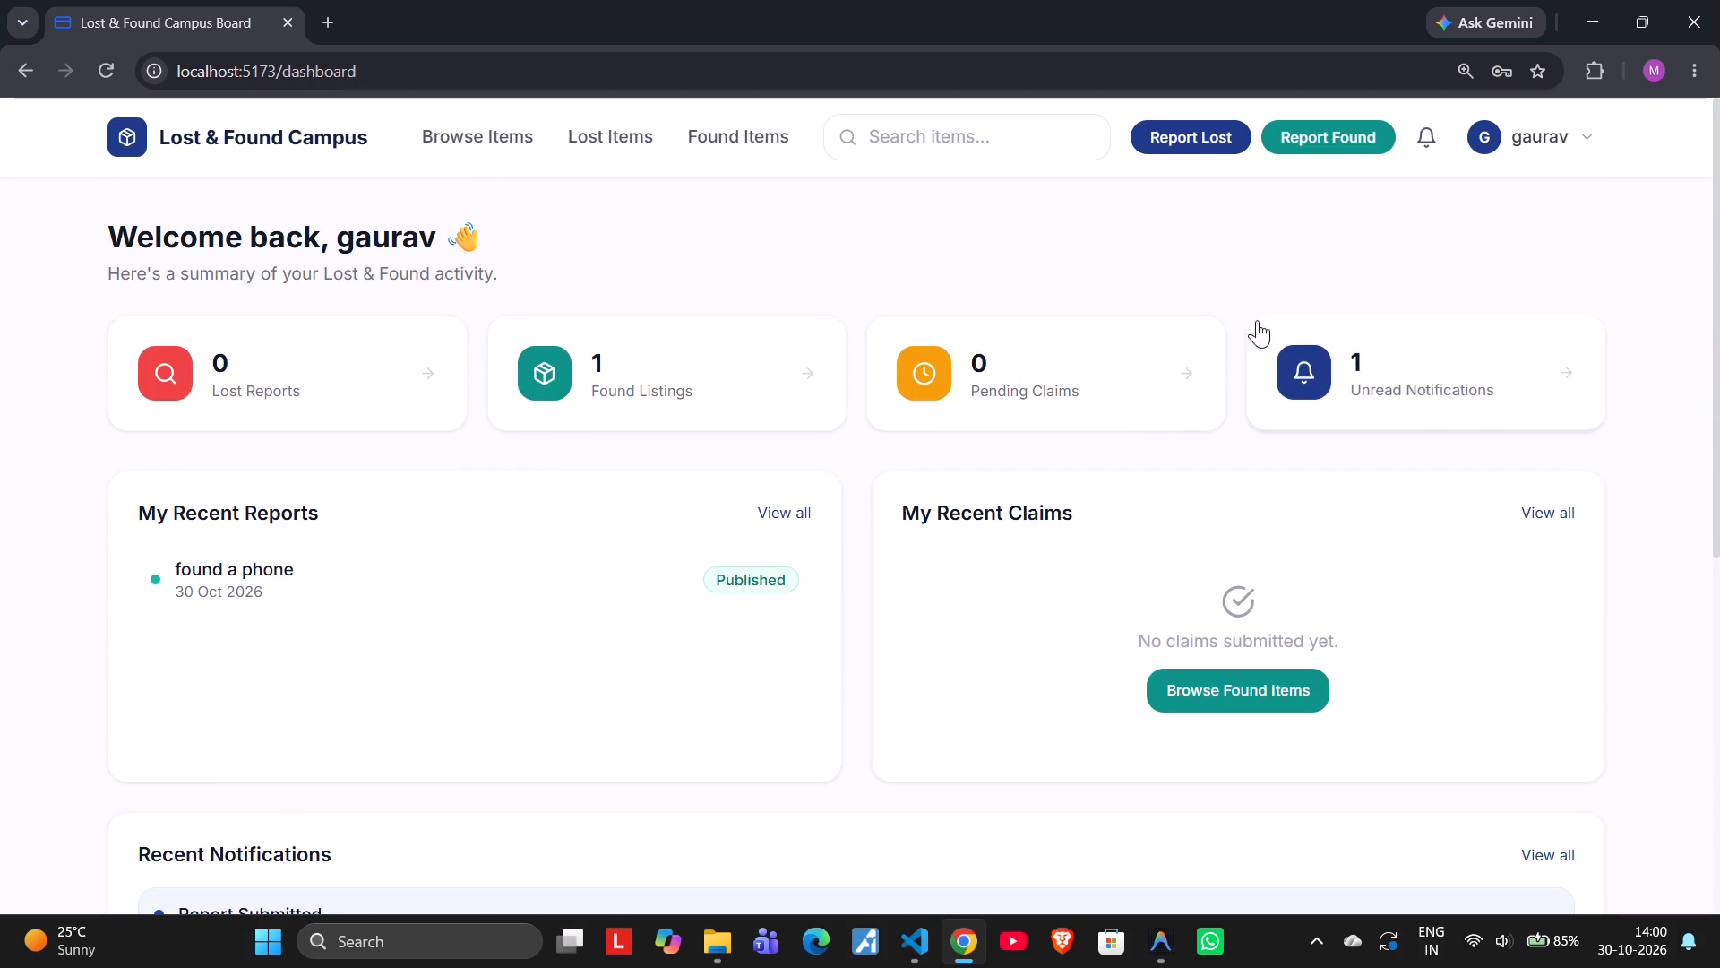
Open the unread notifications from the dashboard summary.
click(1573, 365)
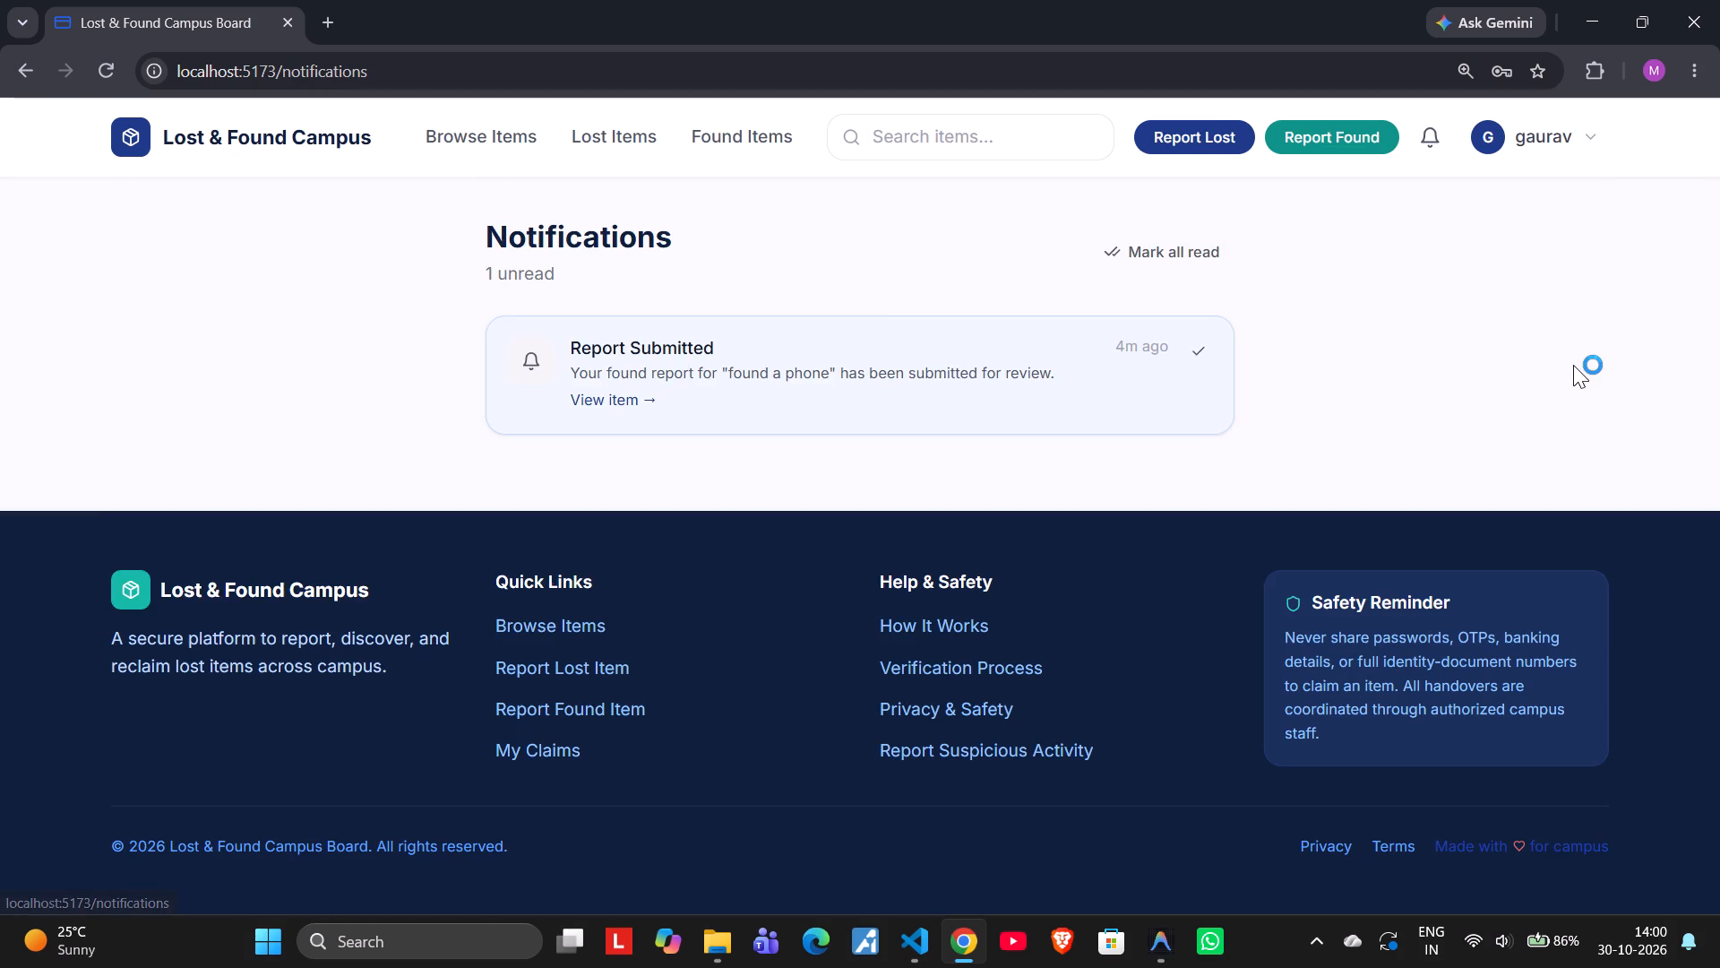
scroll(1380, 376, up, 3)
Permanently delete the "found a phone" report from My Reports.
click(1564, 134)
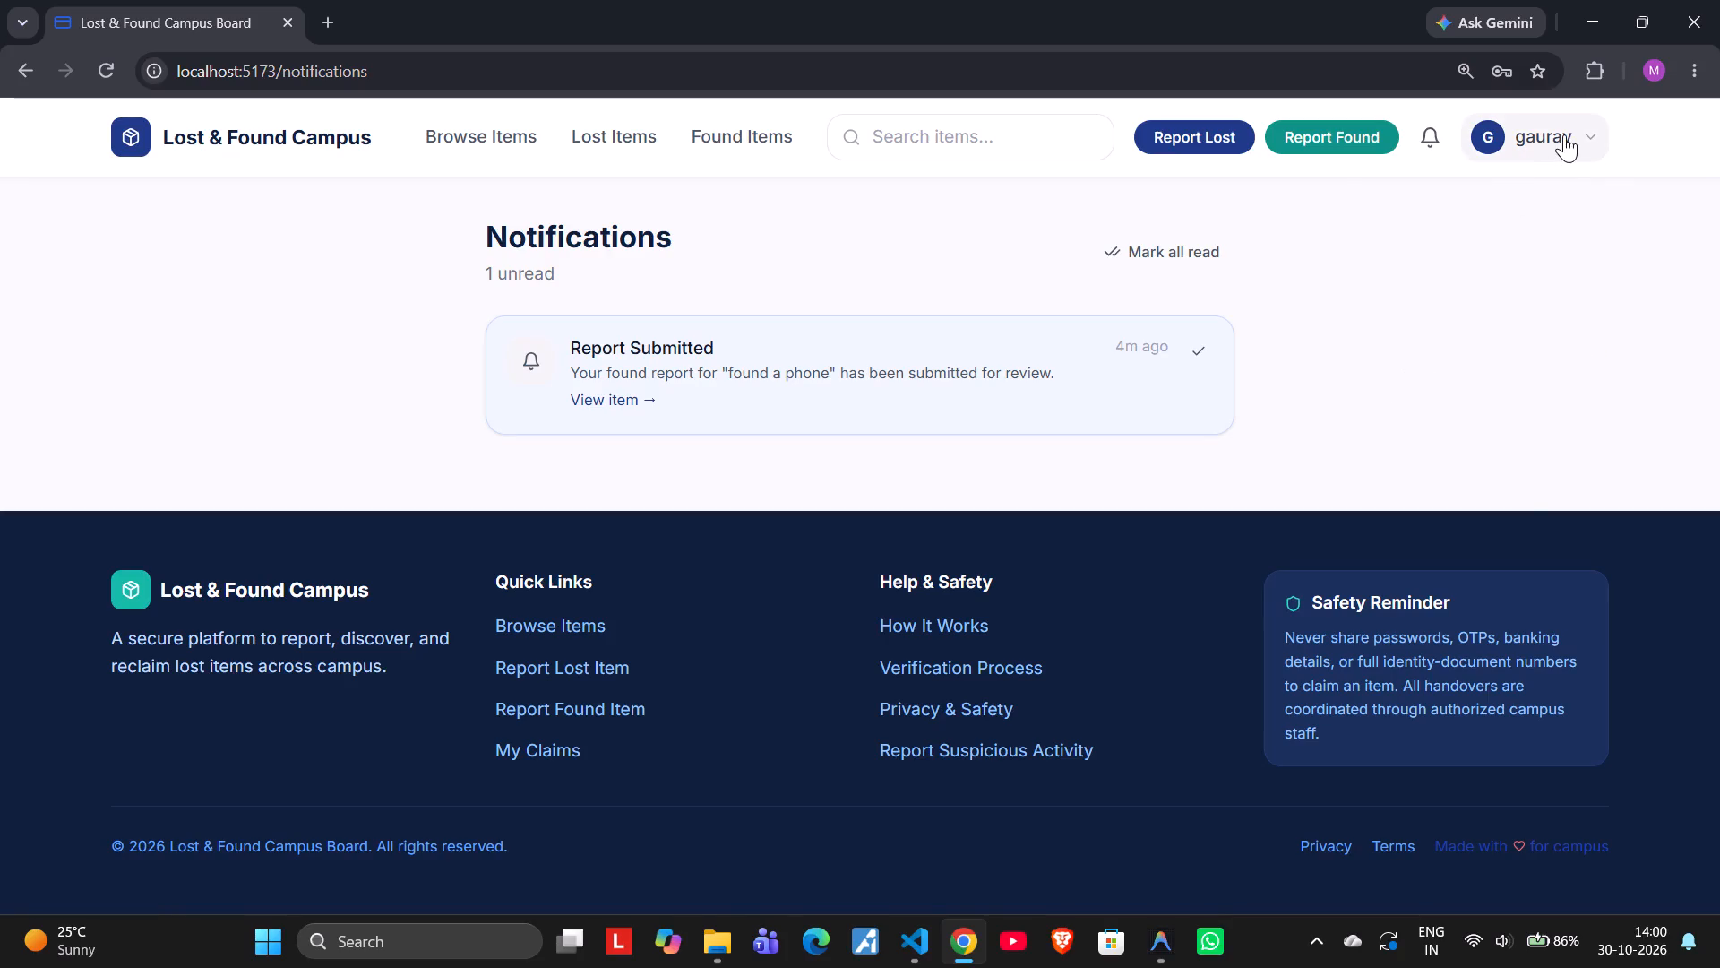
click(1406, 304)
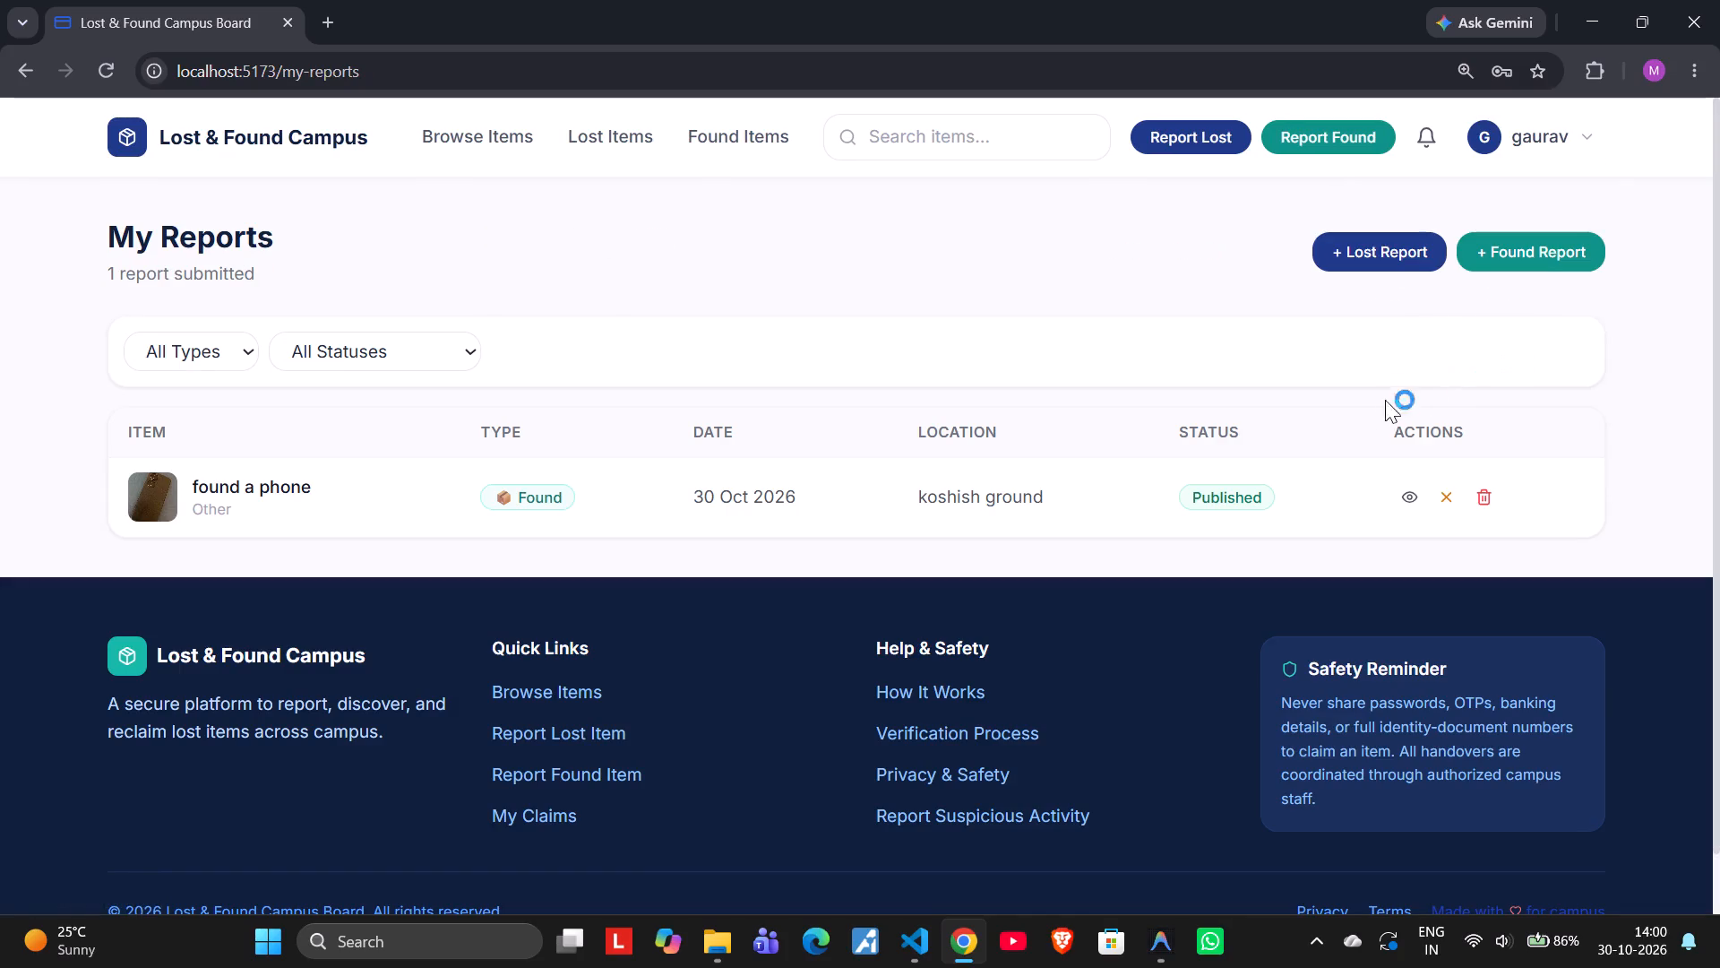
click(1485, 505)
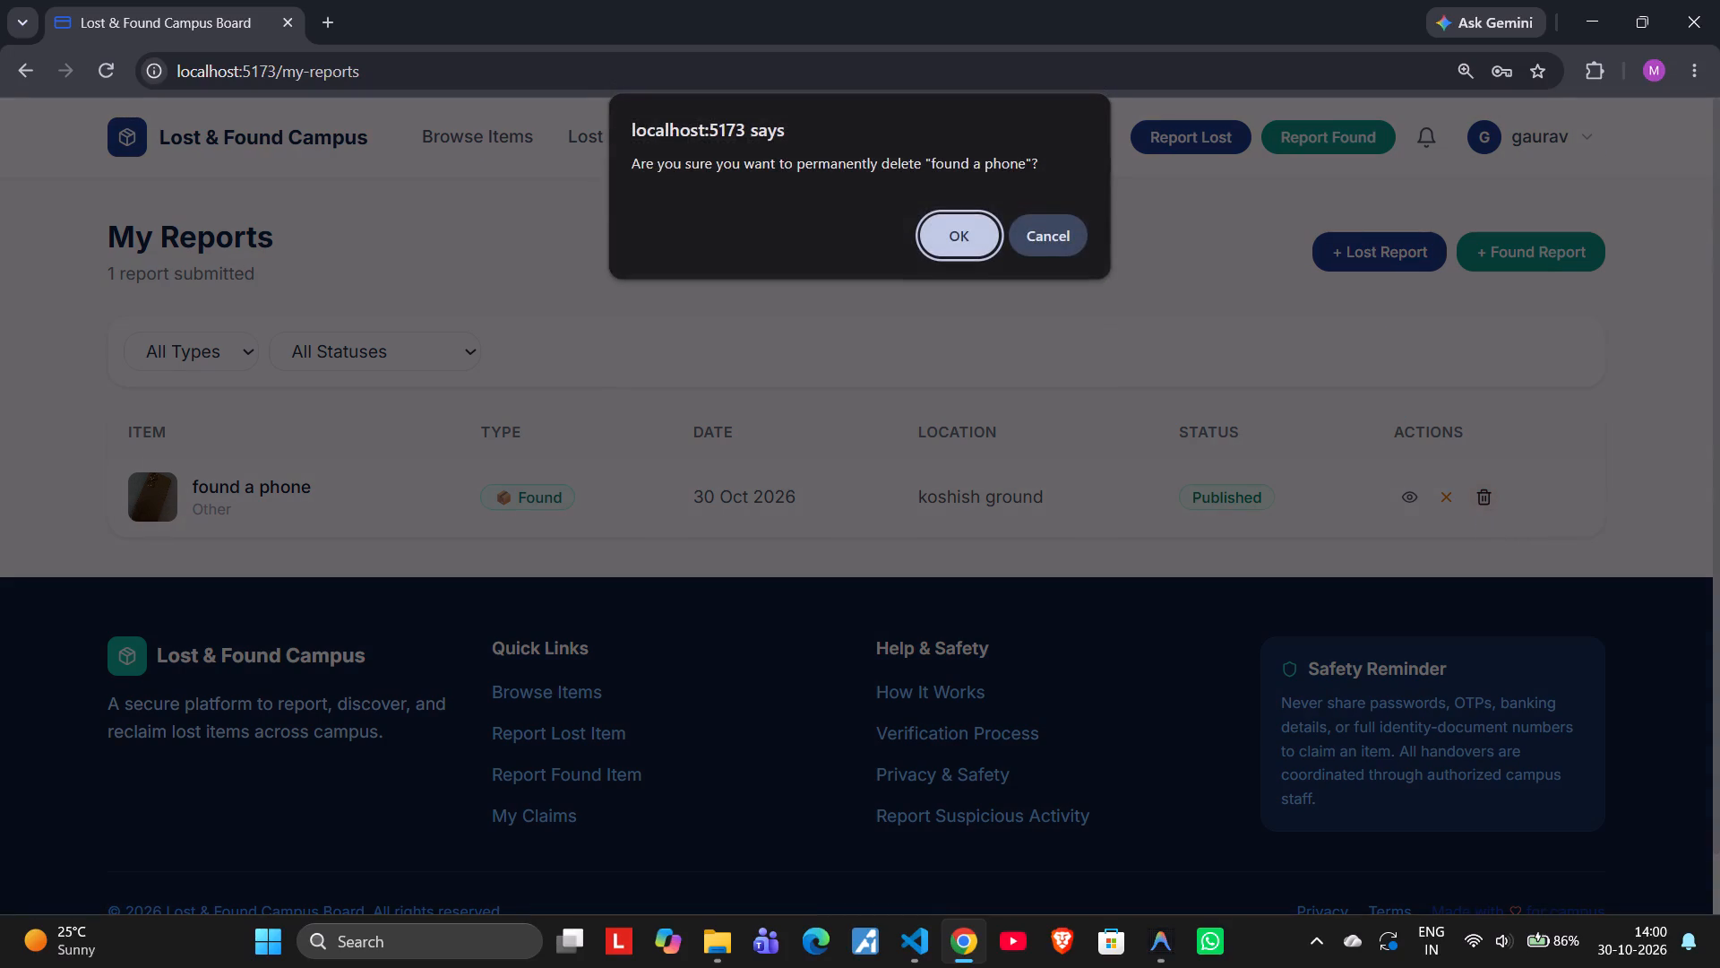
click(955, 239)
scroll(1183, 233, up, 3)
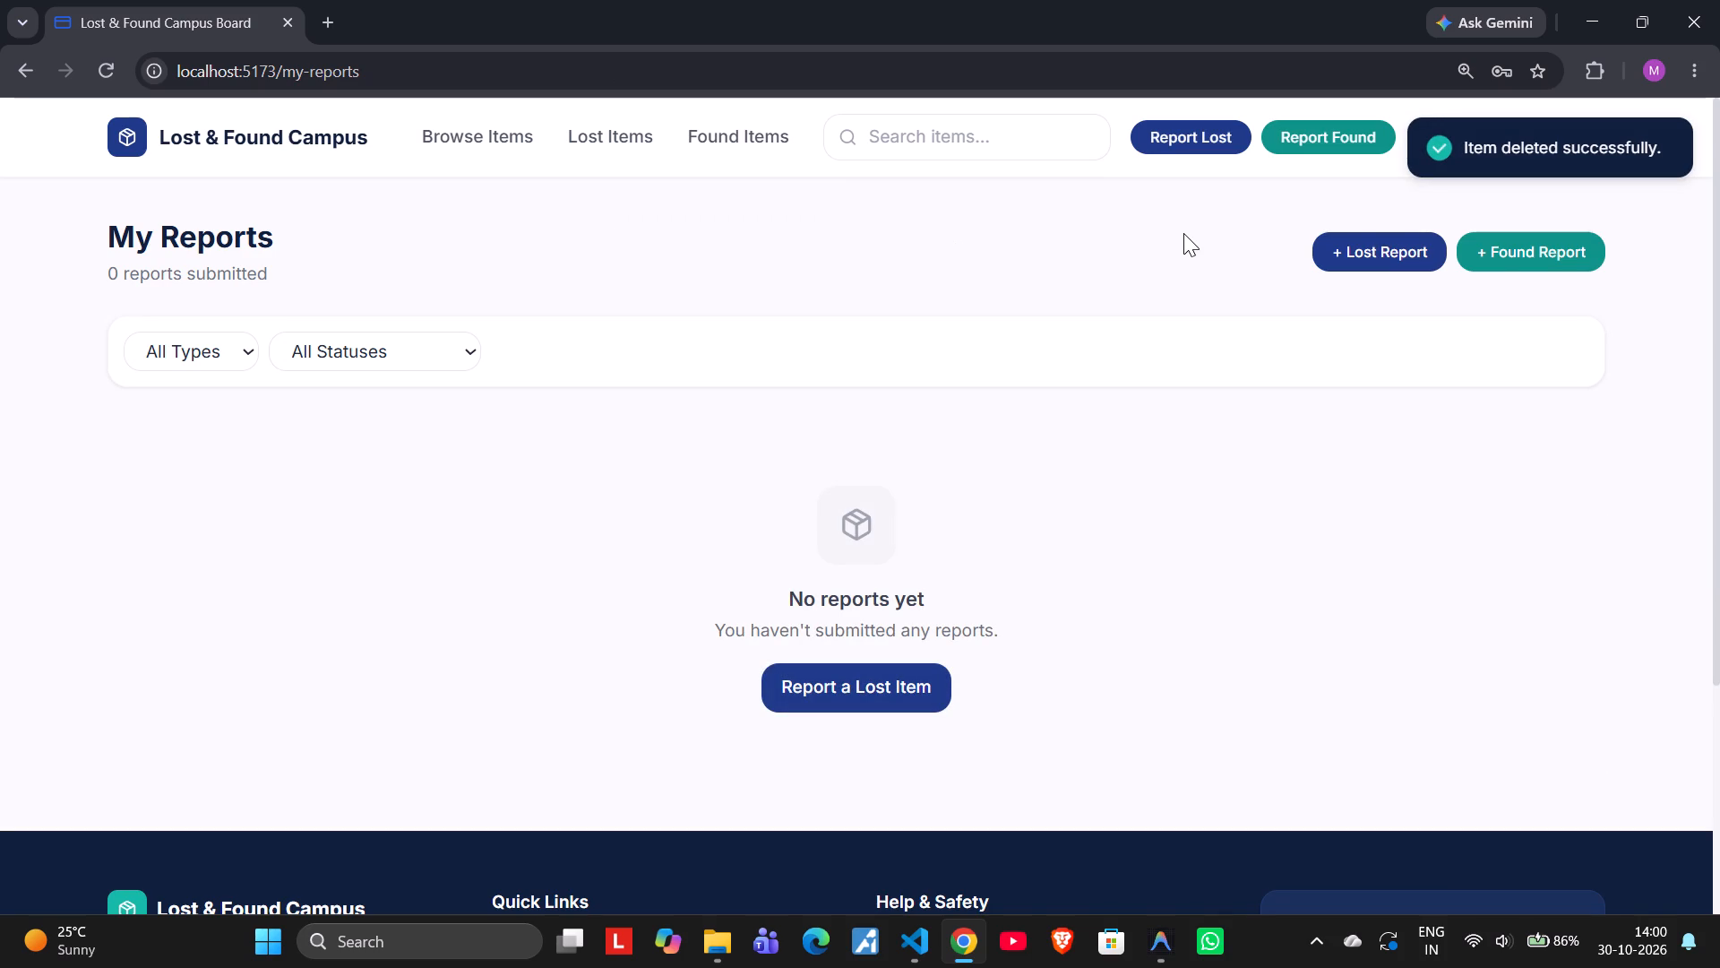
Start a new found item report and look through its form fields down to the photo upload.
click(1533, 246)
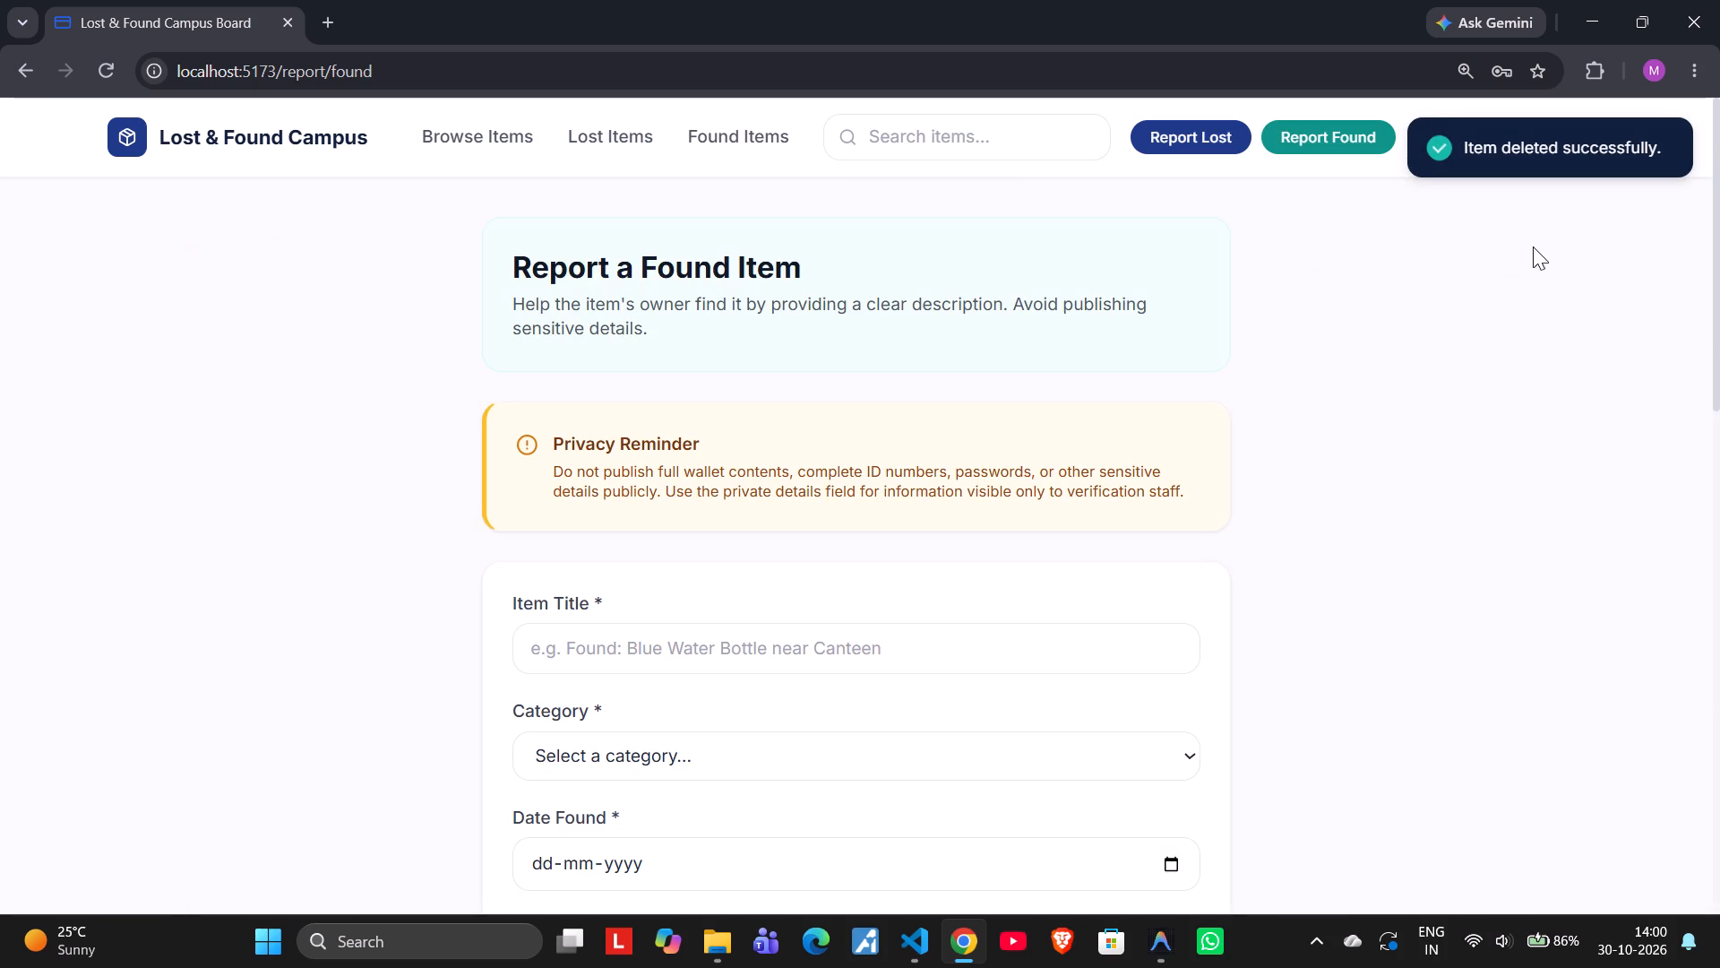
scroll(935, 565, down, 2)
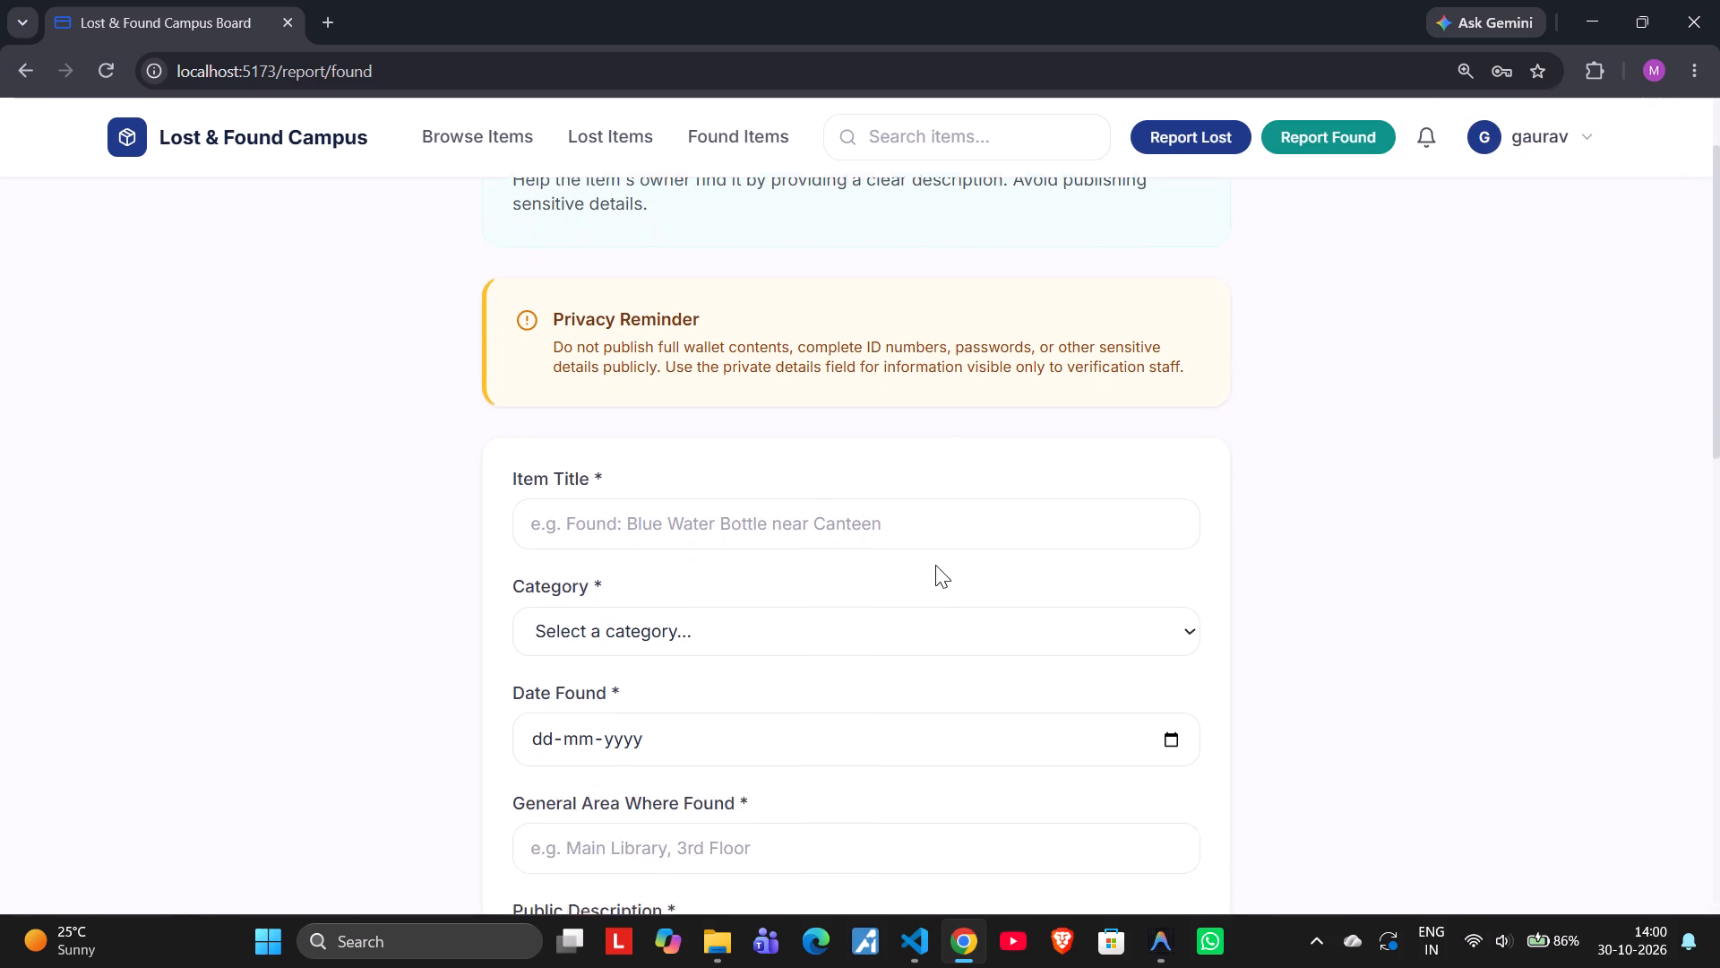
scroll(935, 565, down, 2)
click(913, 362)
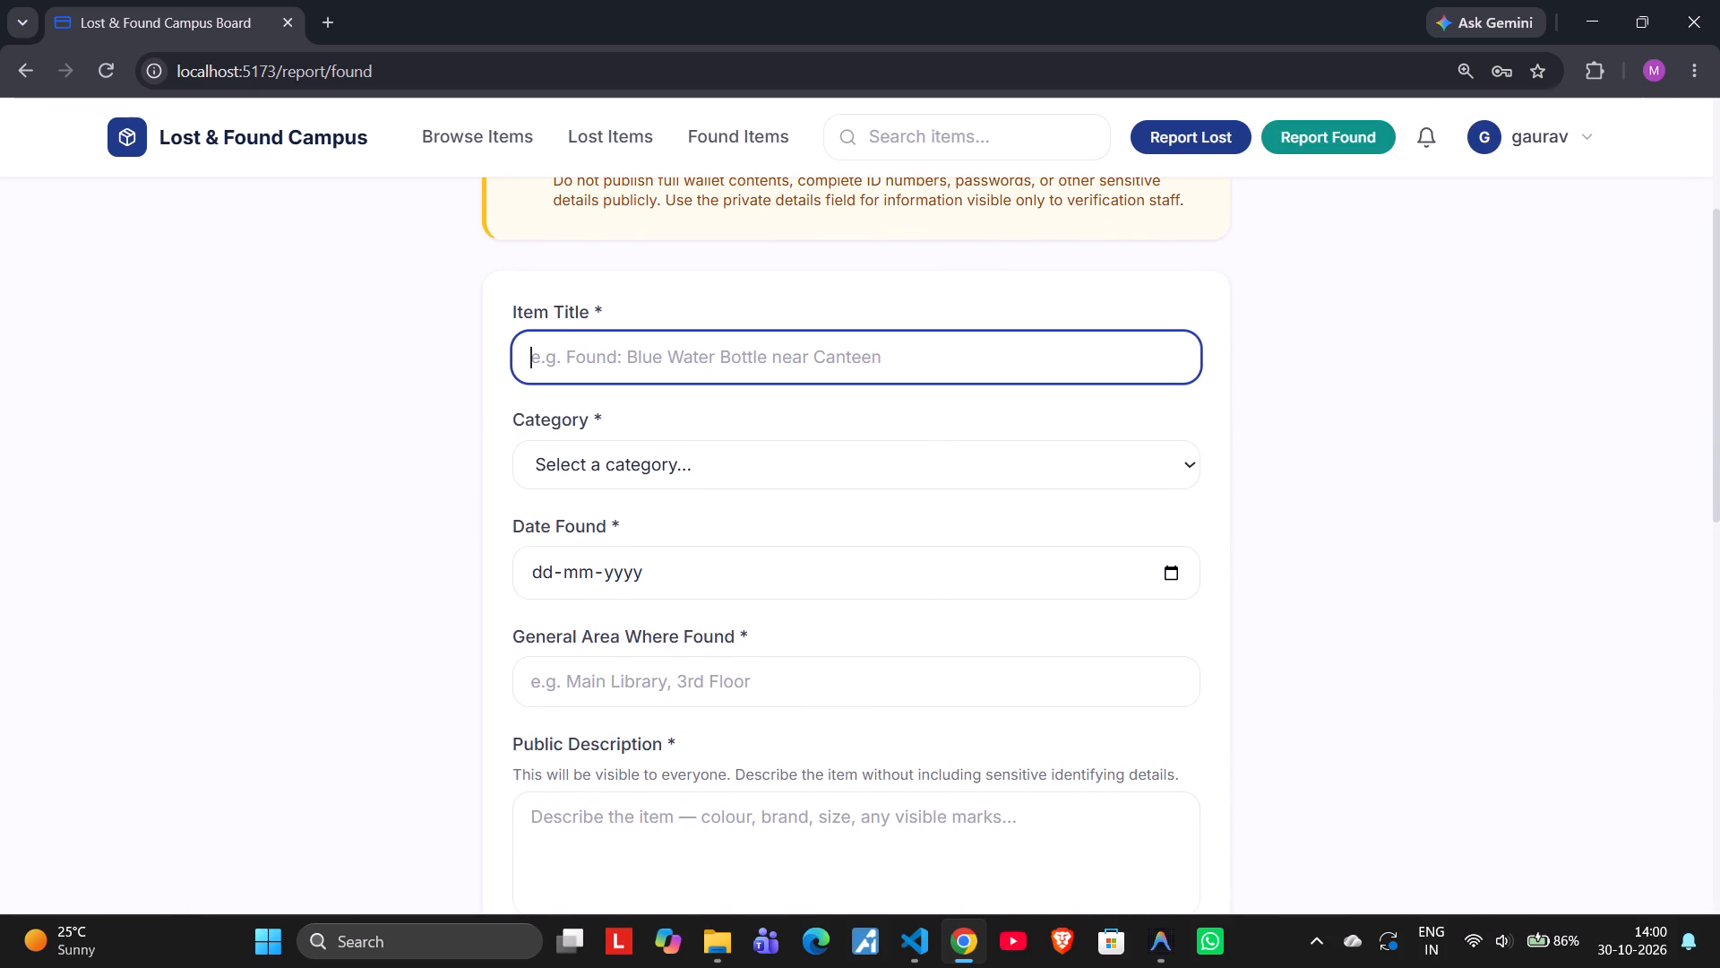
scroll(913, 362, down, 2)
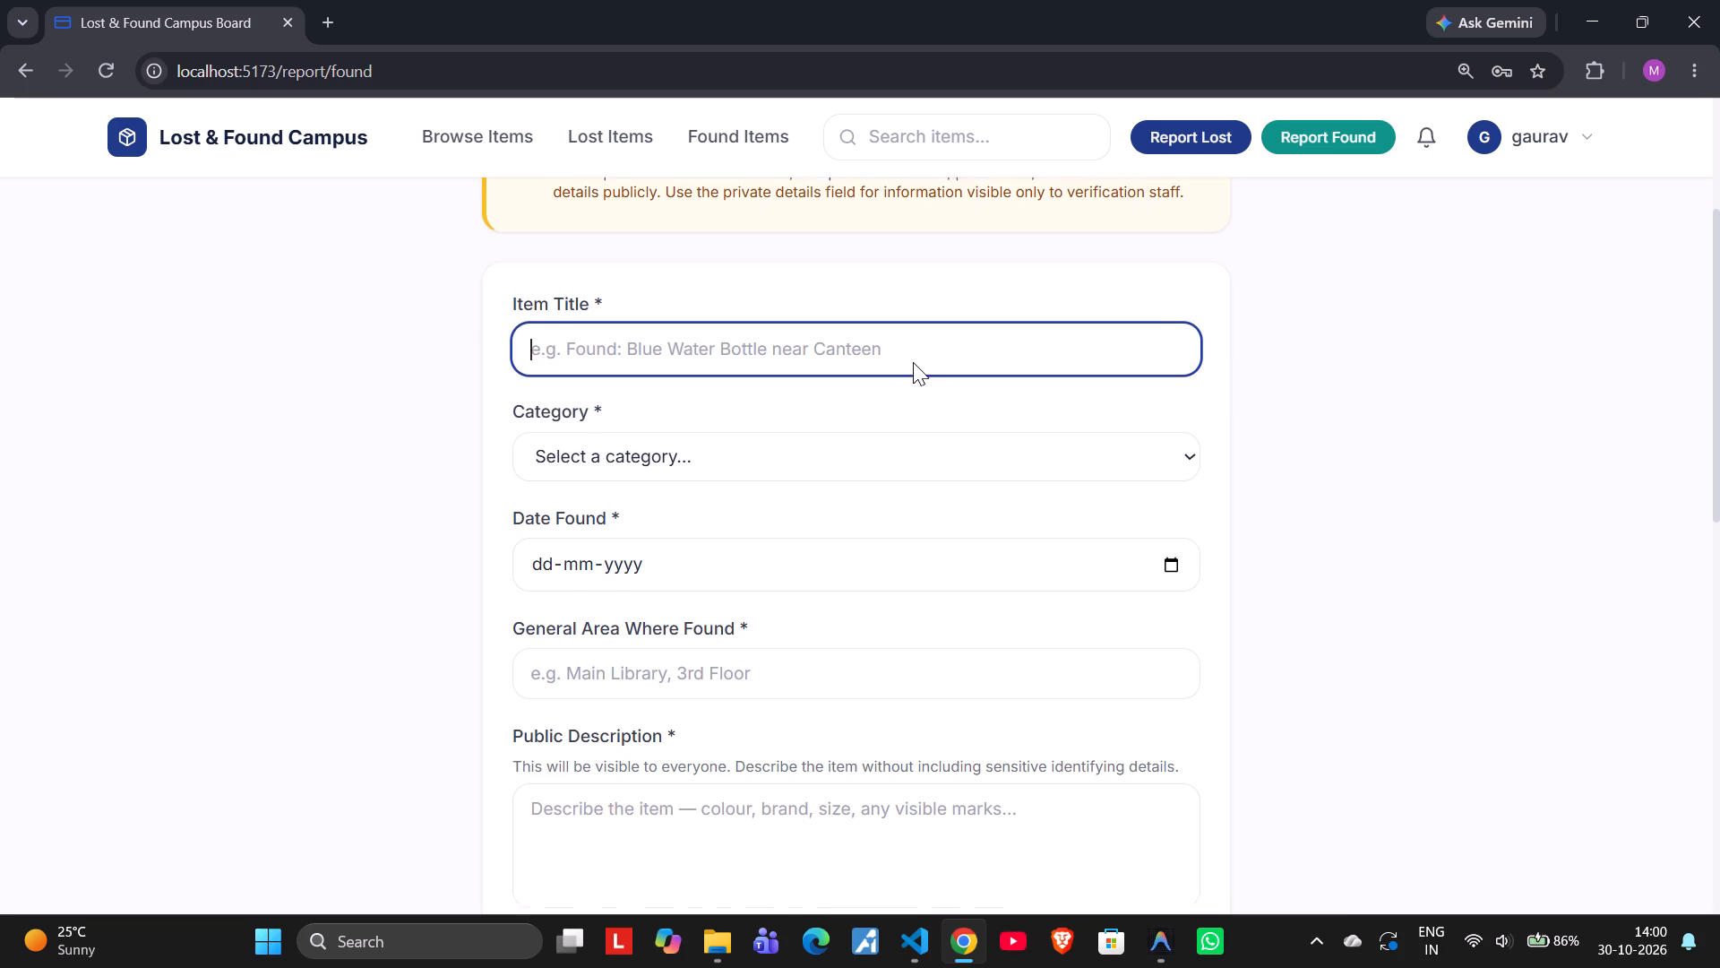
scroll(913, 362, down, 3)
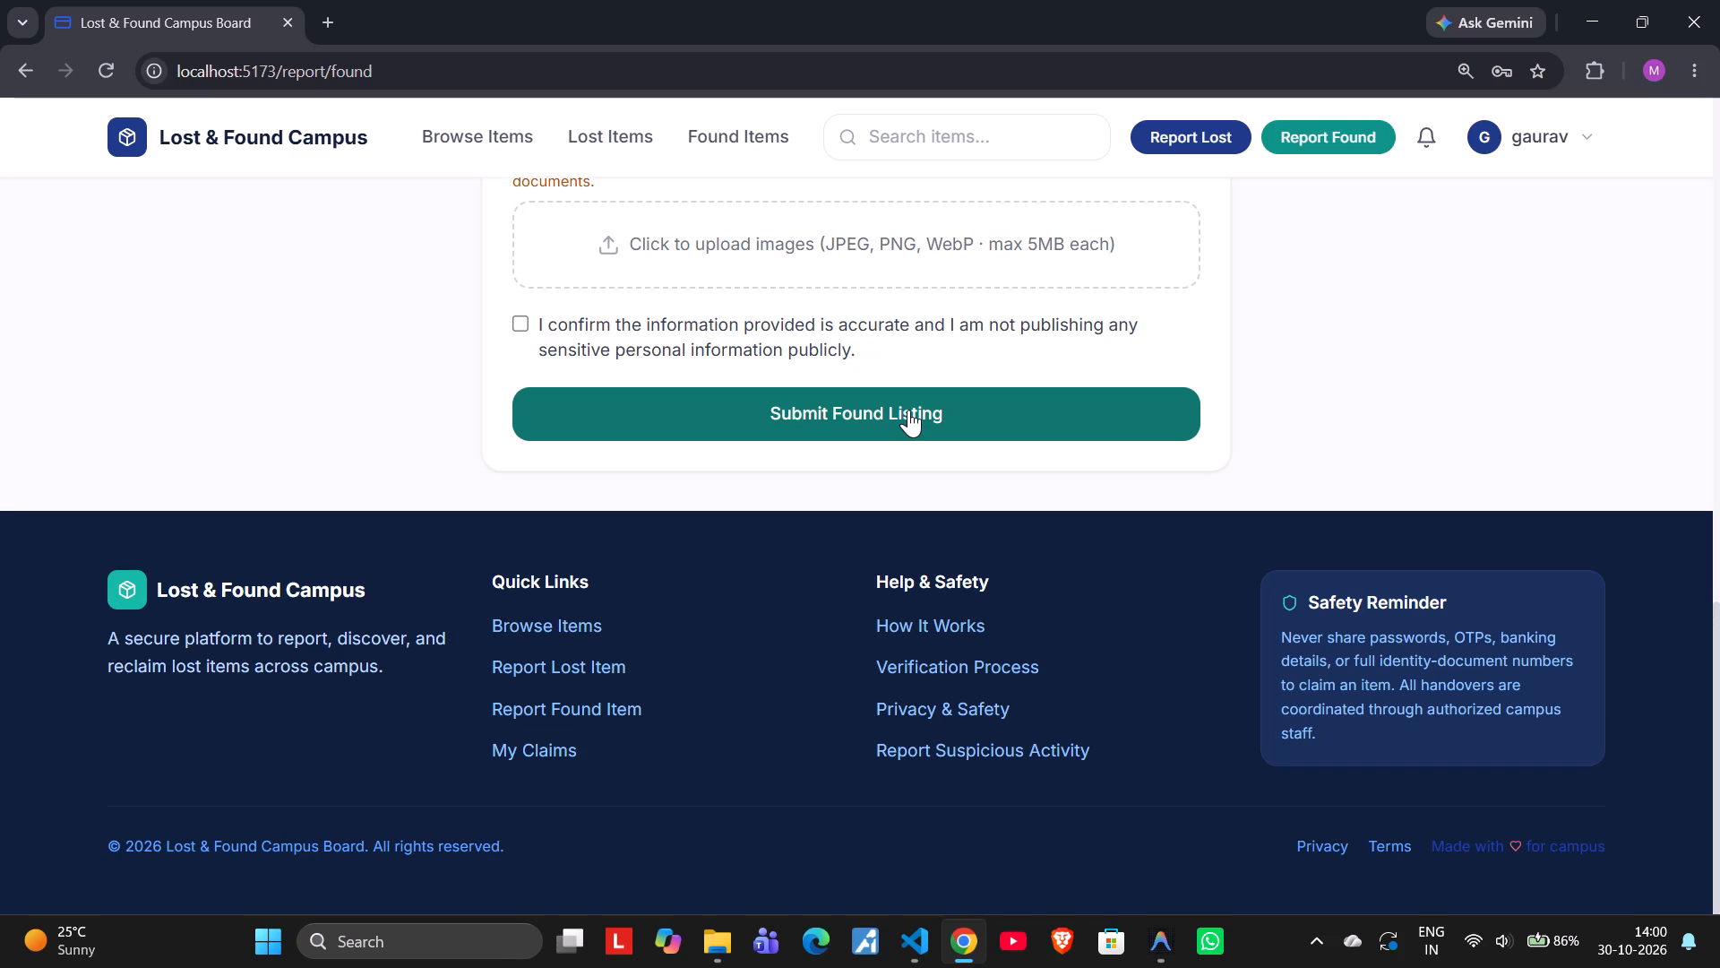
Attach the phone photo IMG-20260908-WA0009 from the Downloads folder to the found item report.
click(987, 253)
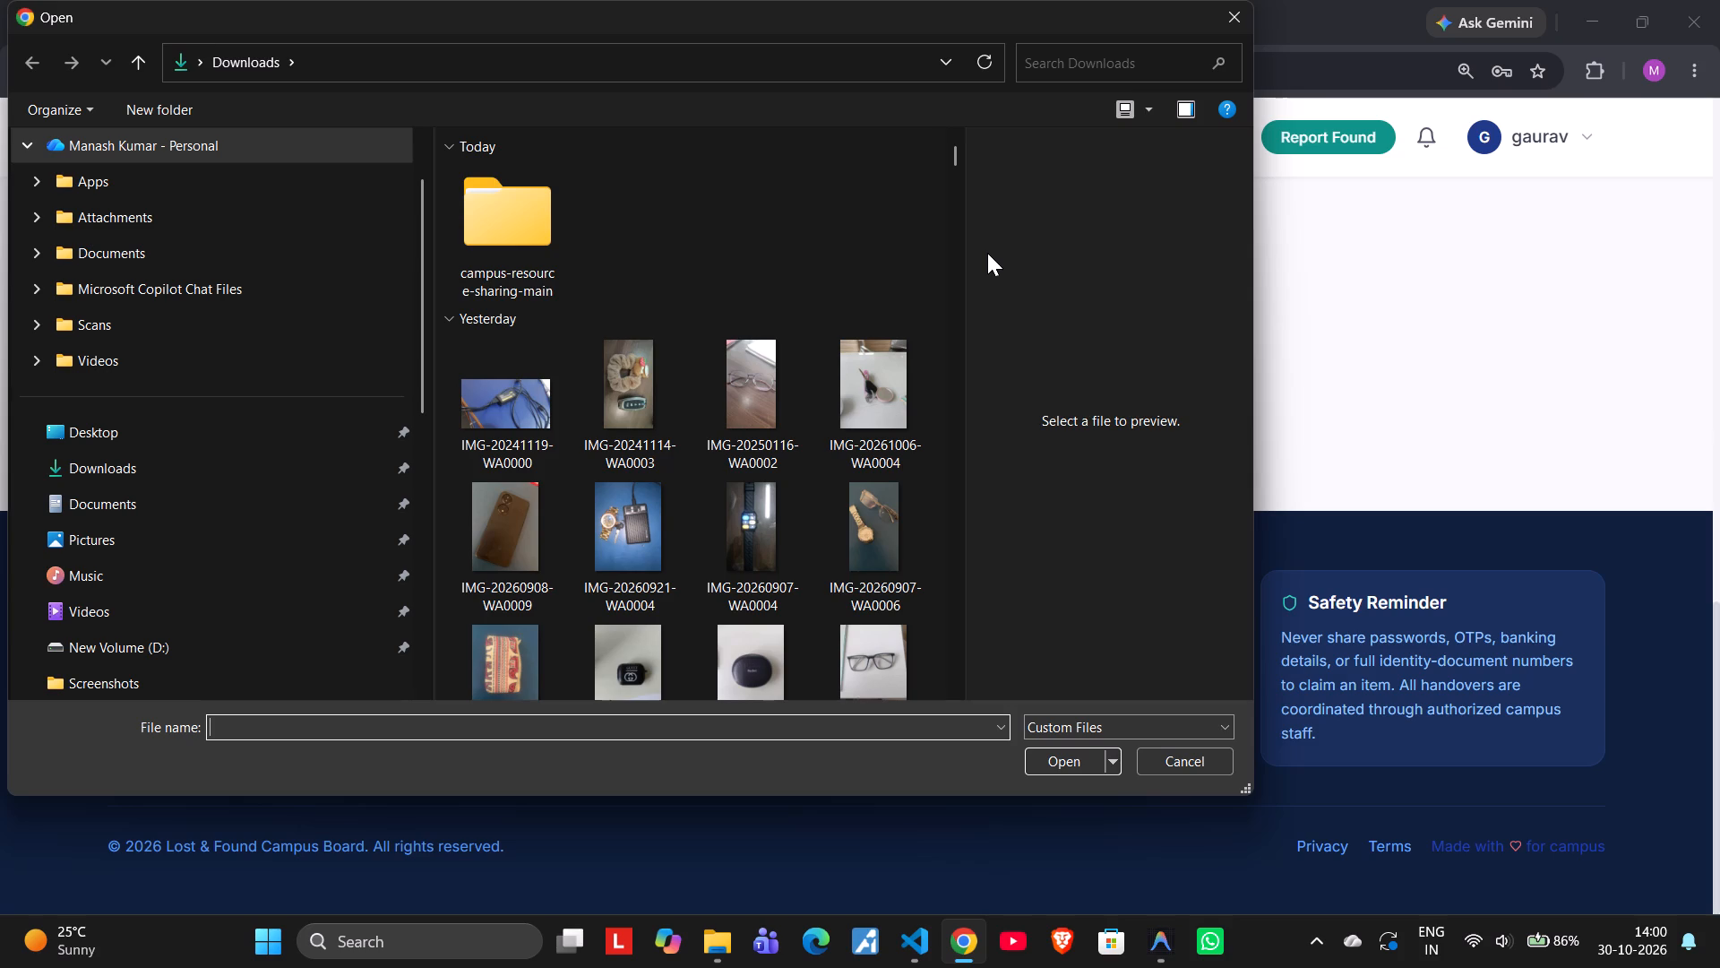
scroll(804, 423, down, 1)
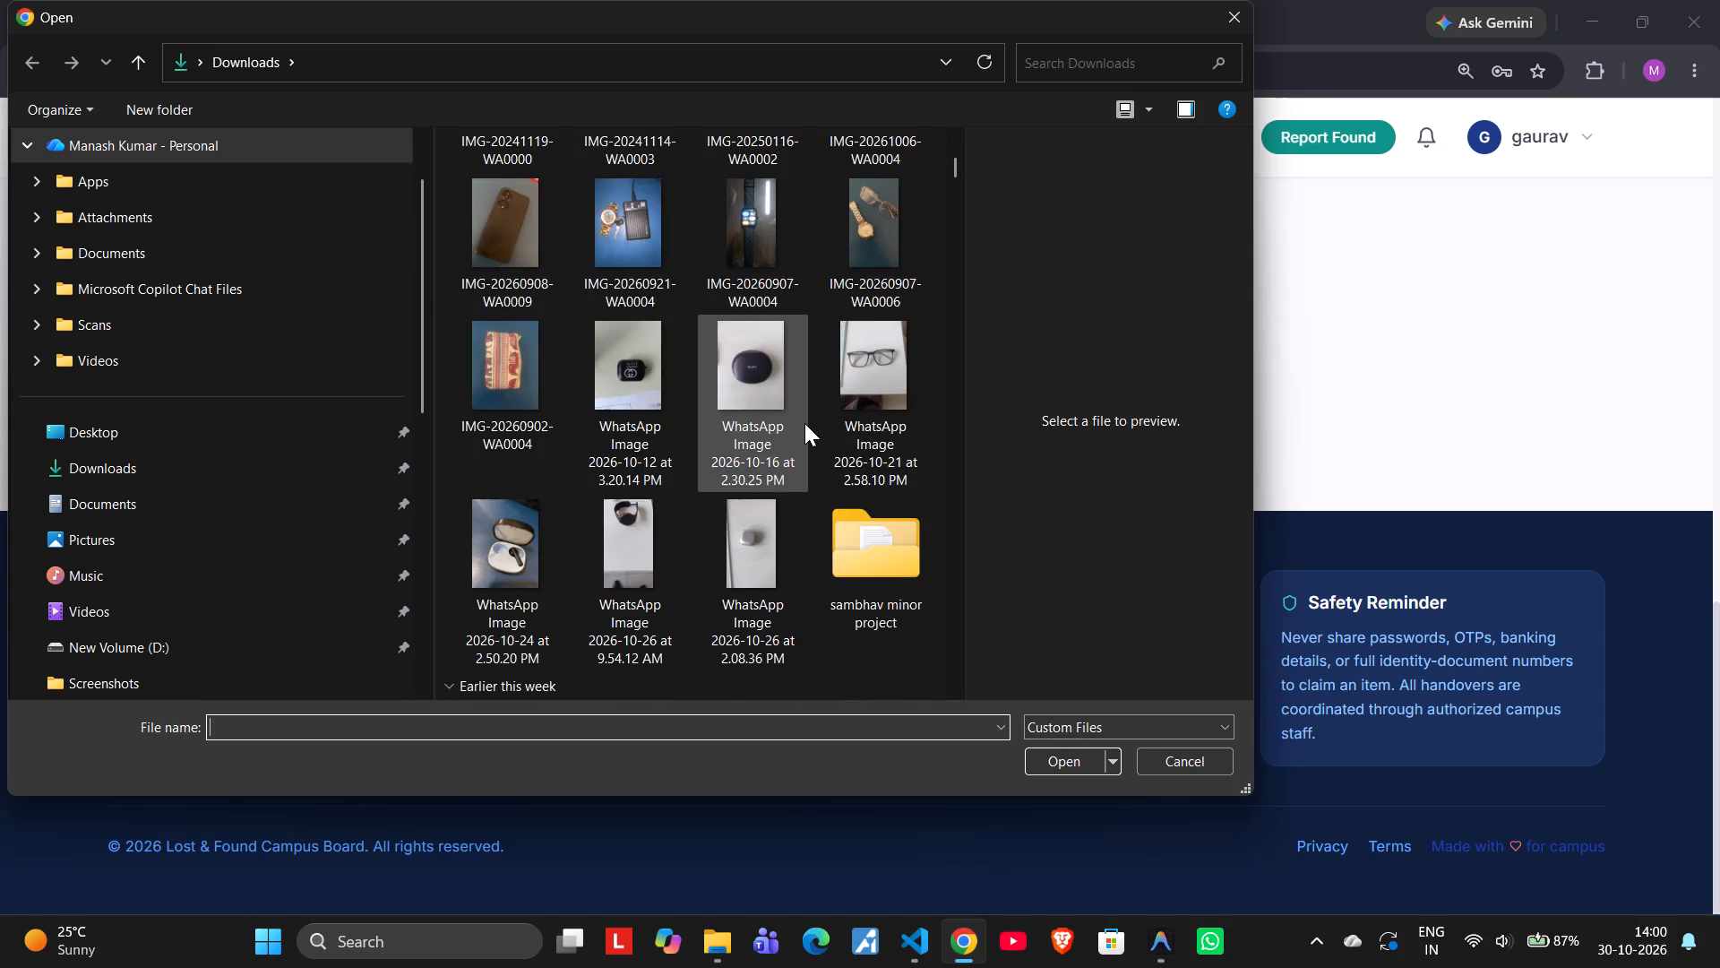
scroll(804, 423, down, 2)
scroll(804, 423, up, 2)
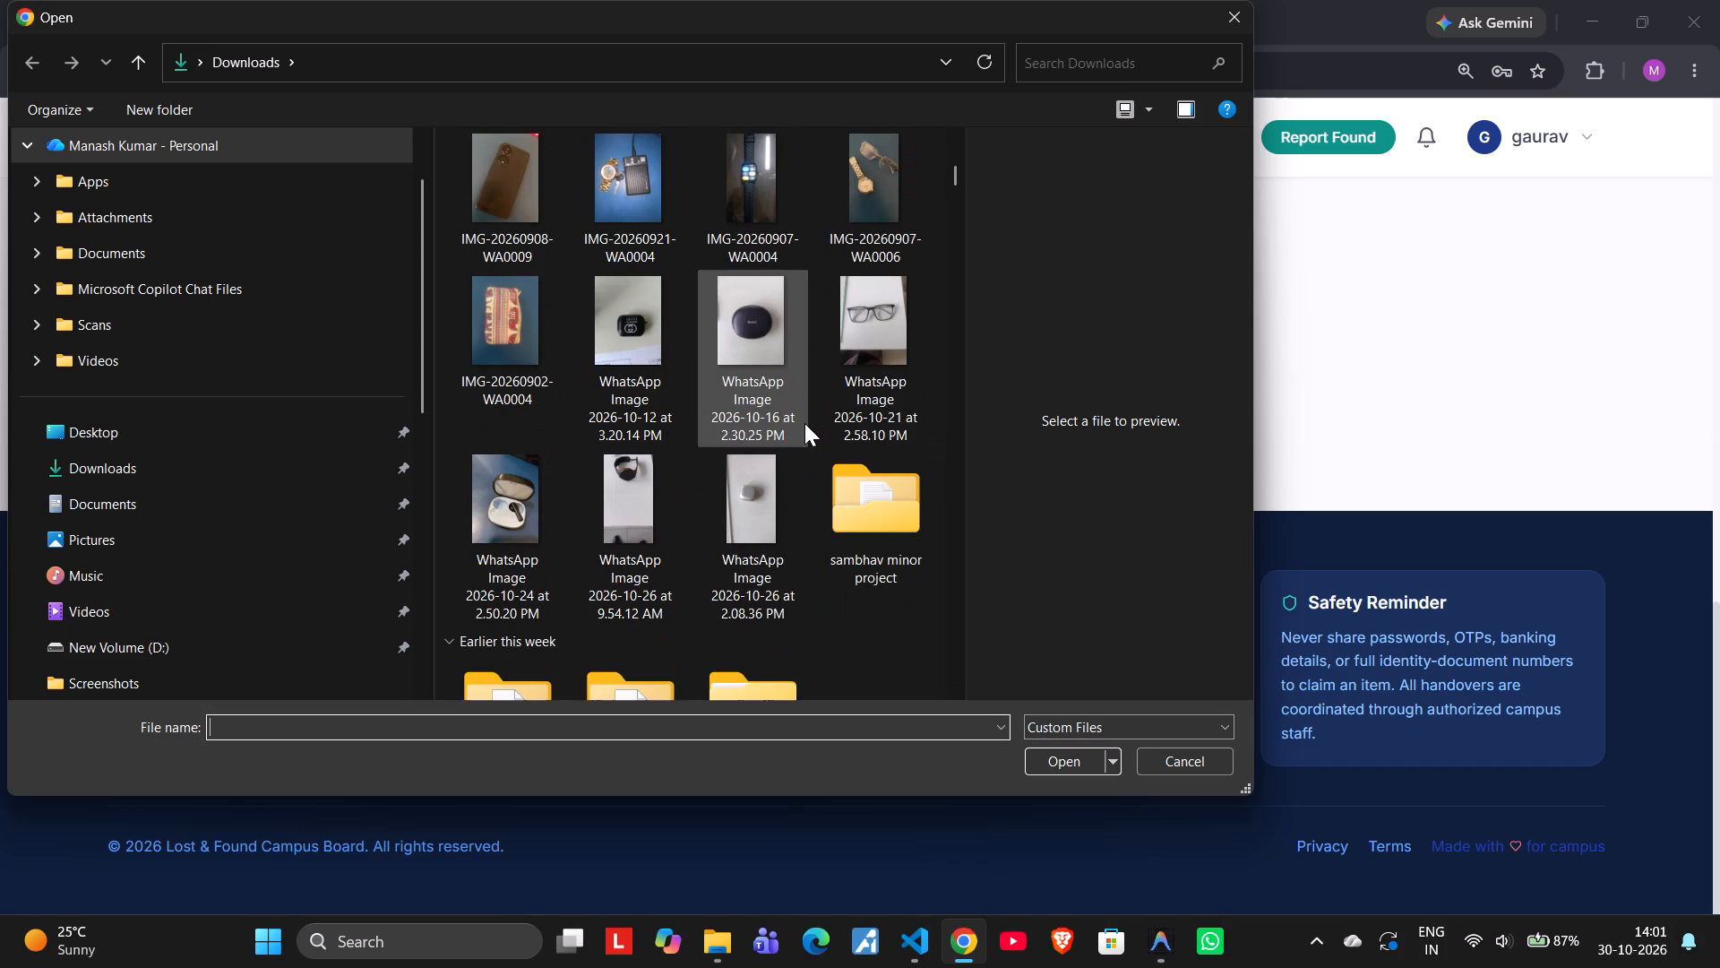
scroll(804, 423, down, 1)
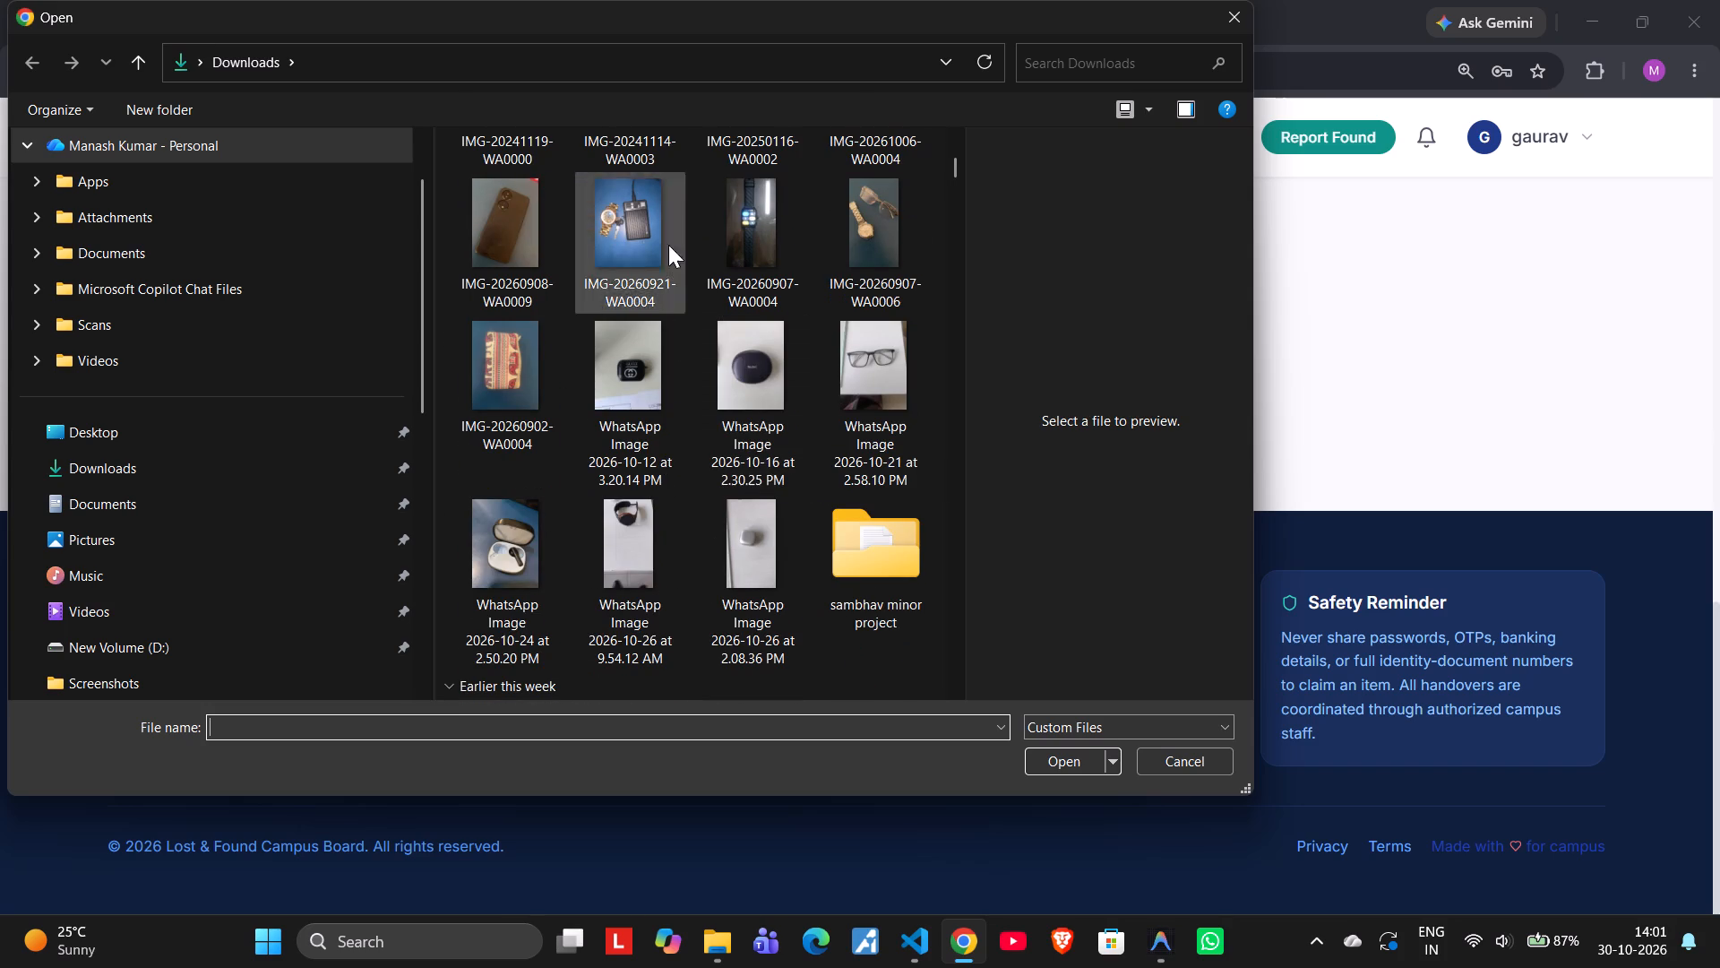
click(505, 214)
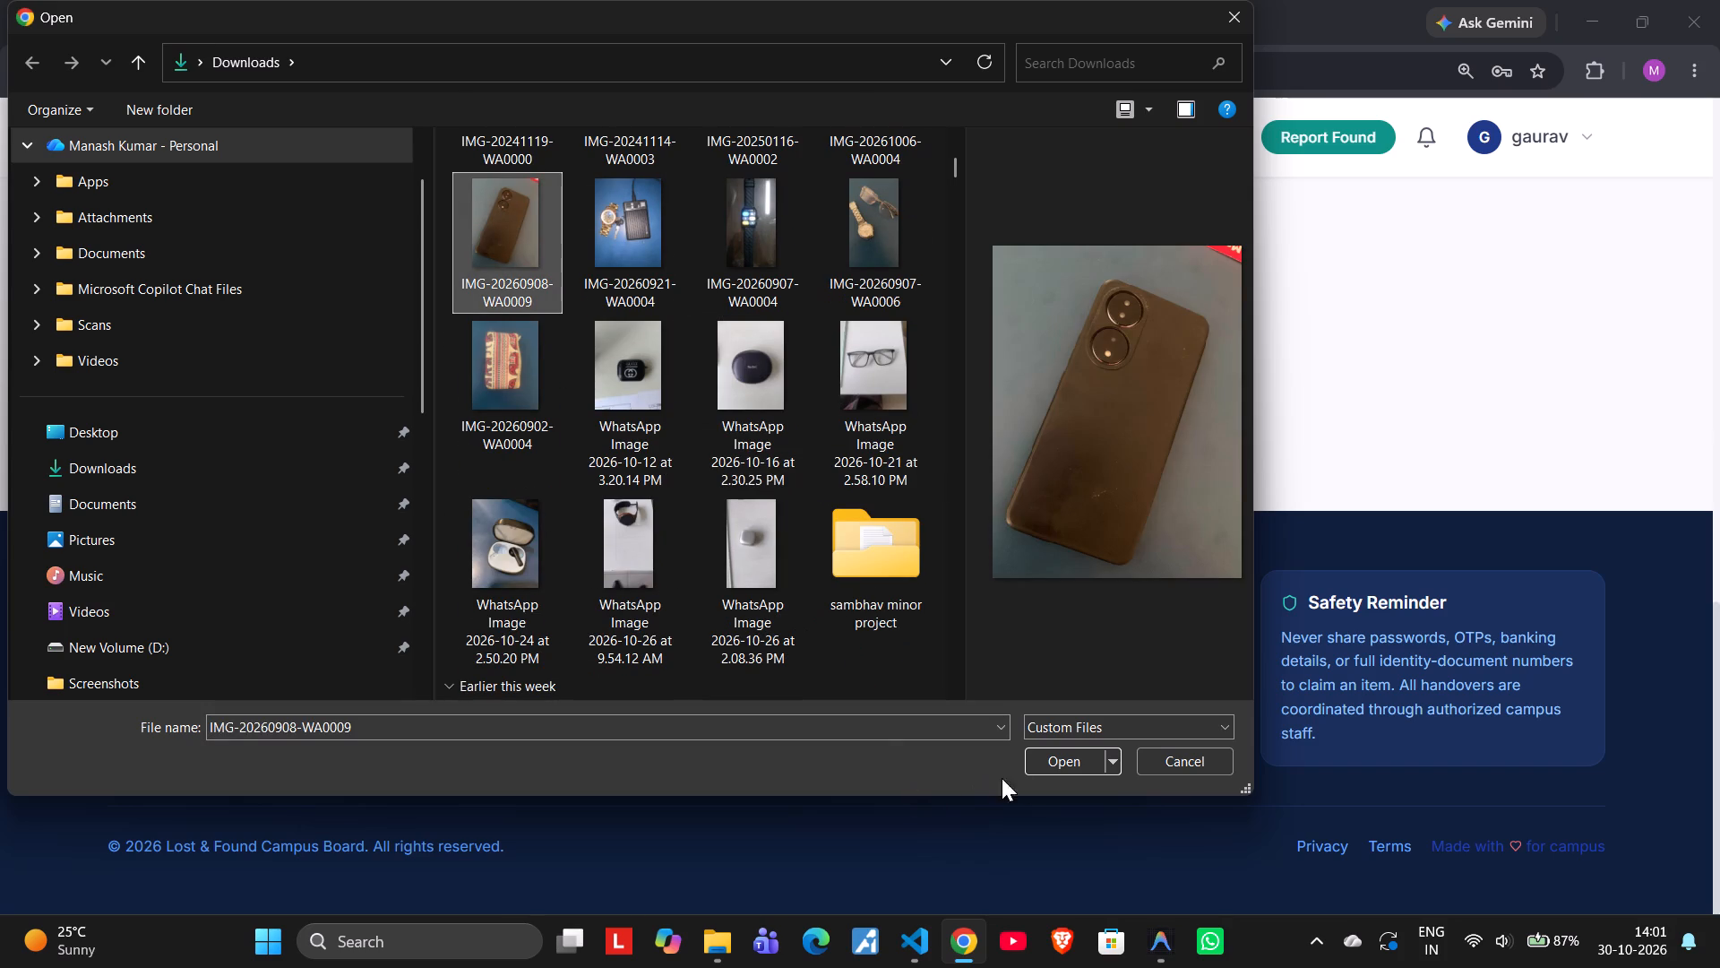
click(1056, 762)
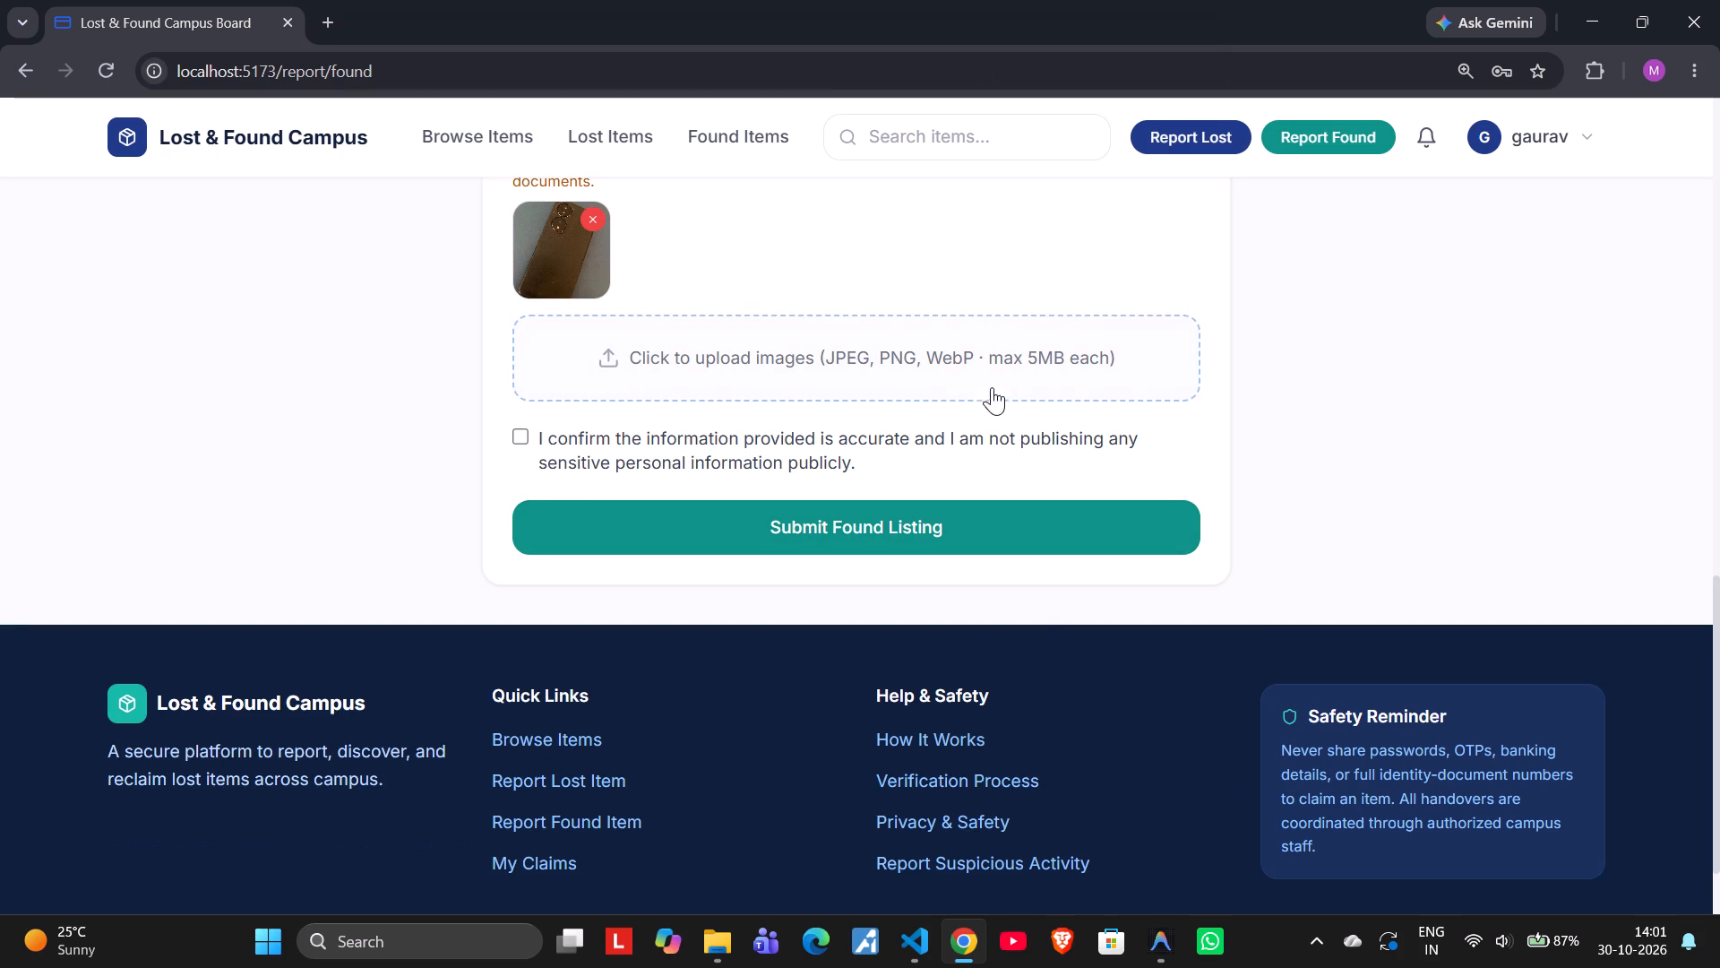
Confirm that the report's information is accurate and publishes no sensitive personal information.
scroll(949, 376, up, 1)
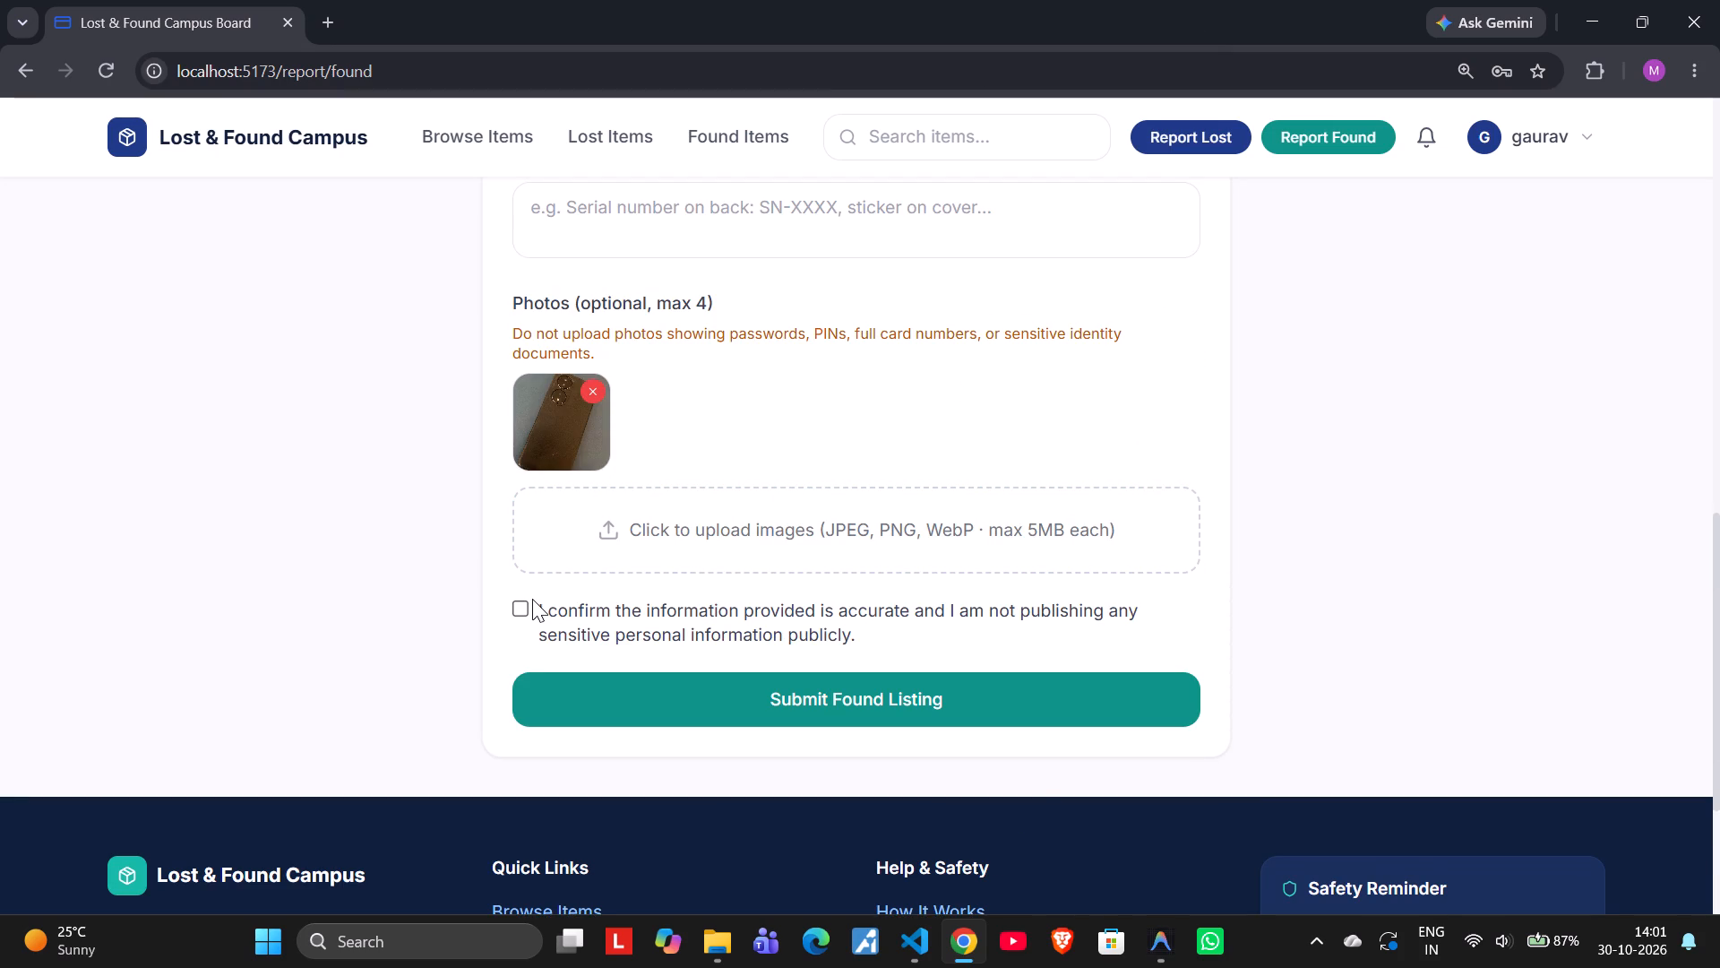
click(532, 599)
click(520, 606)
Start the found item report's public description with the words "I found a mobile".
scroll(695, 458, up, 1)
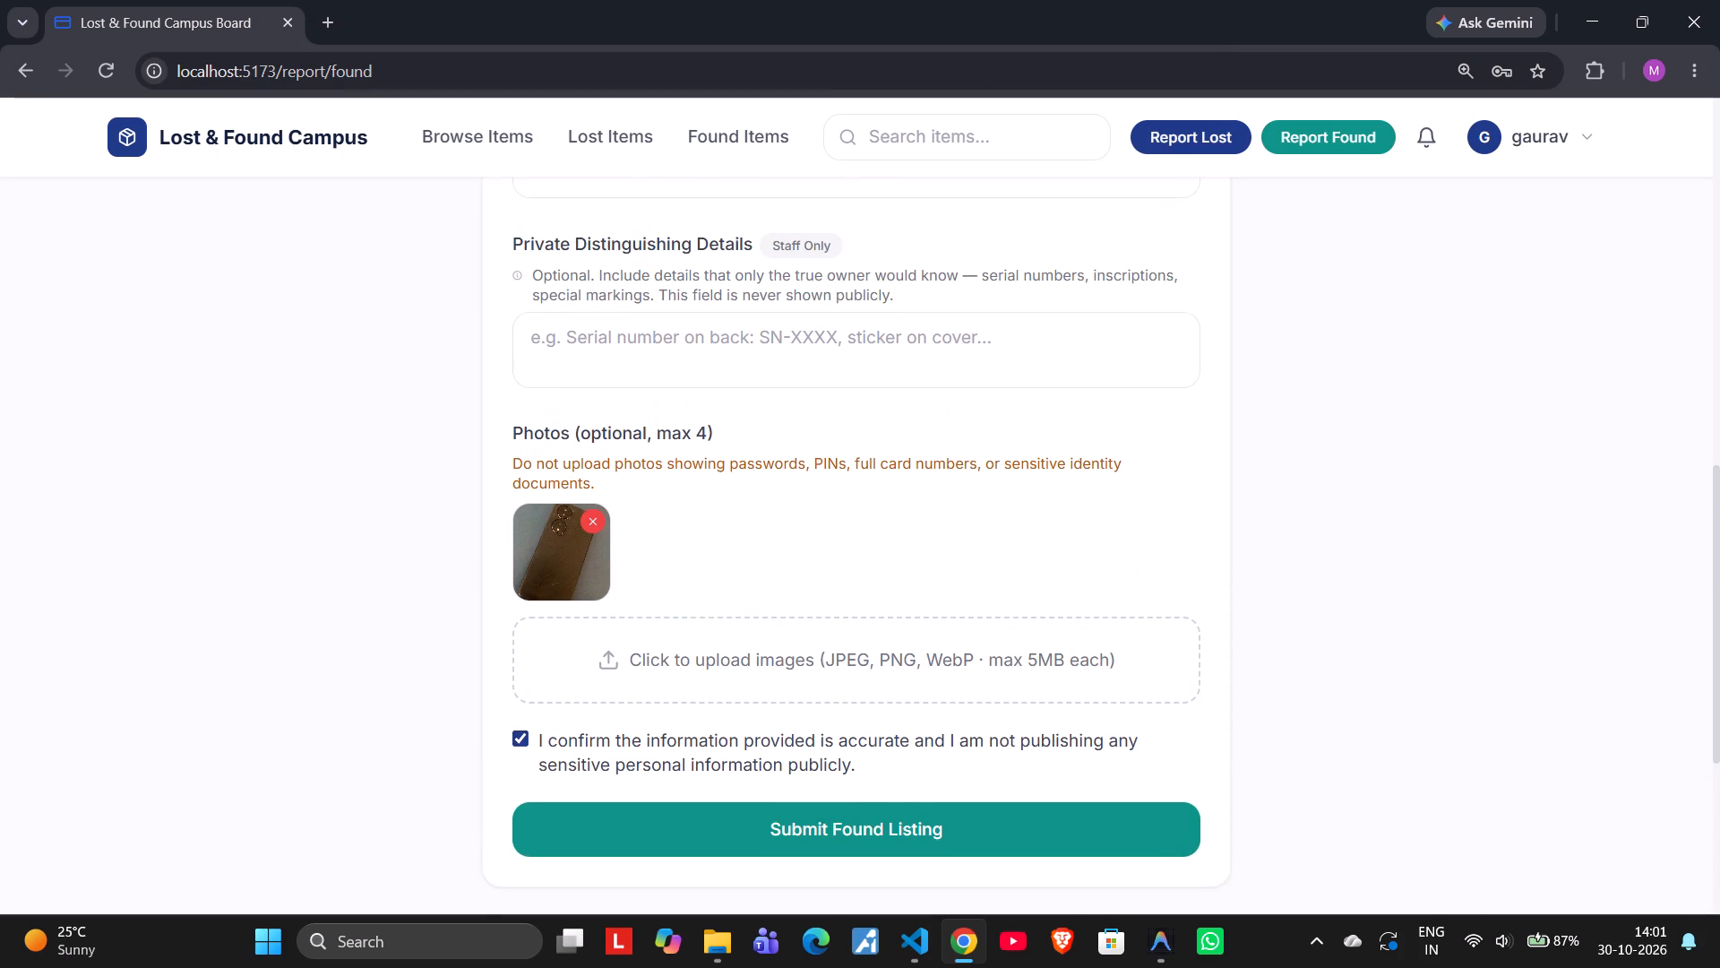
scroll(695, 458, up, 2)
click(666, 440)
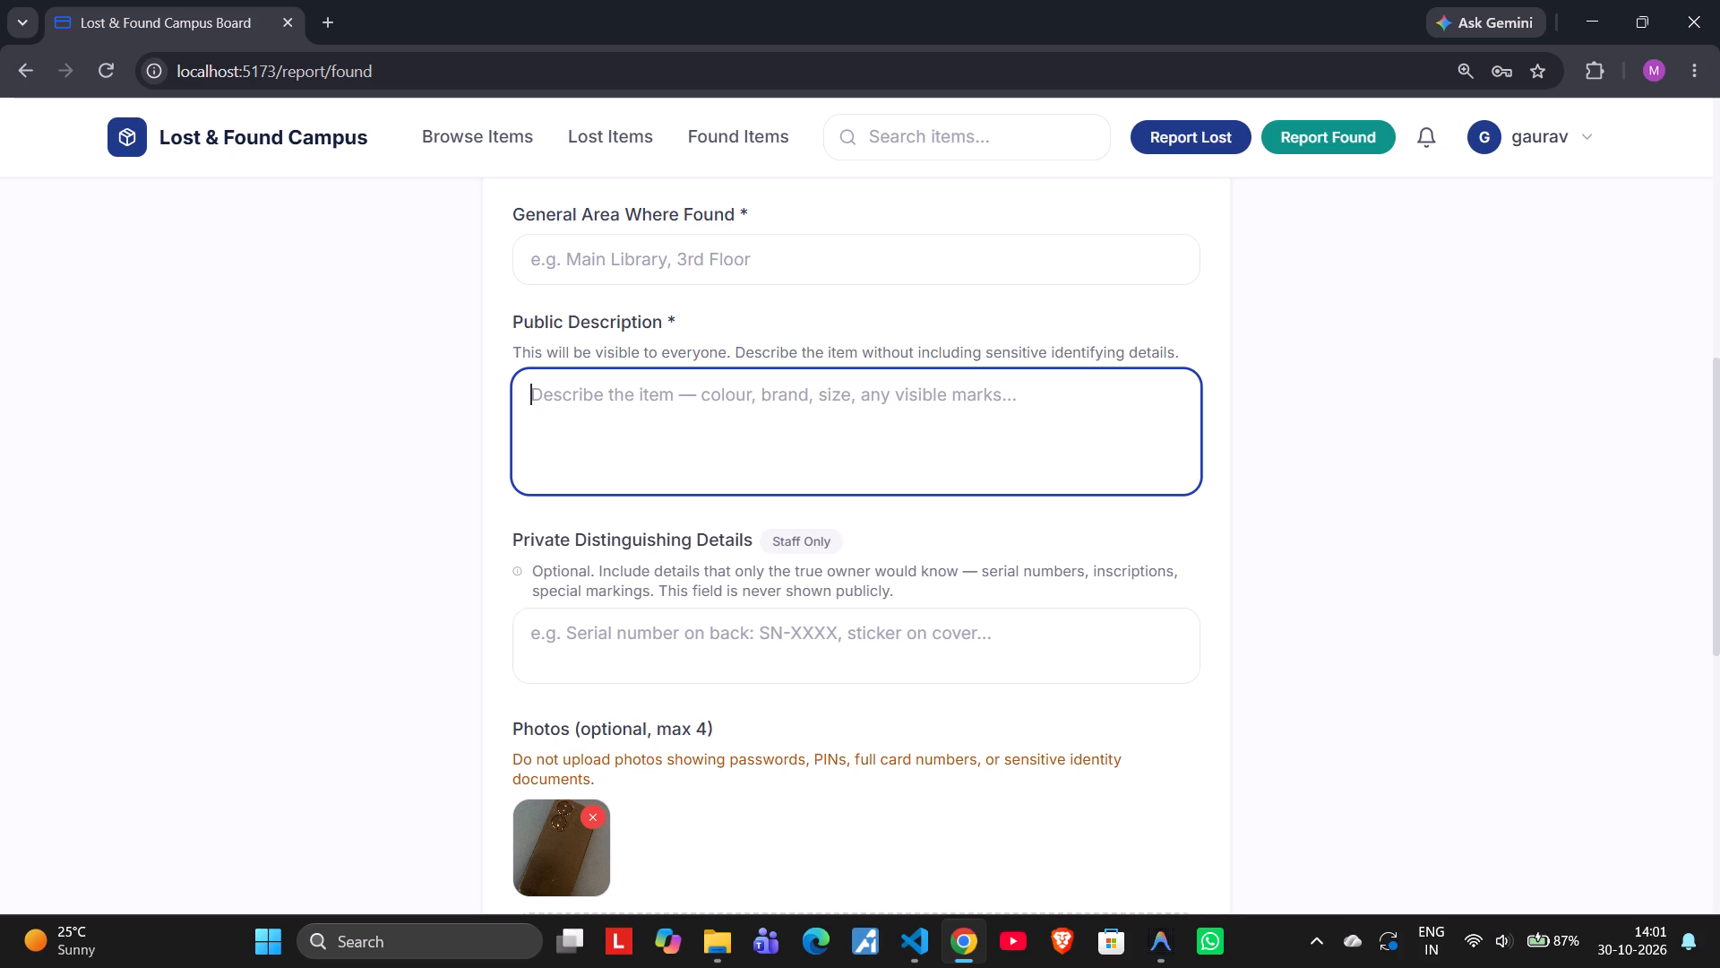
text(i)
key(space)
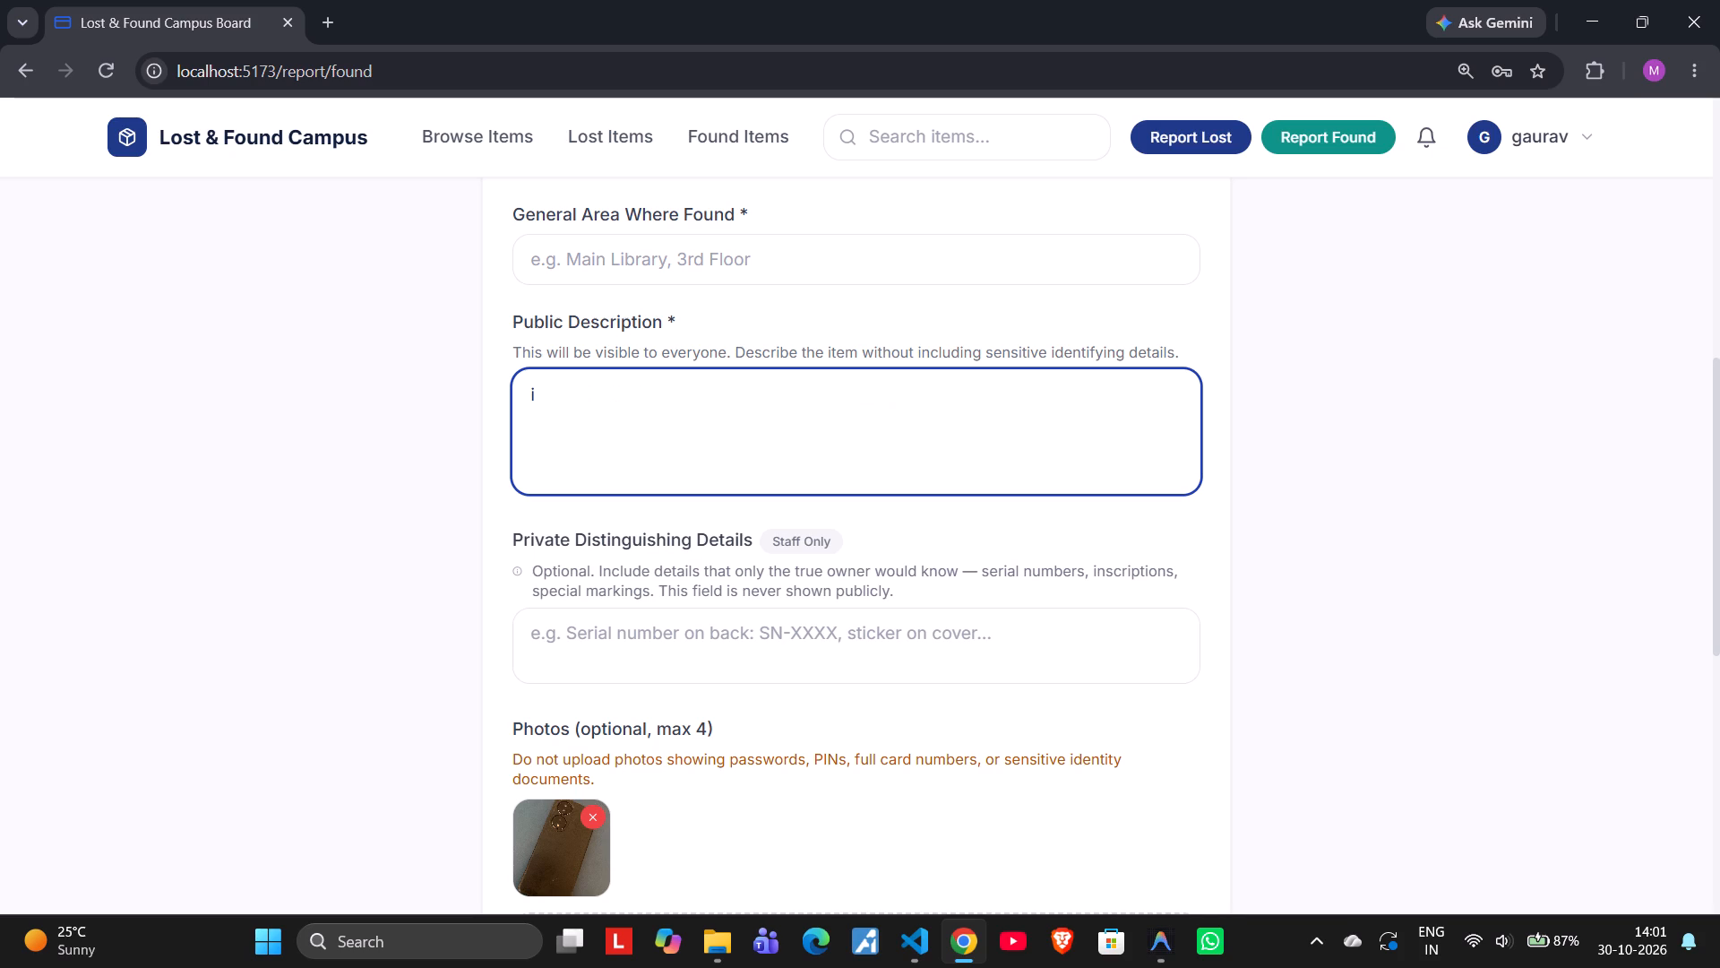
key(BackSpace)
text(I found a)
key(space)
text(mobile)
key(space)
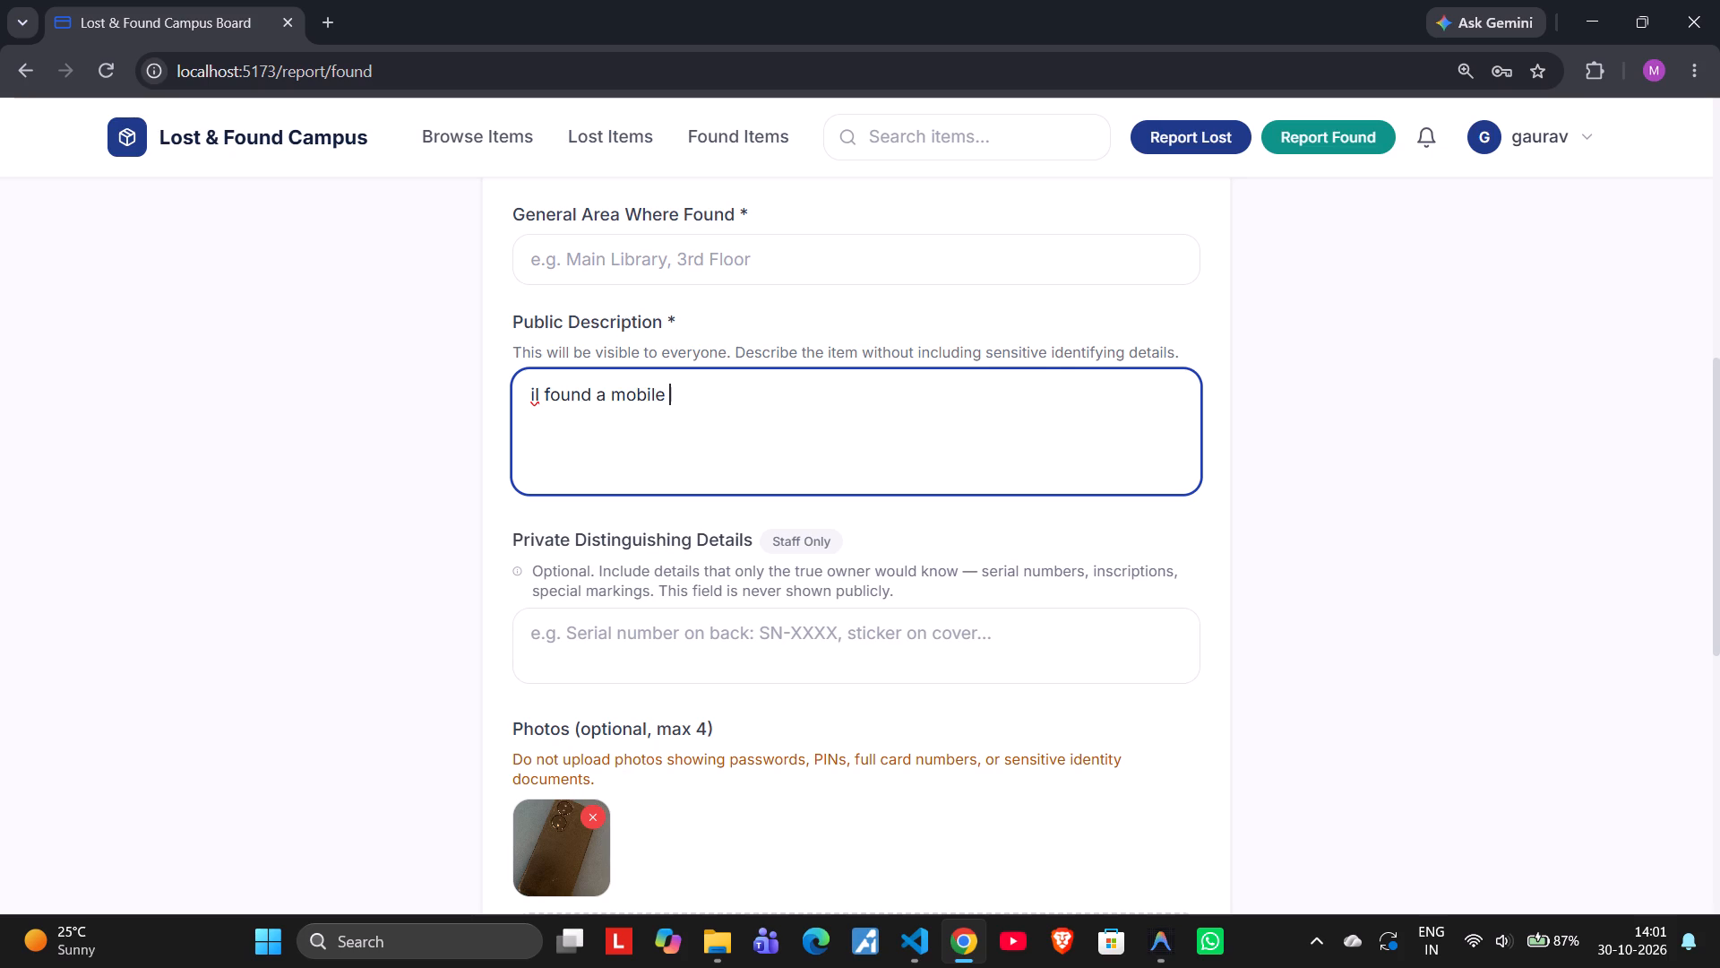
Correct the opening word of the public description to a single capital "I".
key(Left)
key(Left)
key(Left)
key(Left)
key(Left)
key(Left)
key(Left)
key(Left)
key(Left)
key(Left)
key(Left)
key(Left)
key(Left)
key(Left)
key(Left)
key(Left)
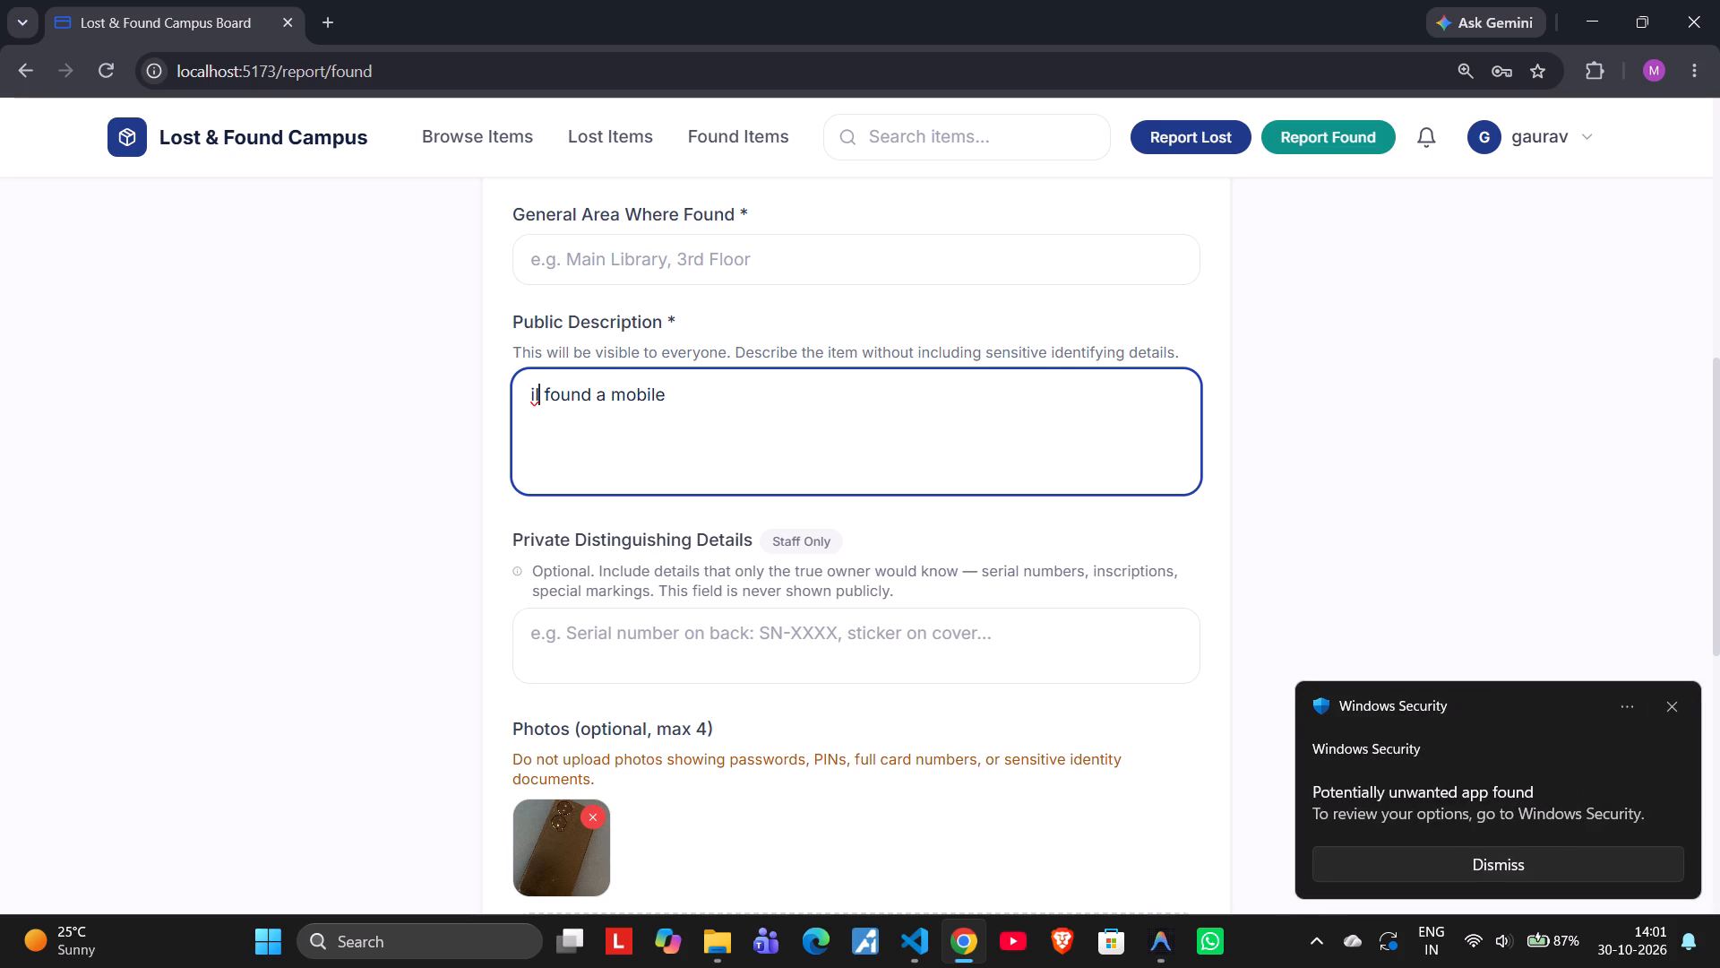
key(BackSpace)
key(BackSpace)
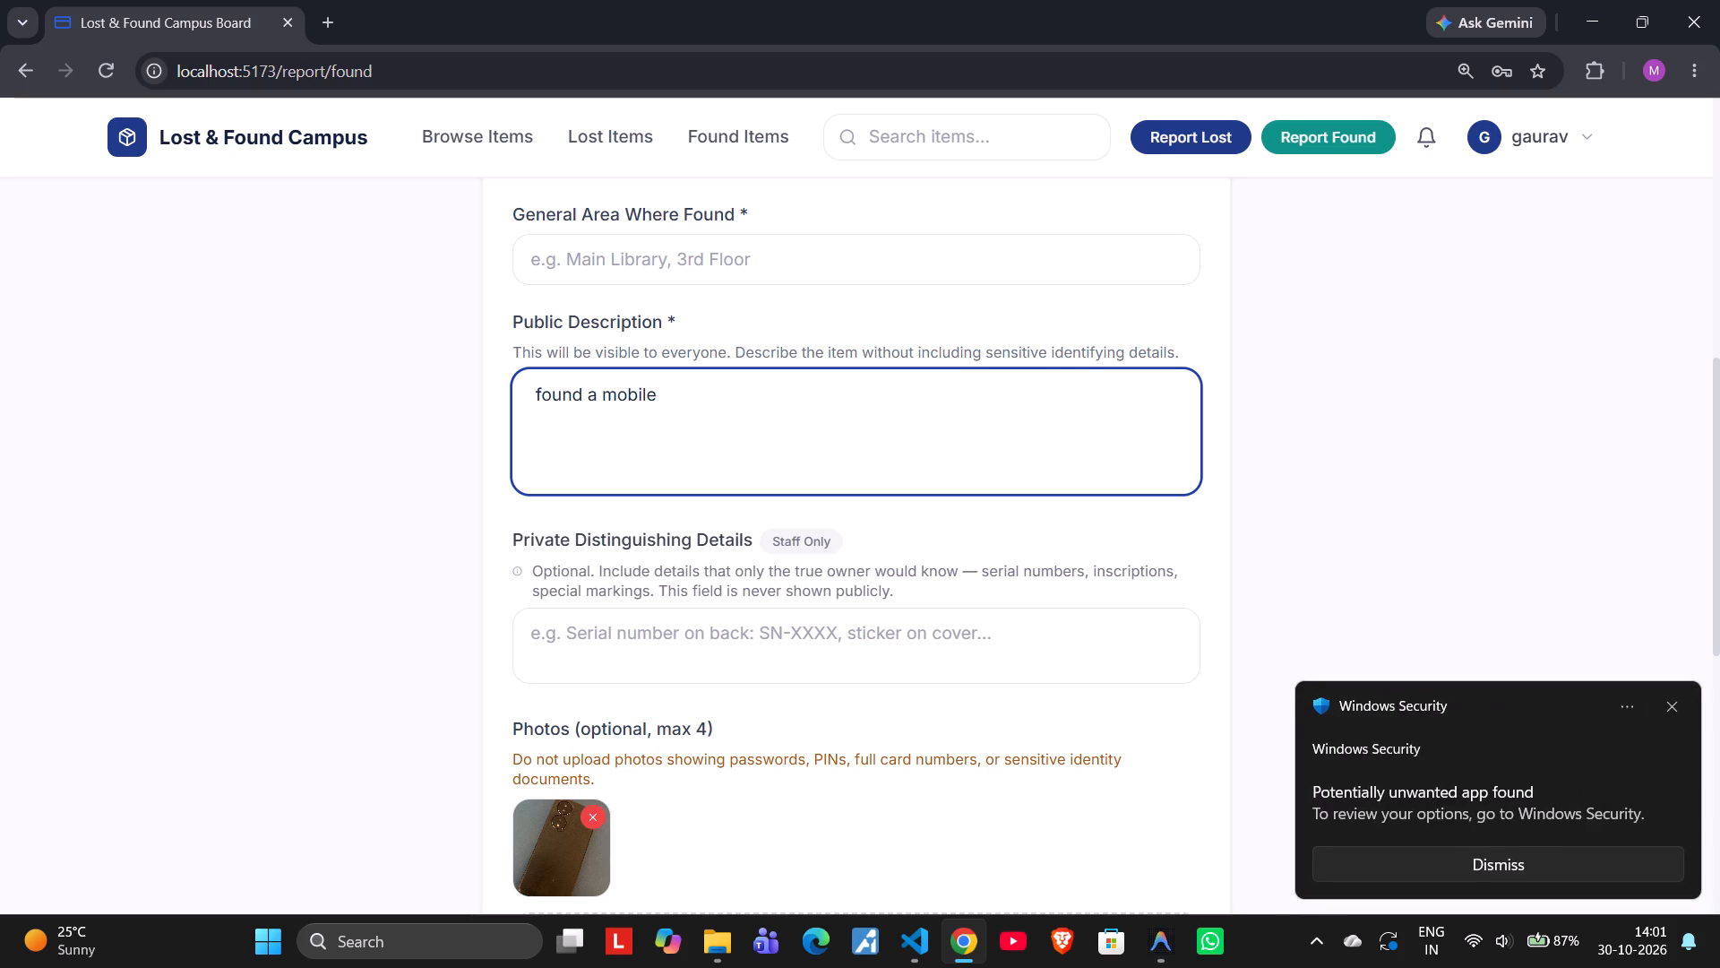
key(shift+i)
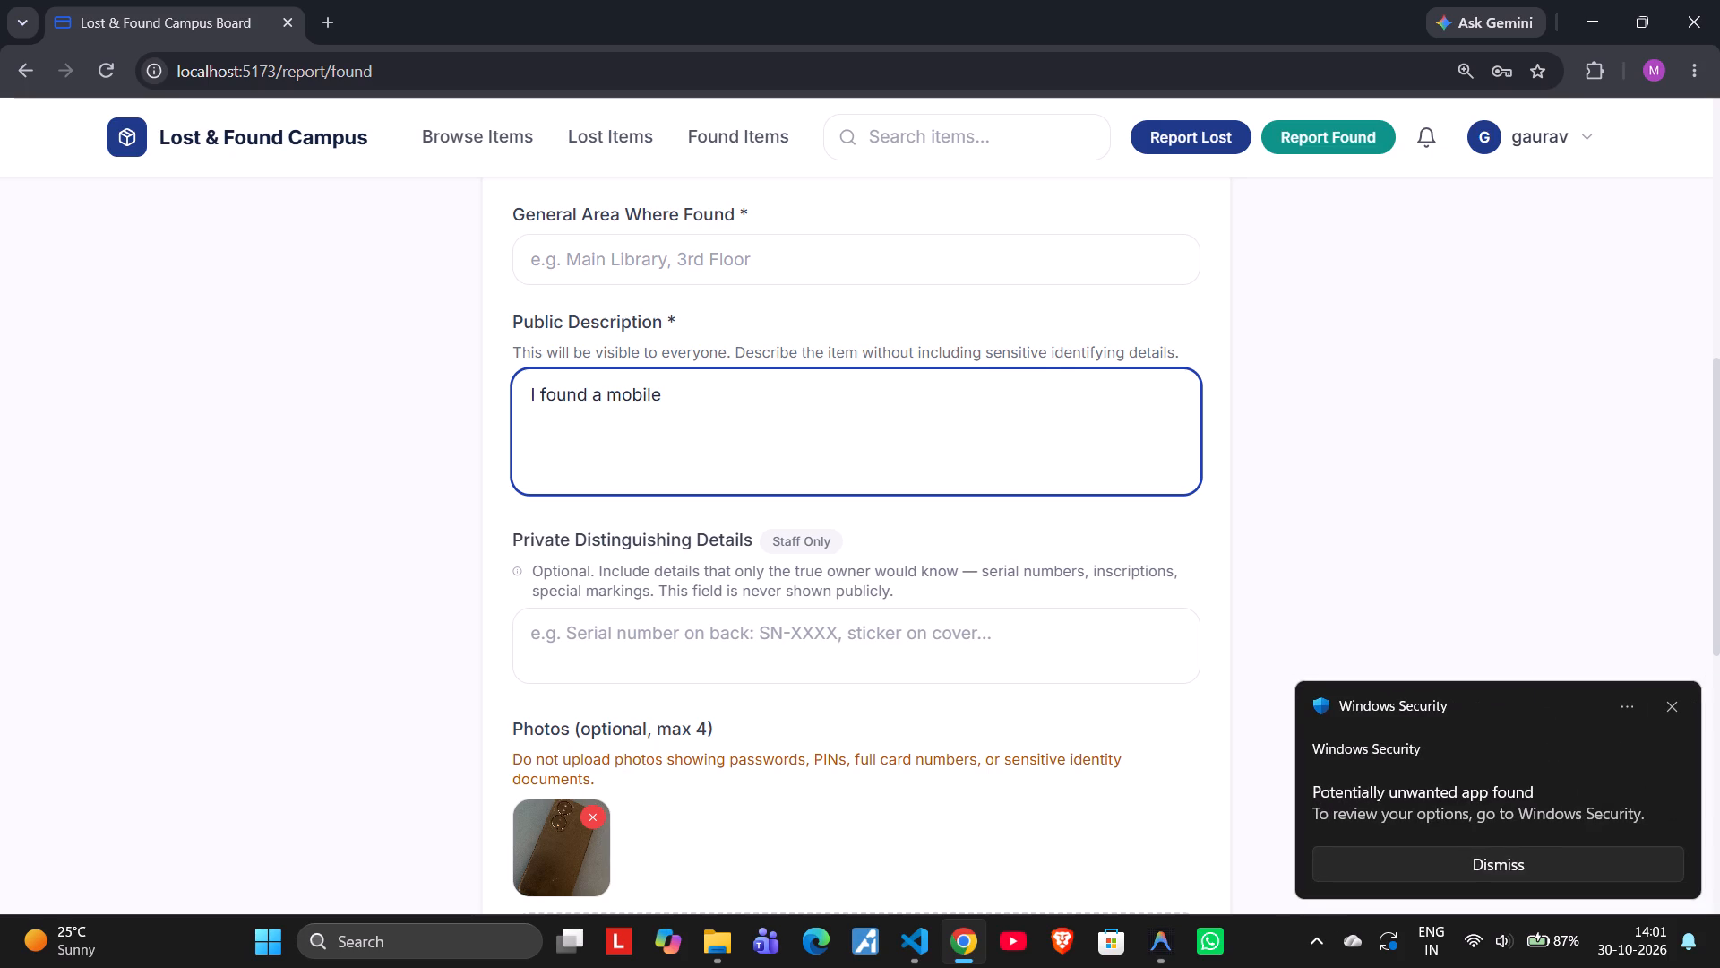
Complete the first sentence of the public description with "in koshish ground.".
click(675, 397)
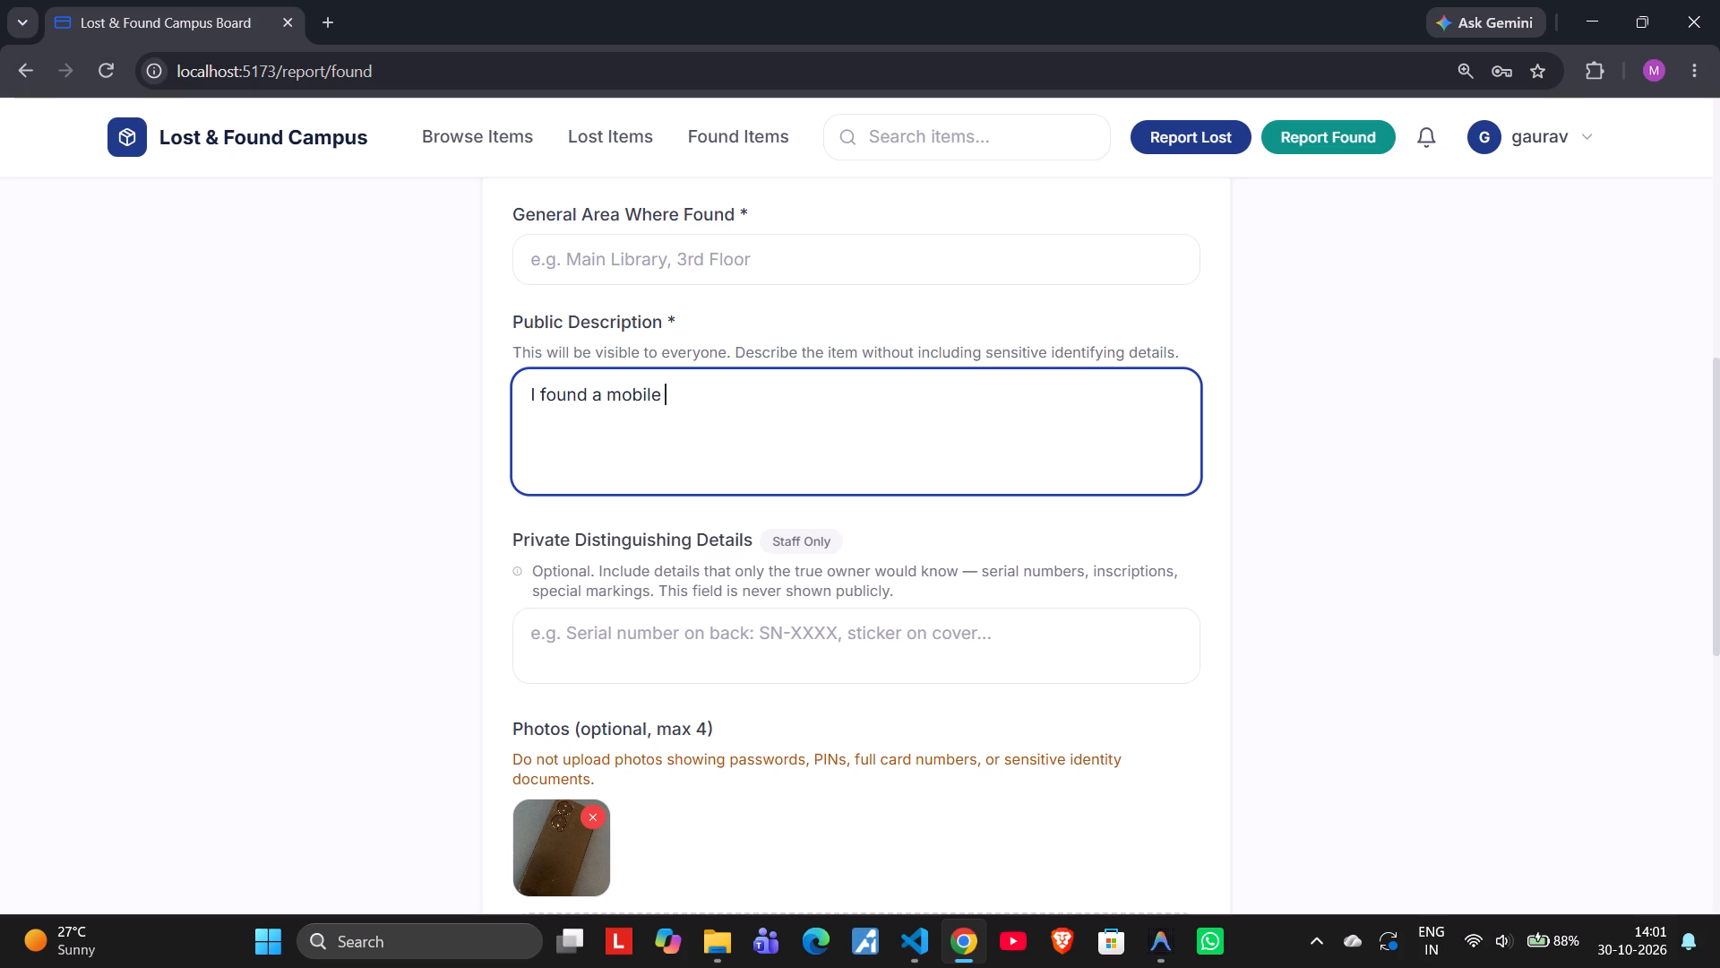
text(in c)
key(BackSpace)
key(k)
text(osis)
key(h)
key(BackSpace)
key(BackSpace)
key(BackSpace)
text(hish)
key(space)
text(ground)
key(space)
key(shift+Return)
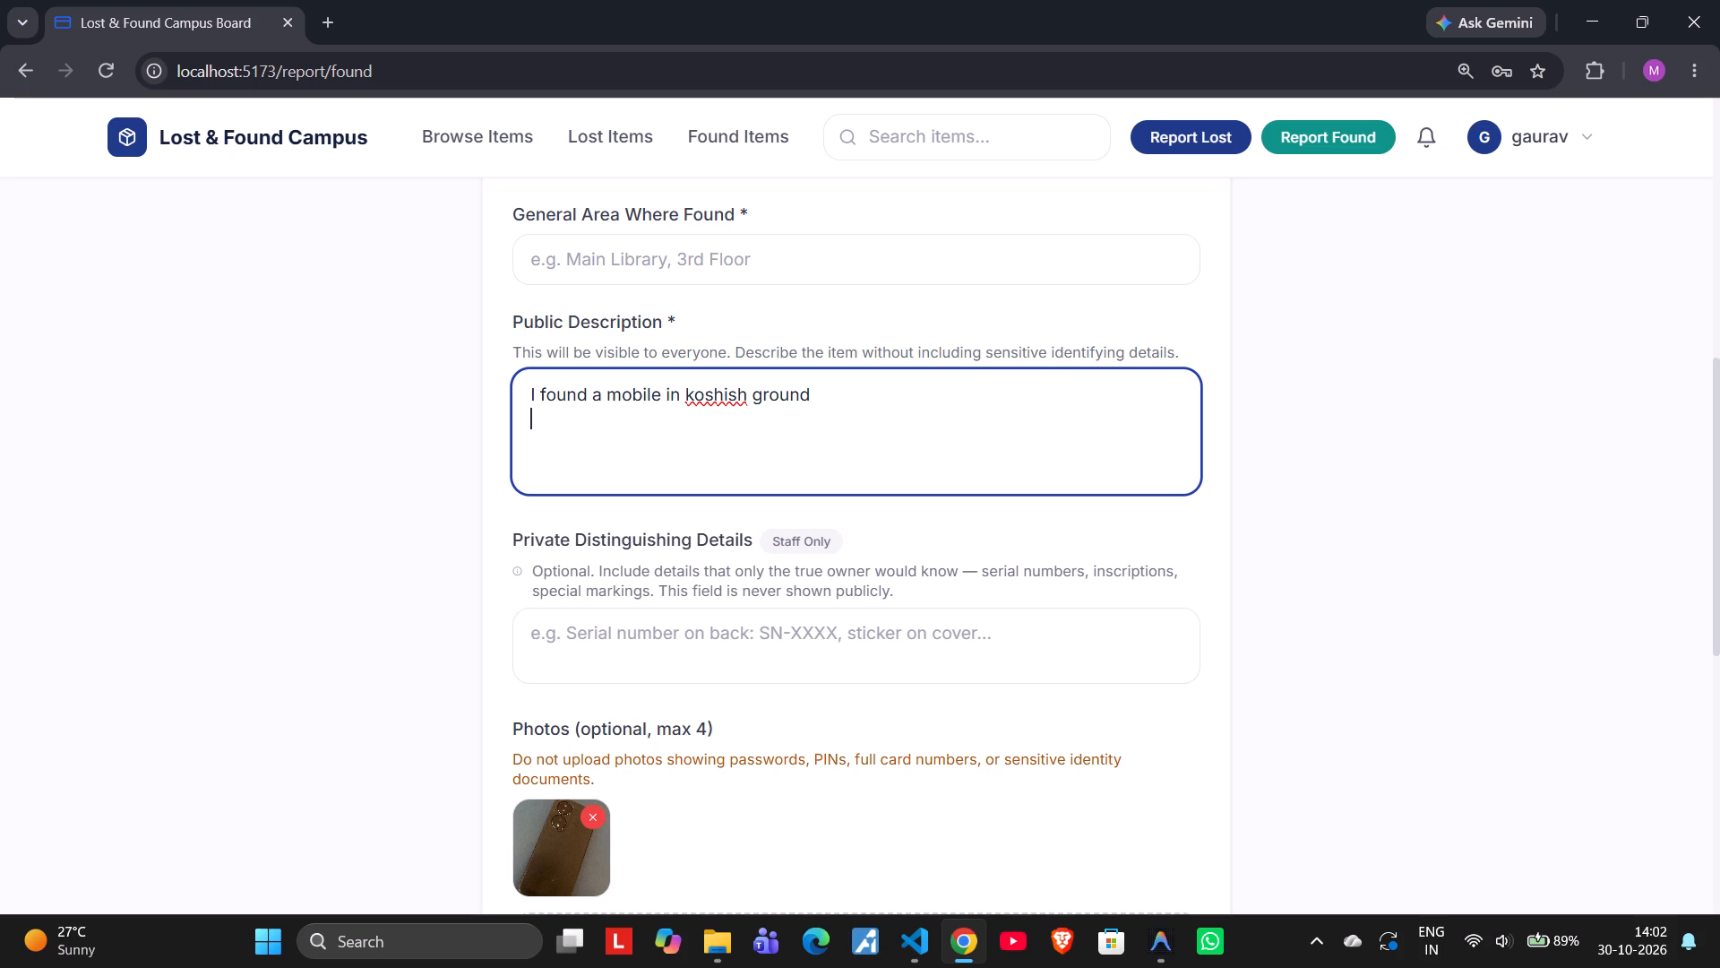
click(811, 398)
key(period)
Add a second line to the public description beginning "kindly collect".
key(Return)
text(kibndly)
key(space)
key(BackSpace)
key(BackSpace)
key(BackSpace)
key(BackSpace)
key(BackSpace)
key(BackSpace)
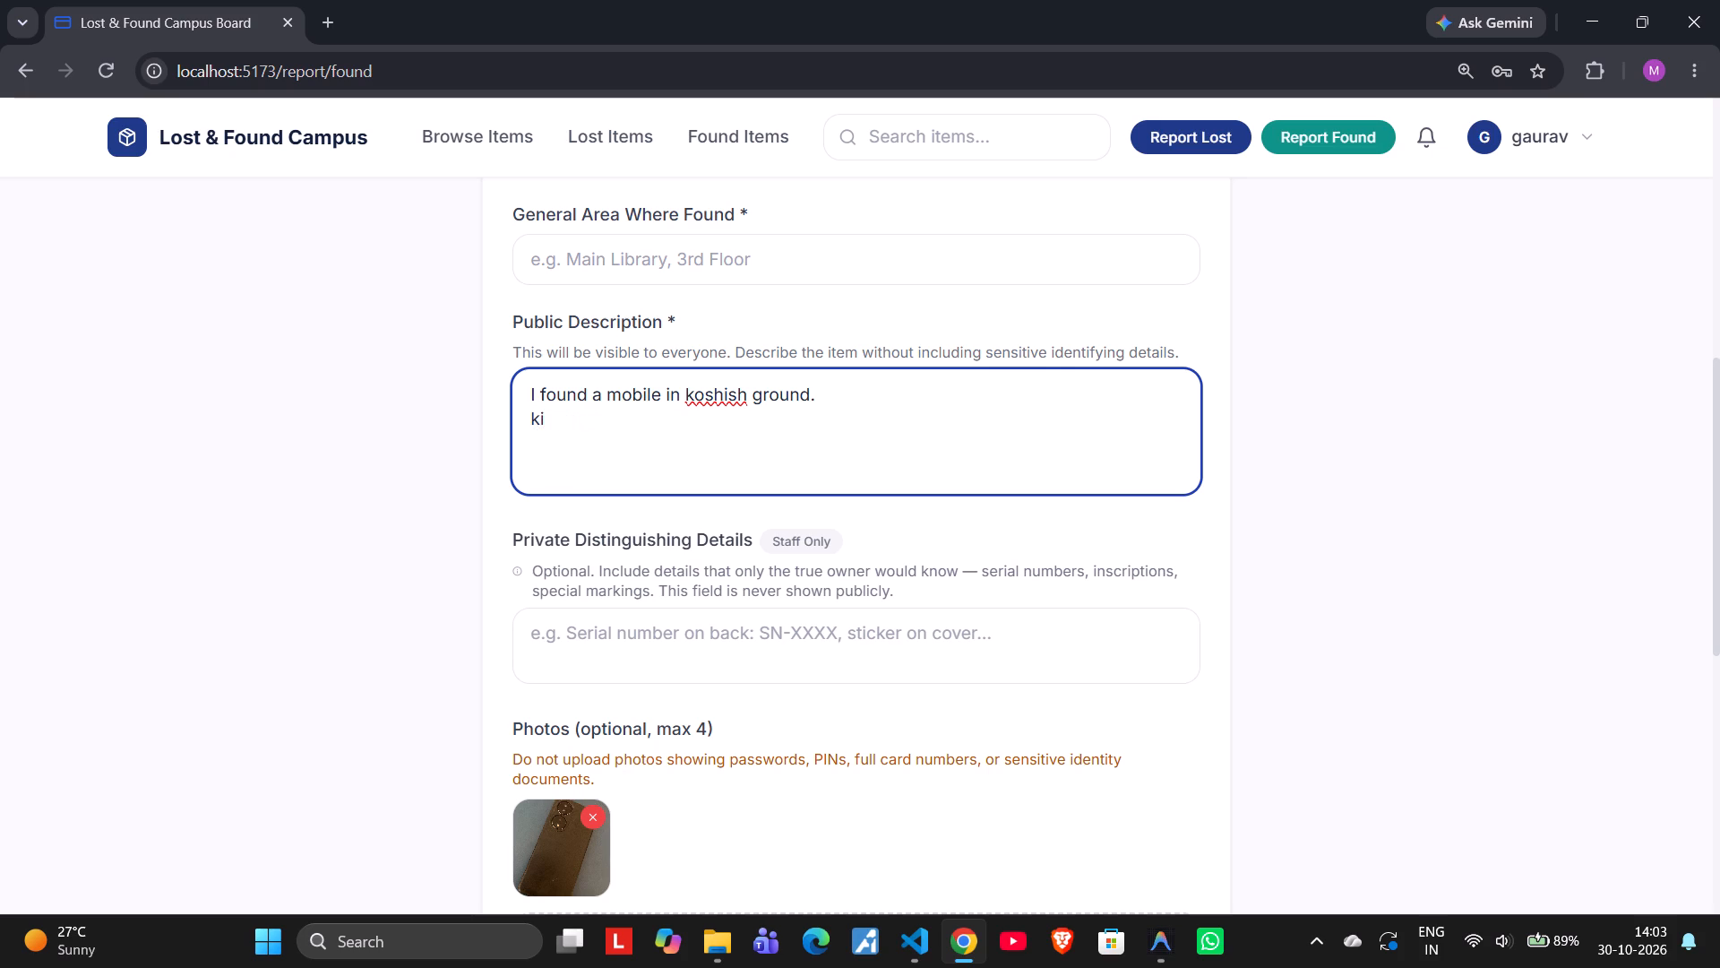
key(n)
text(dly)
key(space)
text(coo)
key(l)
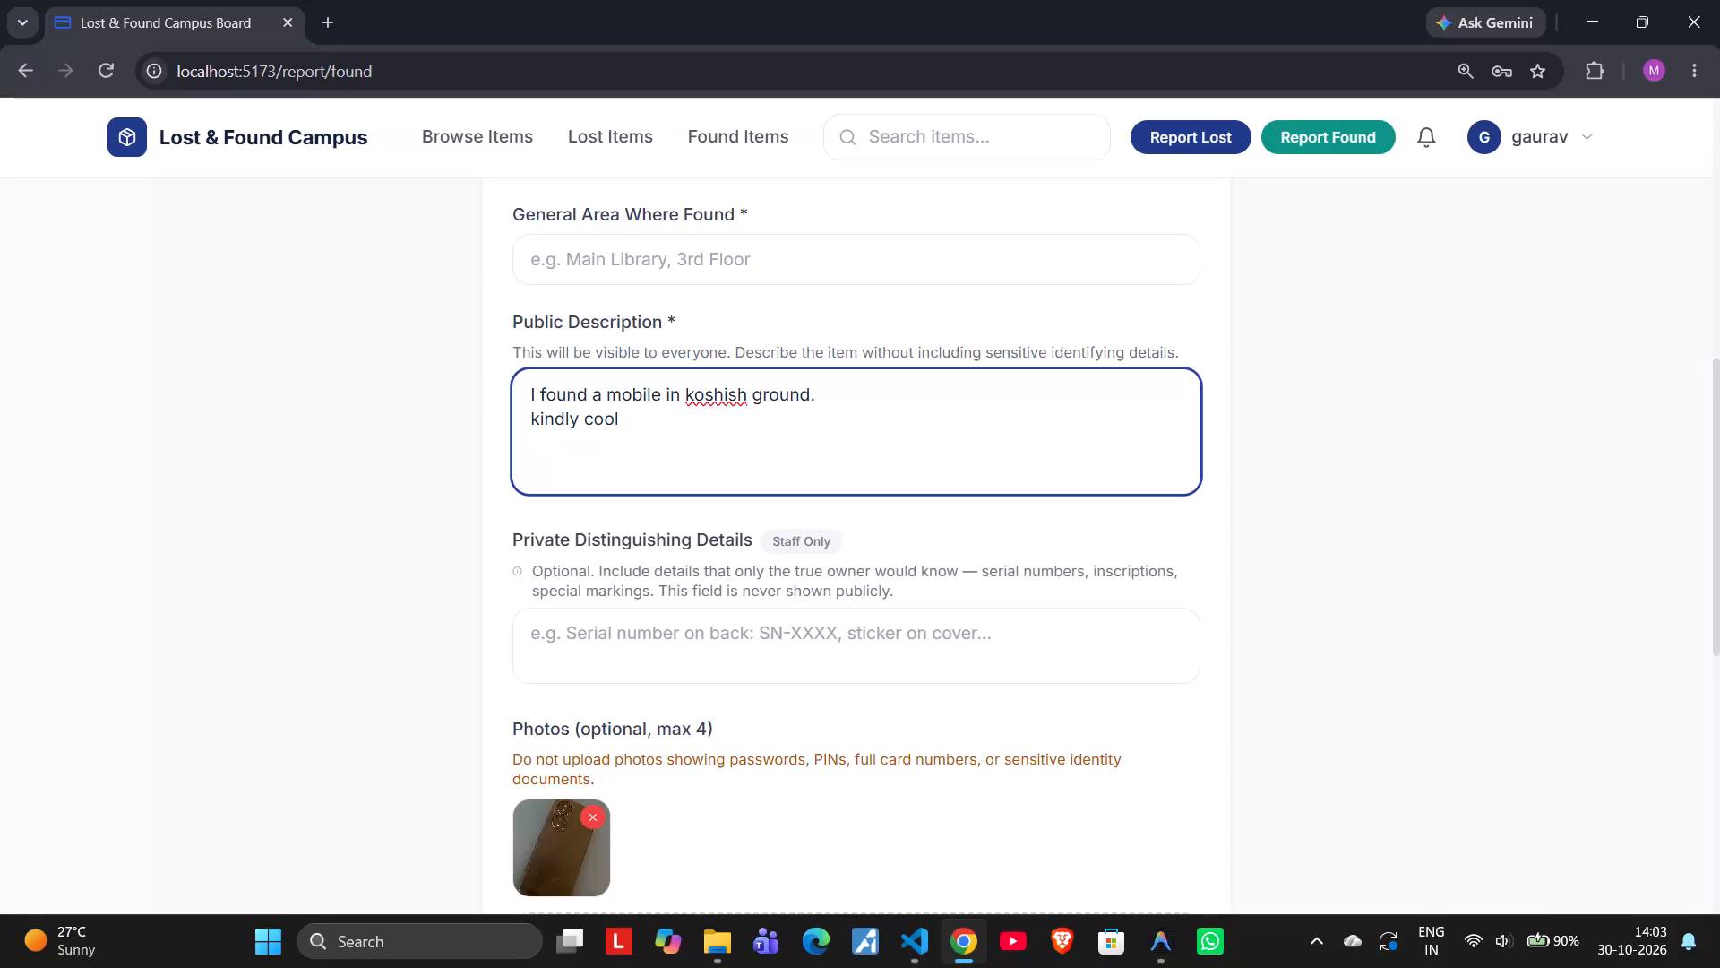
text(ect)
key(space)
key(BackSpace)
key(BackSpace)
key(BackSpace)
key(BackSpace)
key(BackSpace)
key(BackSpace)
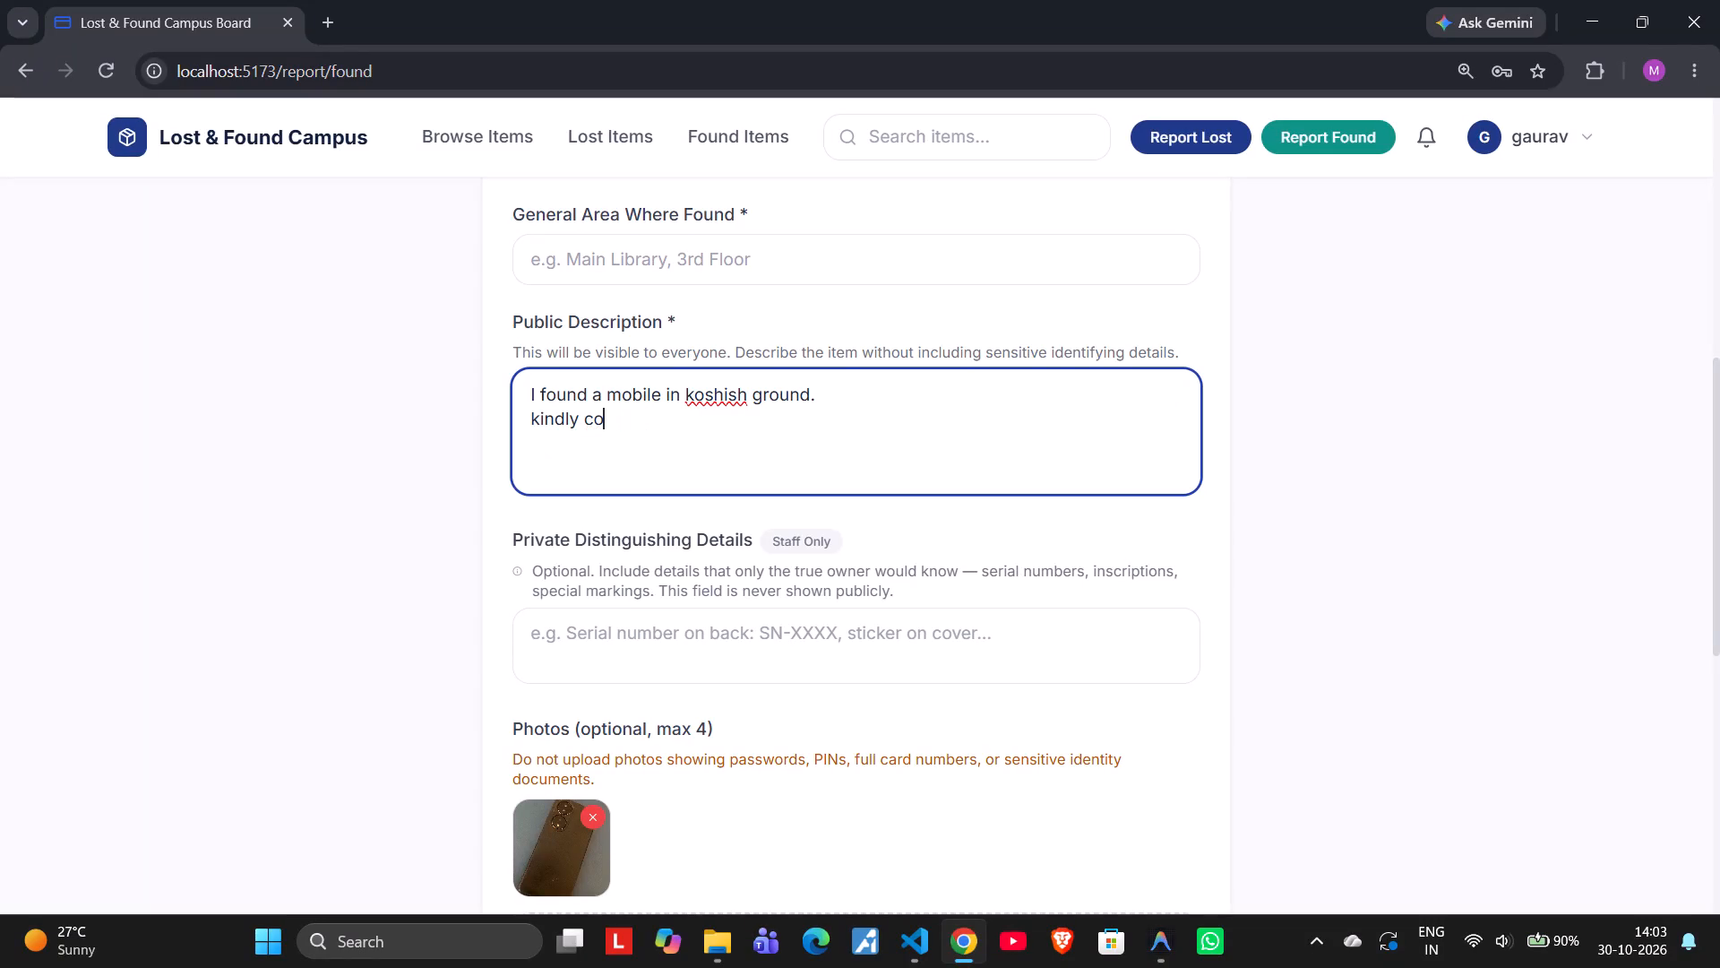
text(llect)
key(space)
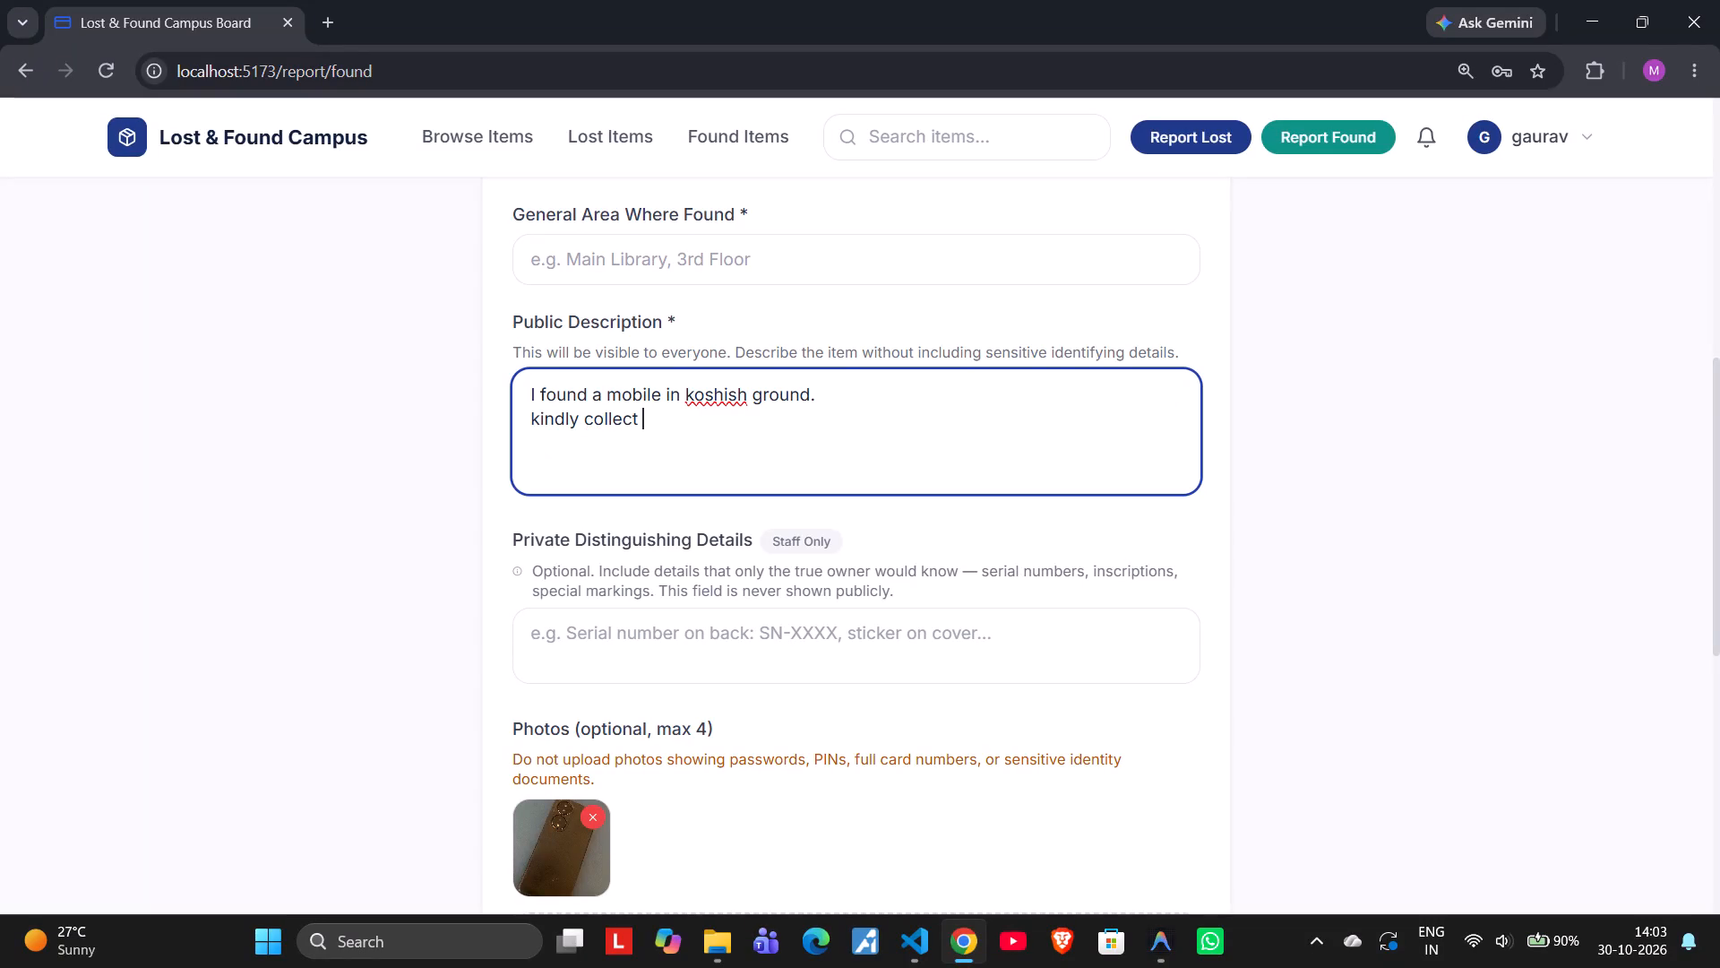
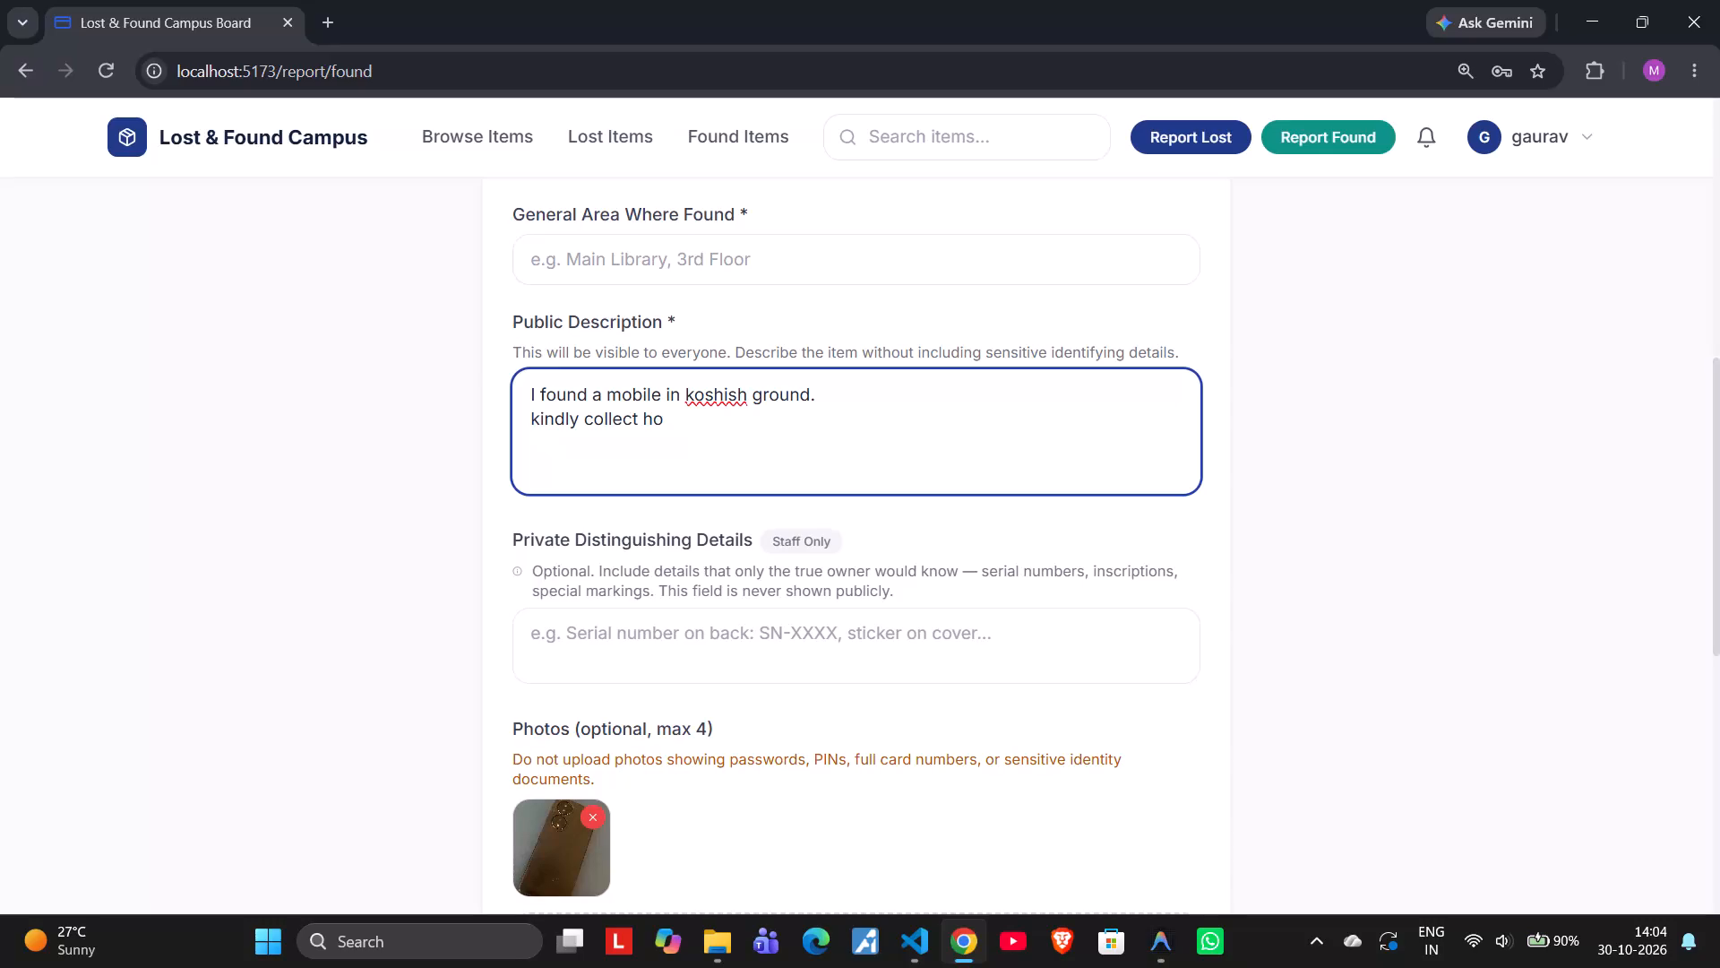
Replace the stray "ho" on the public description's second line with "this mobile from" after "kindly collect".
key(BackSpace)
key(BackSpace)
text(this)
key(space)
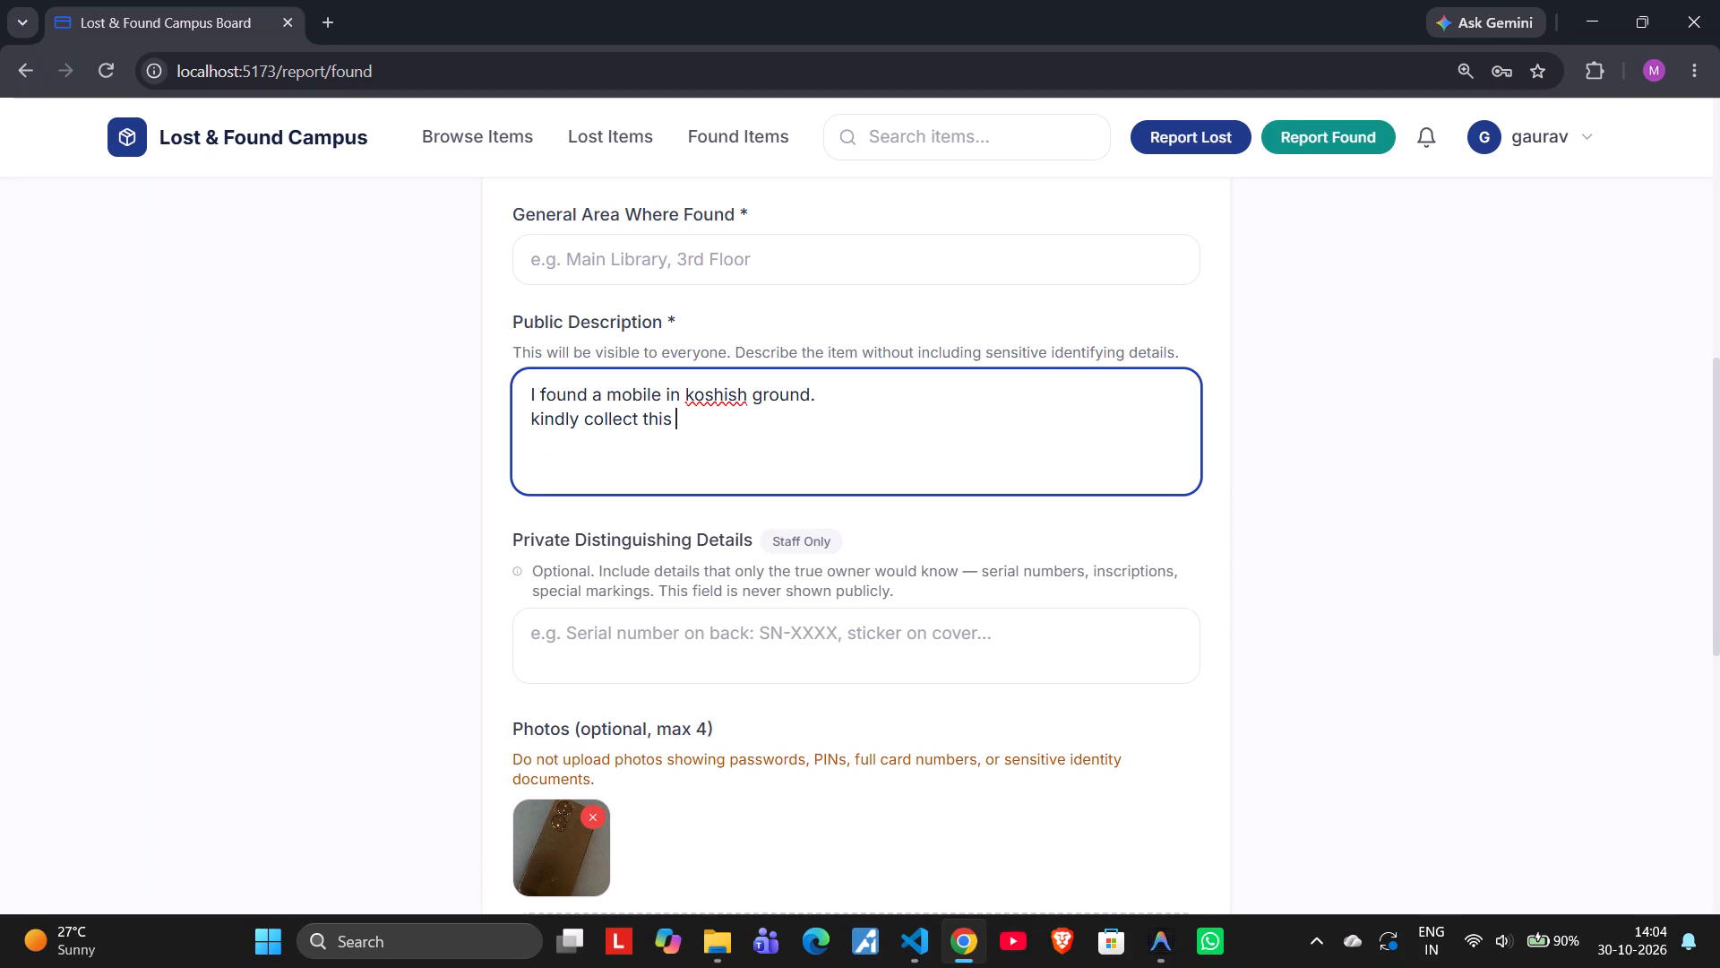
text(mobile)
key(space)
text(from)
key(space)
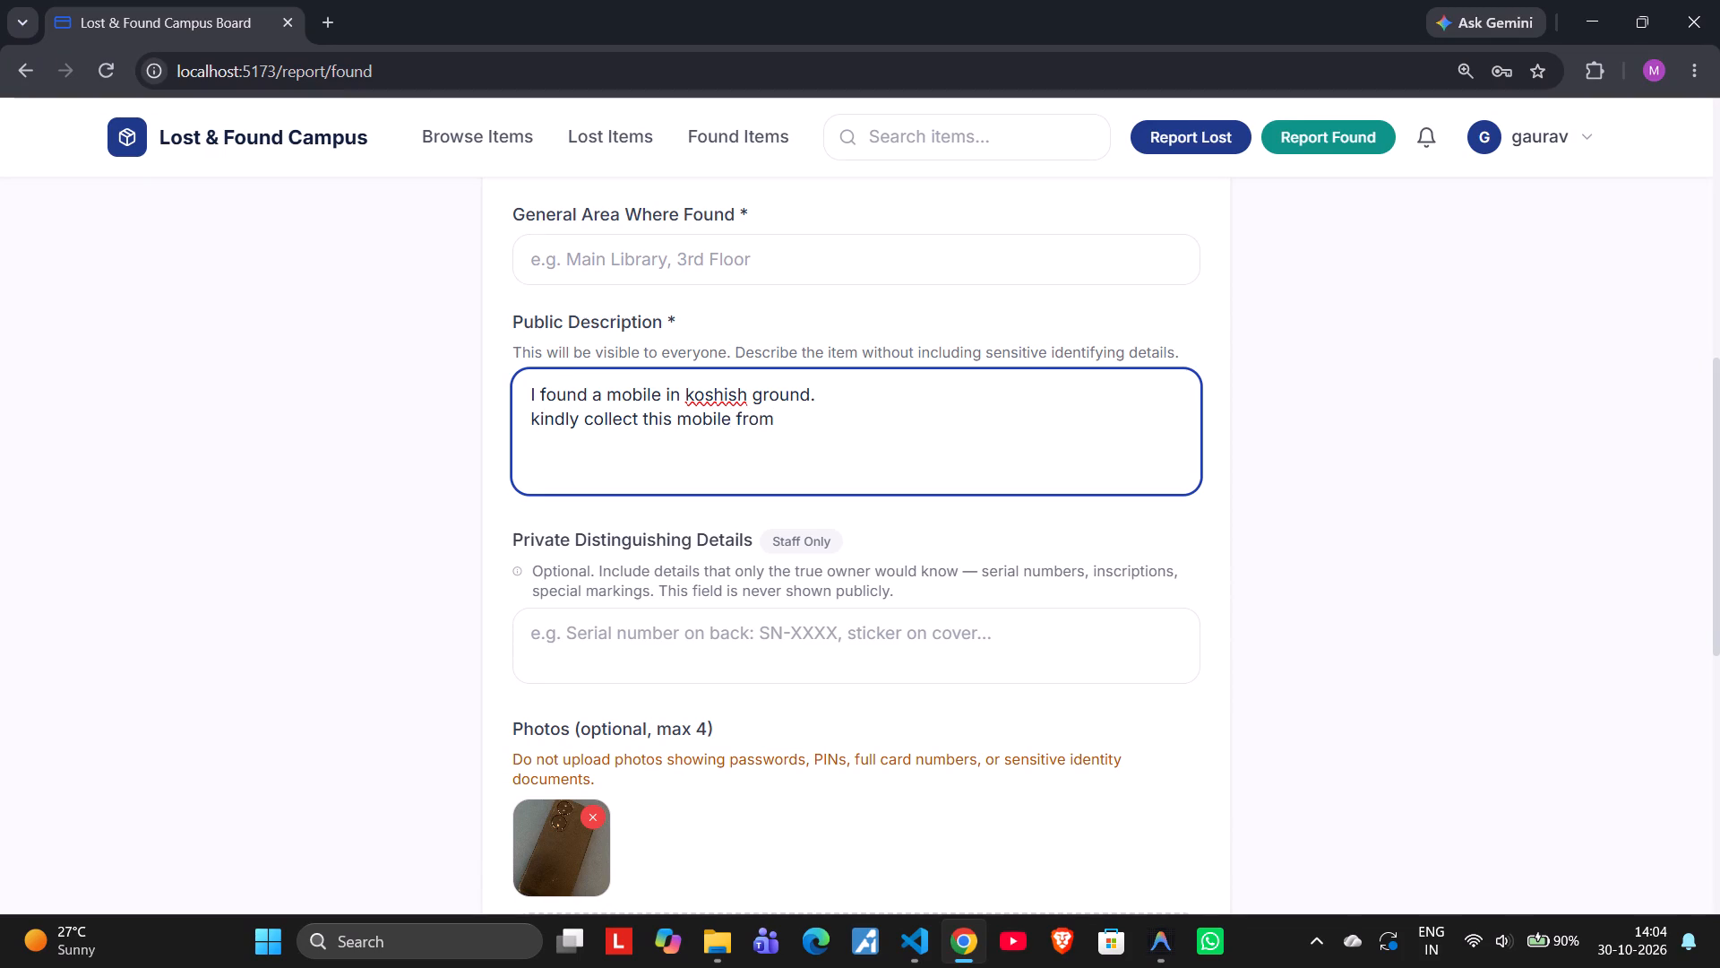
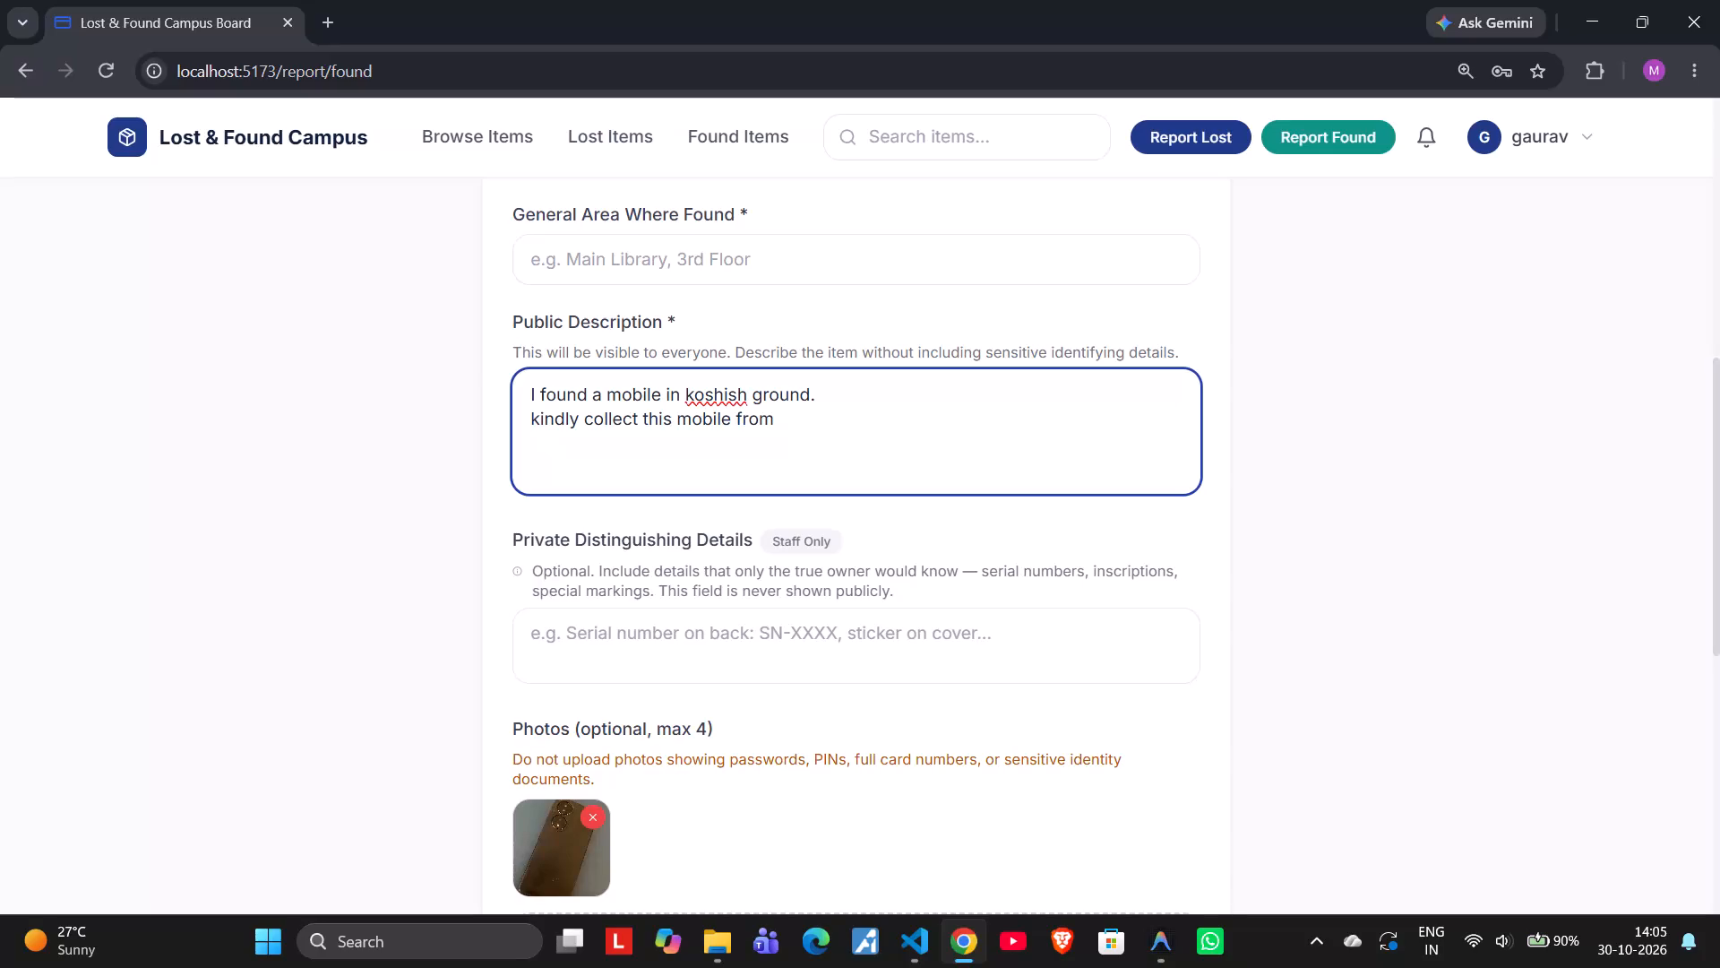
Continue the public description's second line with "ET" after "from".
text(ET)
key(space)
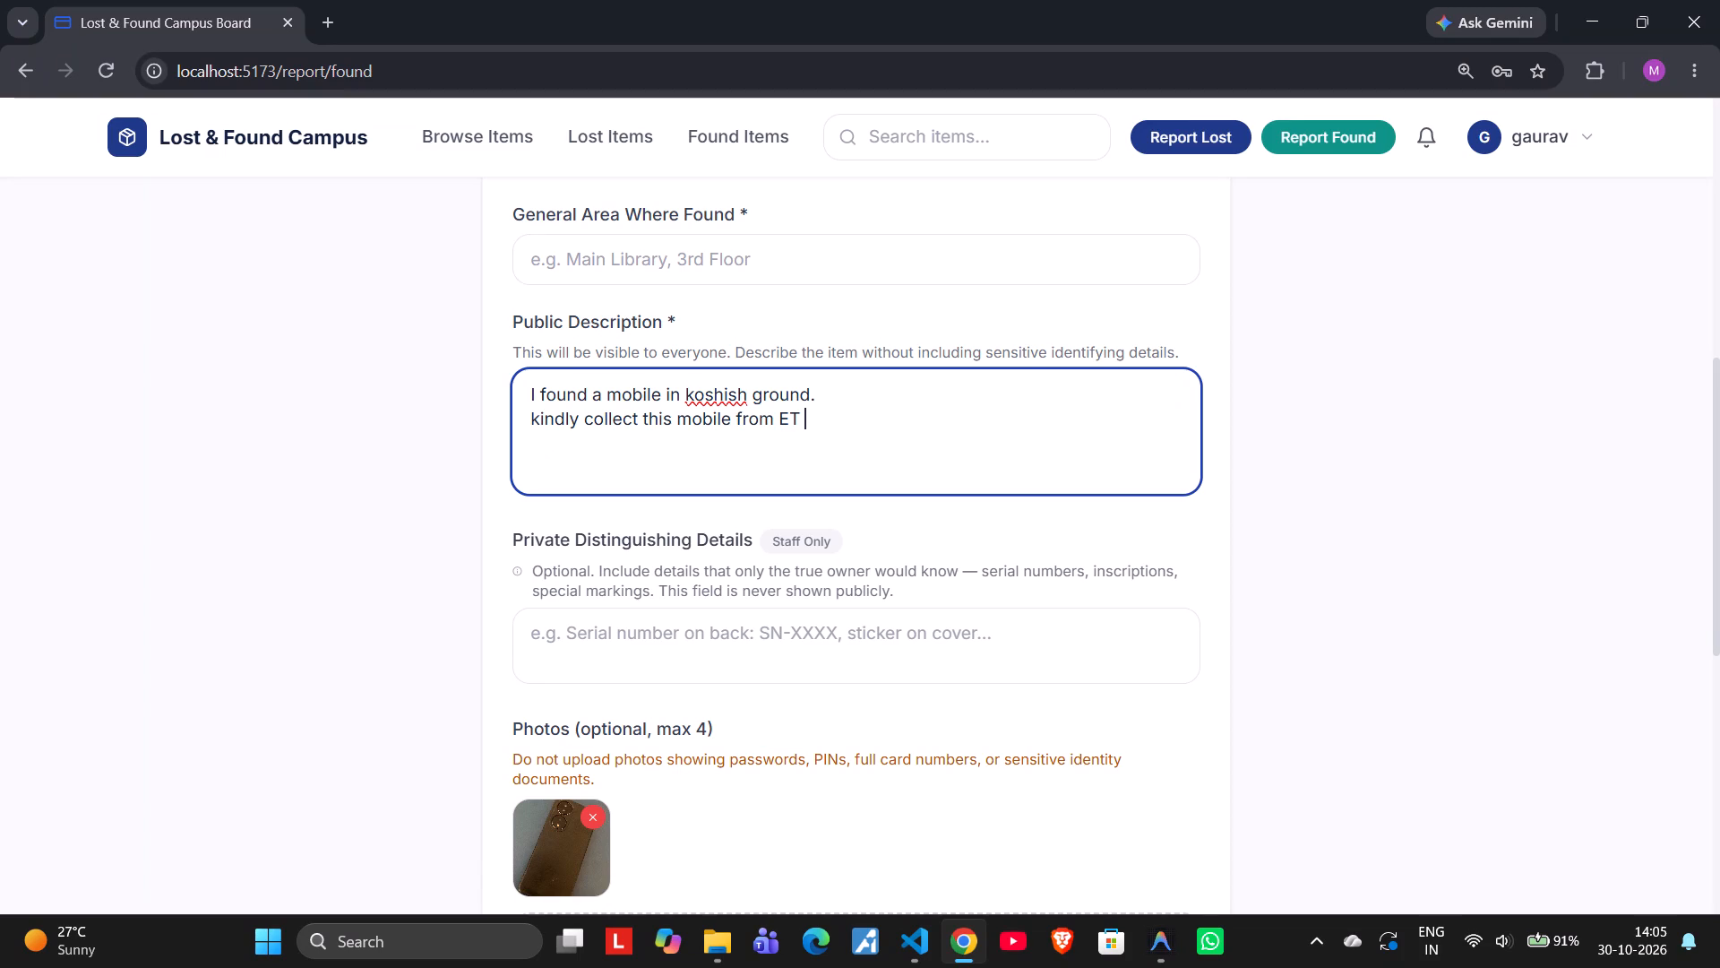
Remove the word "this" before "mobile" in the public description's second line.
click(671, 417)
key(BackSpace)
key(BackSpace)
key(BackSpace)
key(BackSpace)
Add "board room" in lowercase after "ET" at the end of the public description.
click(794, 417)
text(BOAR)
key(d)
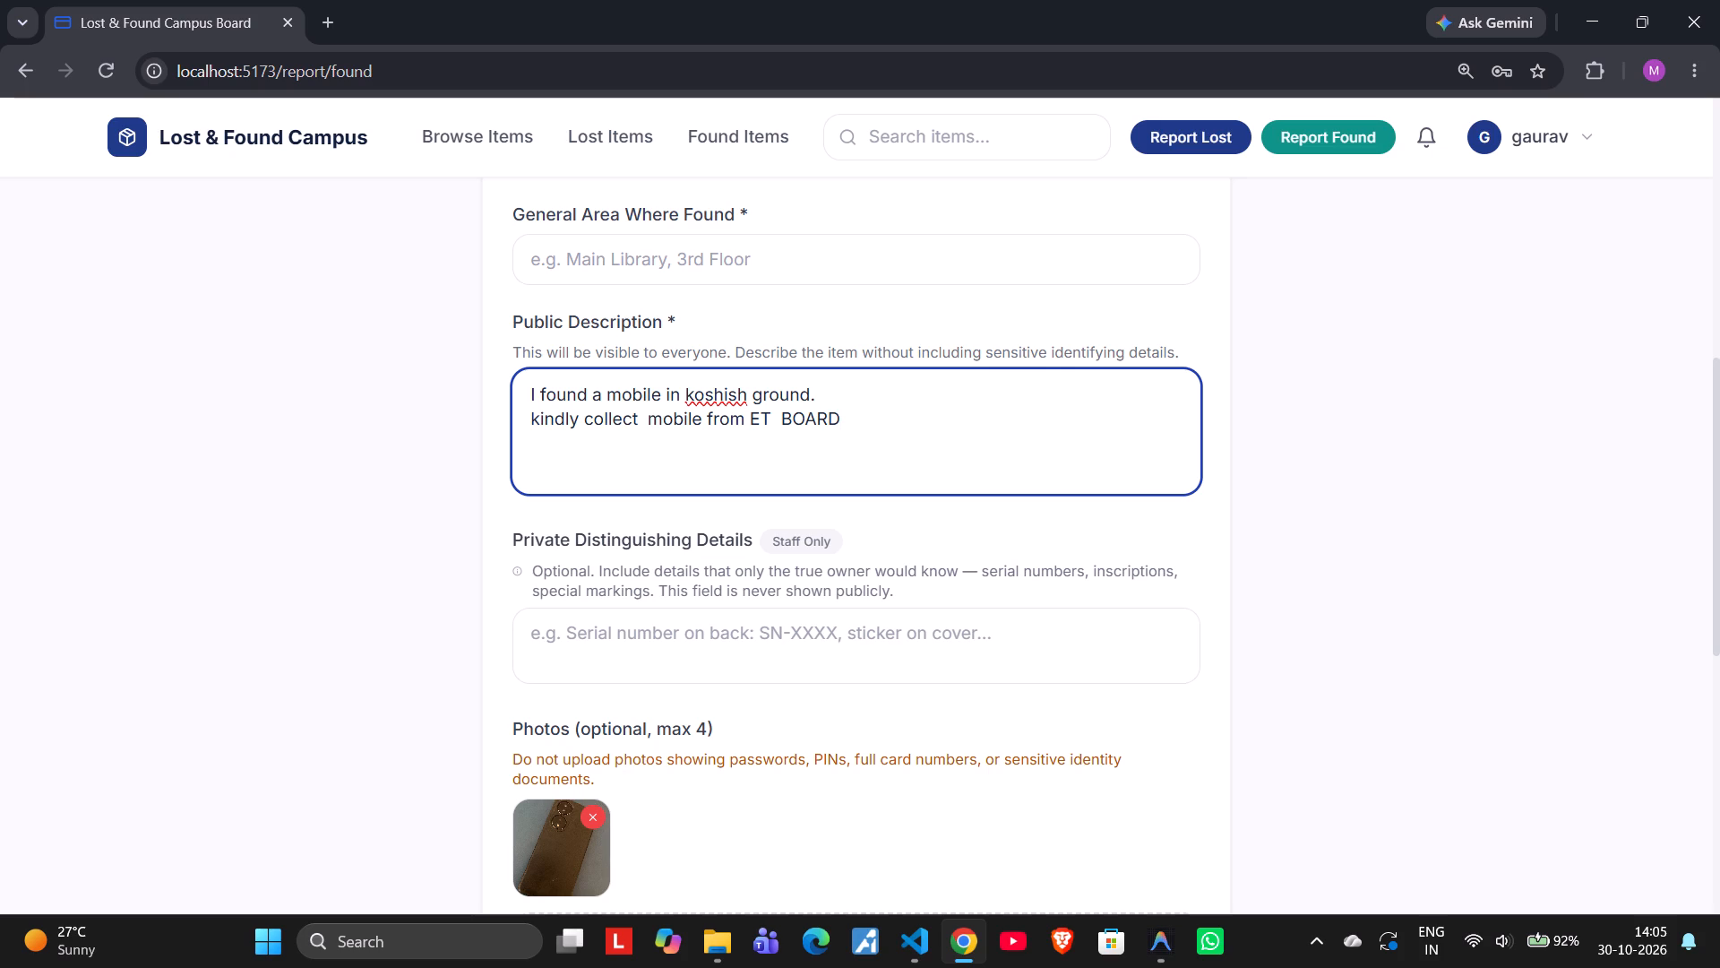
key(BackSpace)
key(BackSpace)
key(BackSpace)
key(BackSpace)
text(board)
key(space)
text(room)
key(space)
Remove the word "mobile" after "kindly collect" in the public description's second line.
click(700, 421)
key(BackSpace)
key(BackSpace)
key(BackSpace)
key(BackSpace)
key(BackSpace)
key(BackSpace)
key(BackSpace)
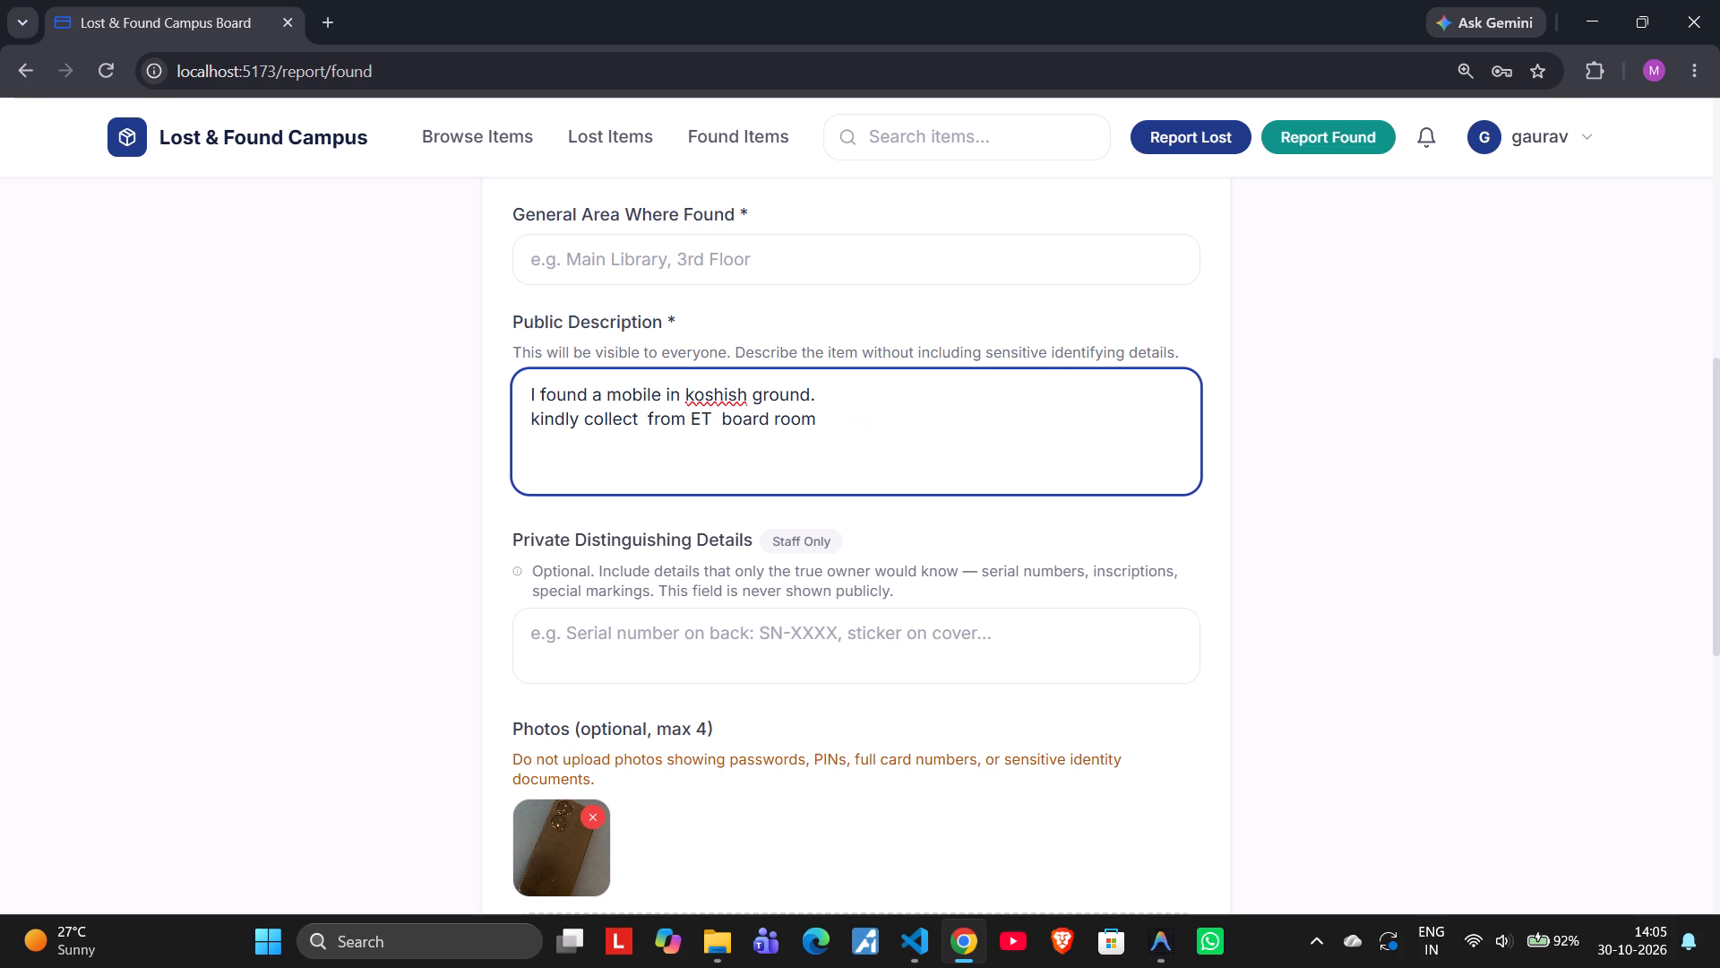
End the public description's second line with a period directly after "room" and add a line break.
click(821, 420)
key(BackSpace)
key(period)
key(Return)
Enter "mobile phone" as the item title of the found report.
click(675, 625)
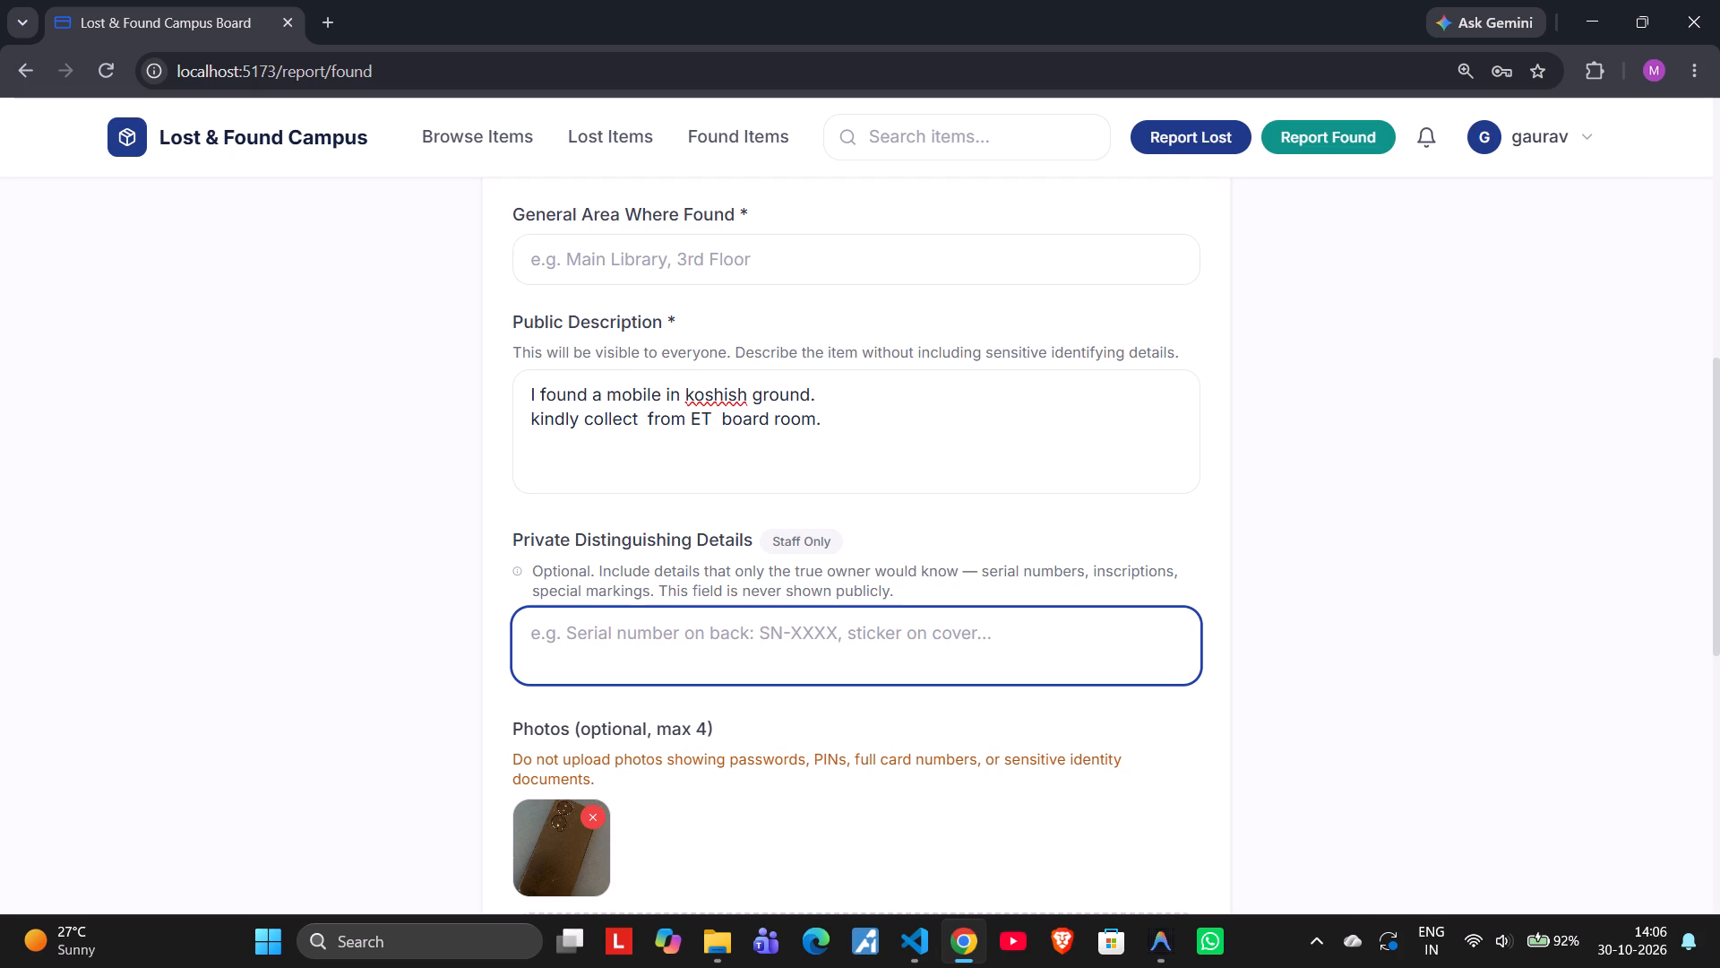
scroll(782, 645, down, 4)
scroll(782, 645, up, 5)
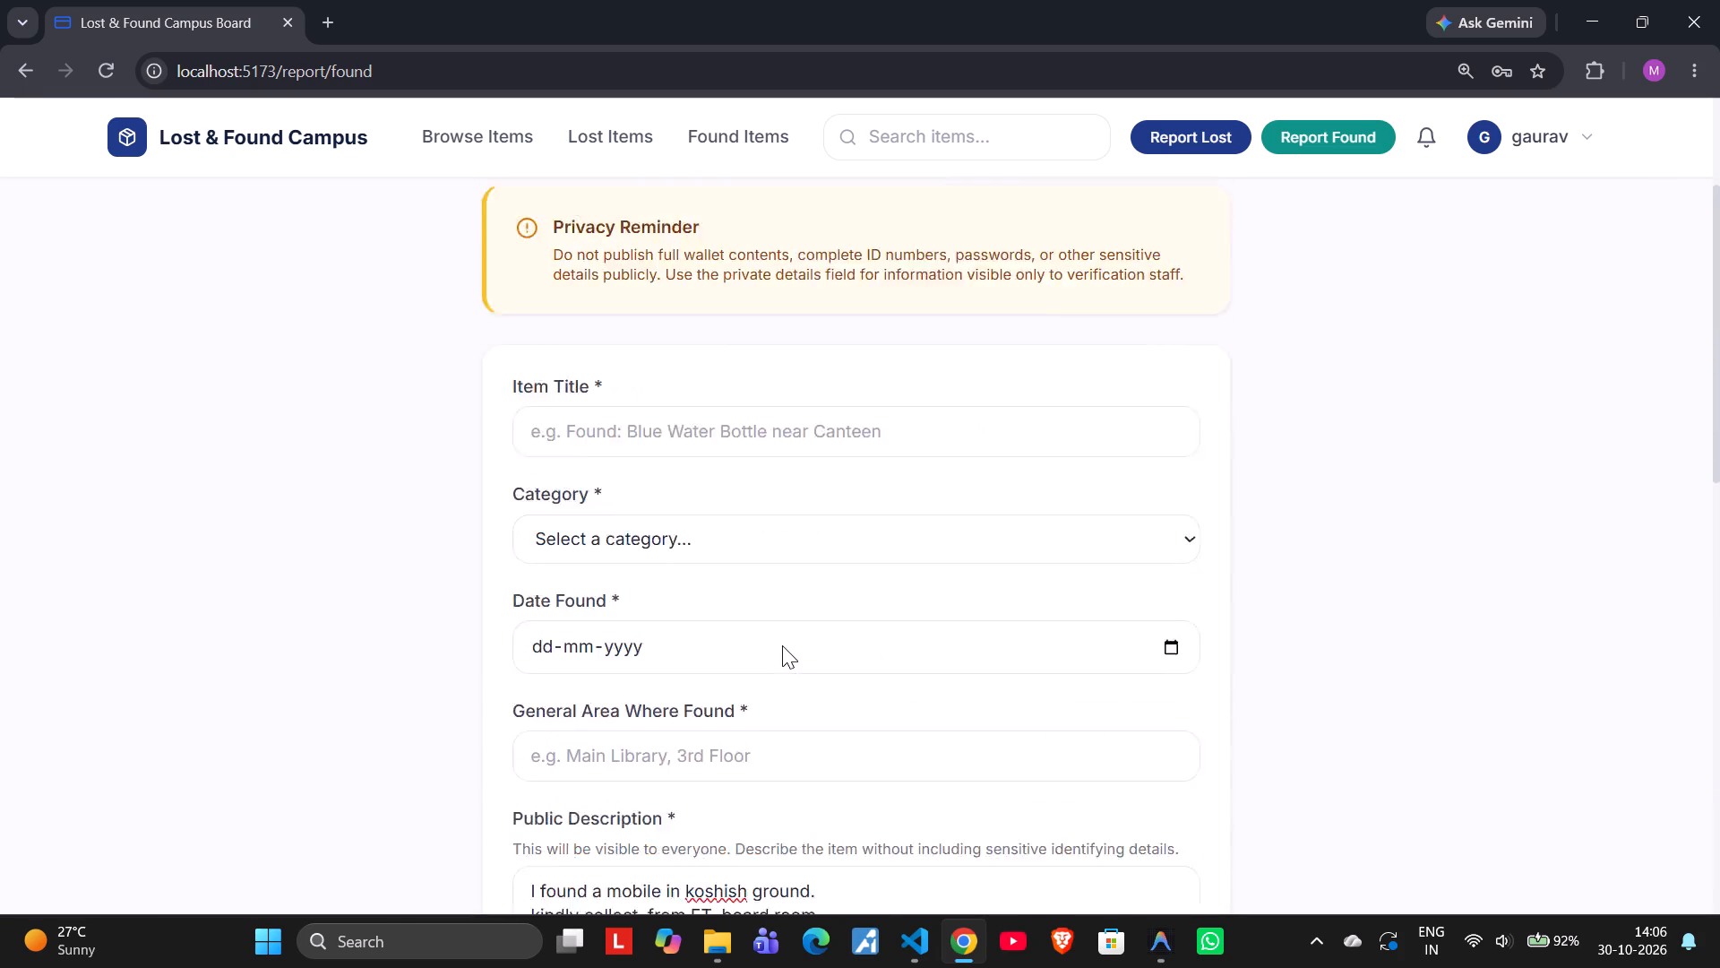
scroll(782, 645, up, 1)
click(687, 488)
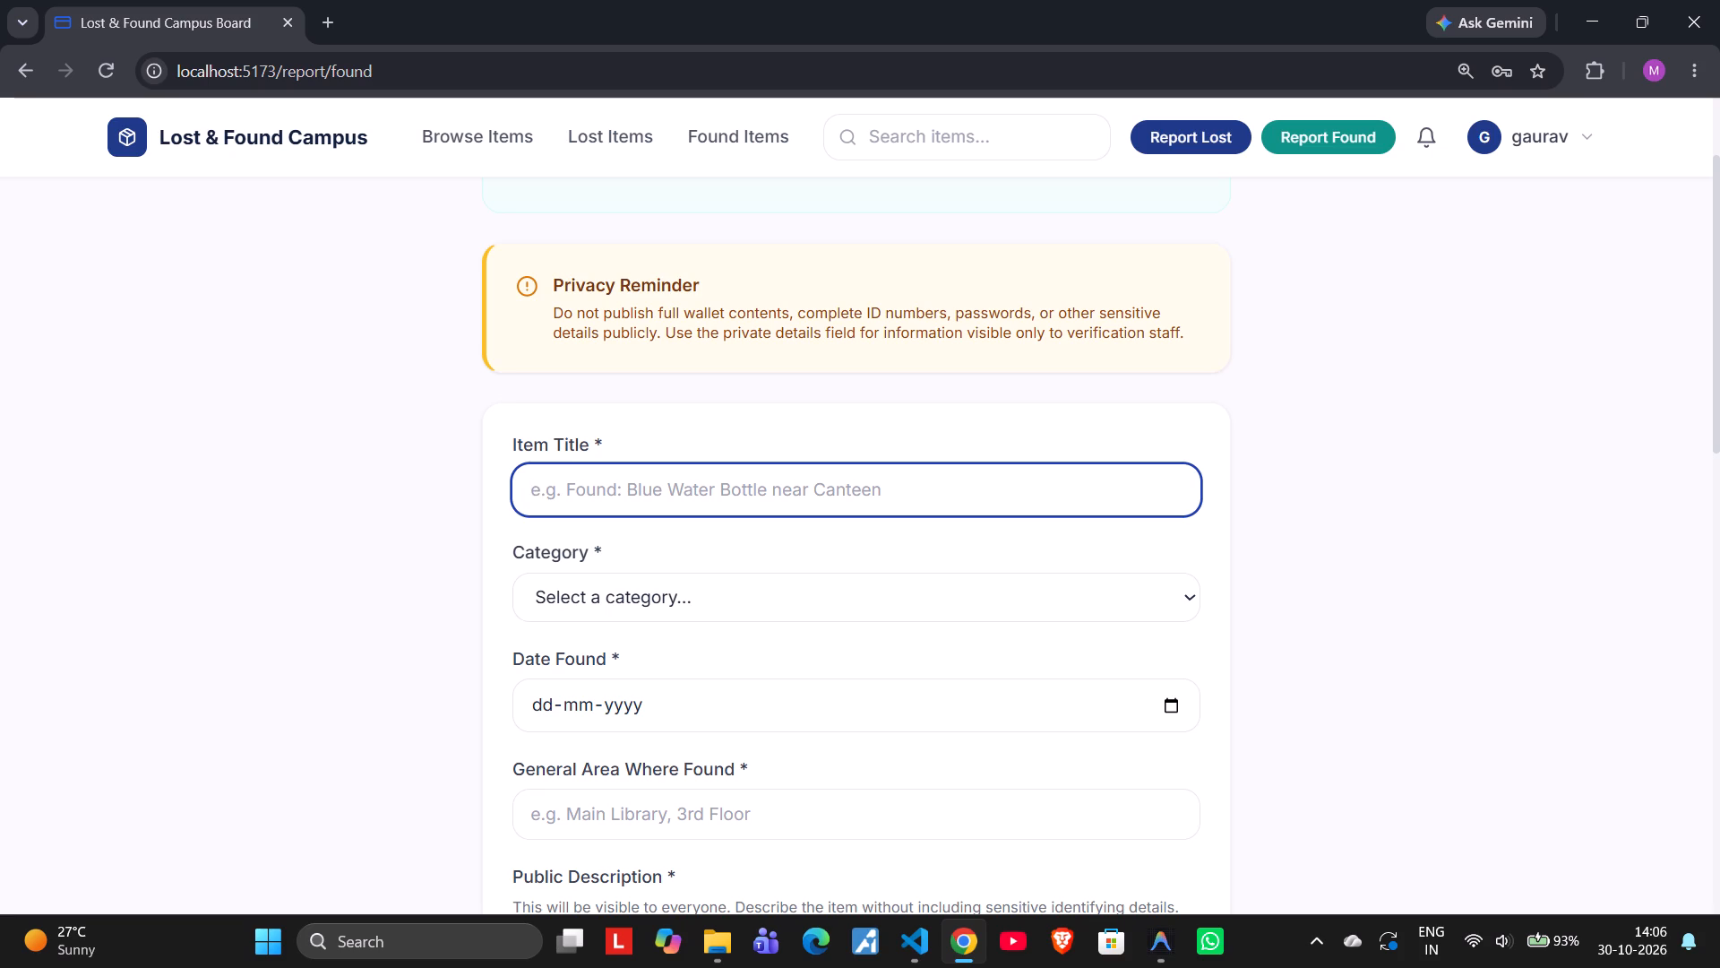
text(mobli)
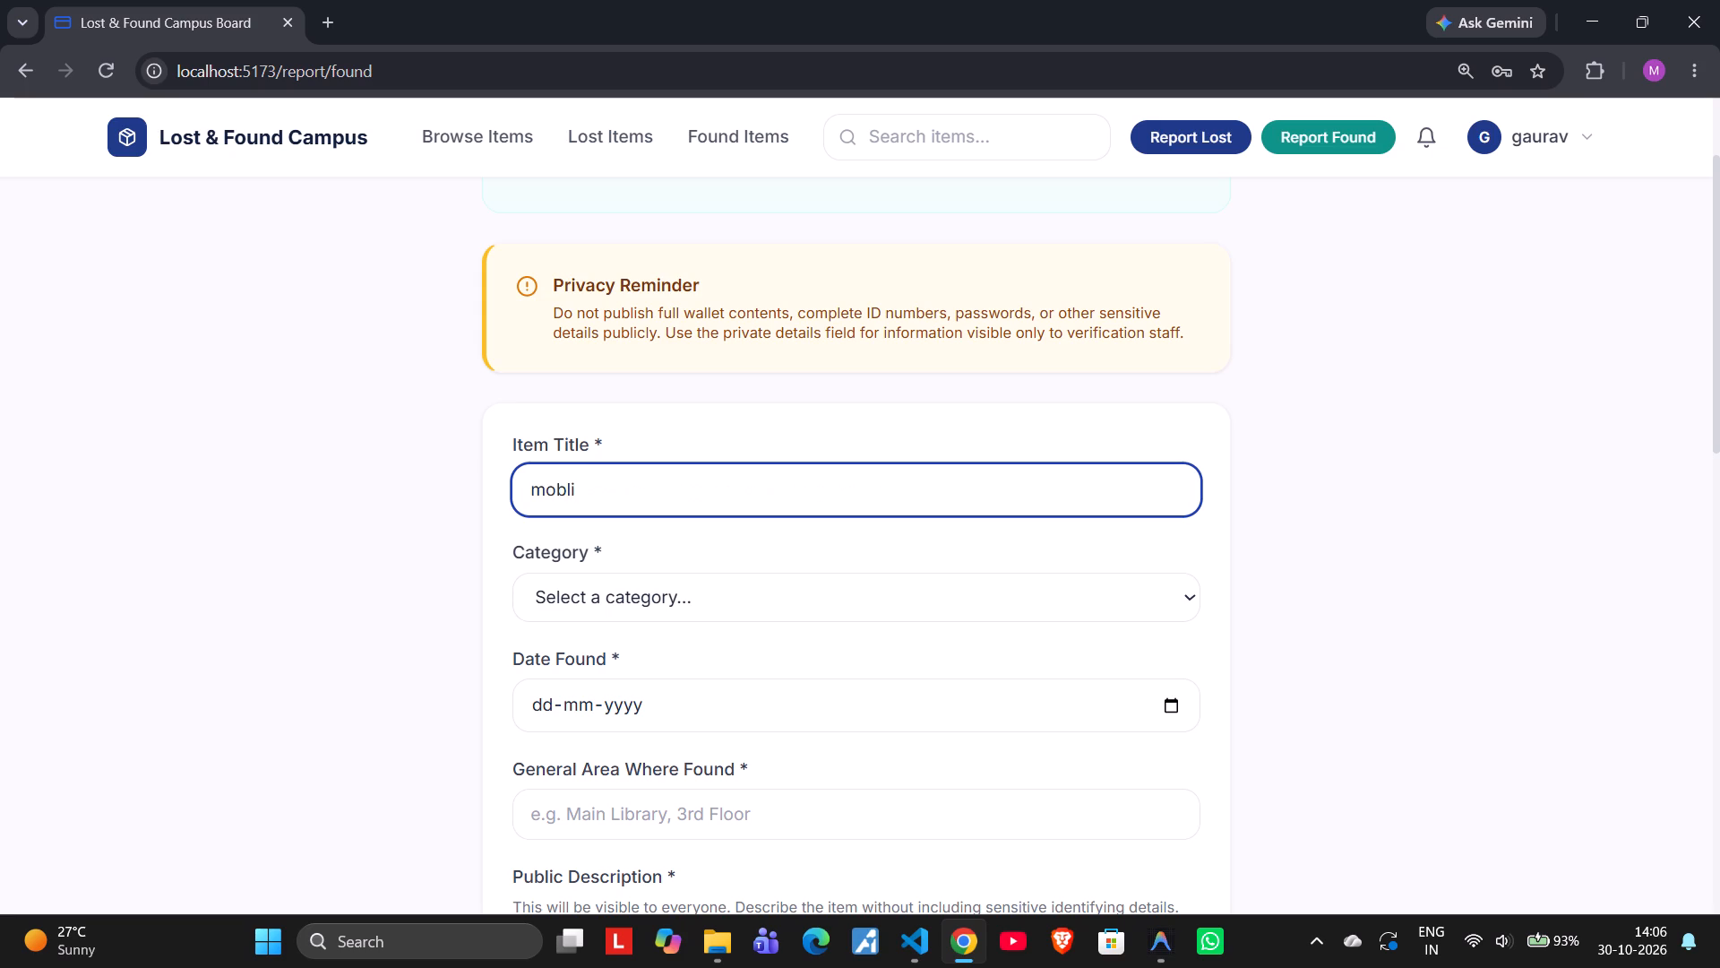
key(e)
key(BackSpace)
key(BackSpace)
key(BackSpace)
text(ile)
key(space)
text(phone)
key(space)
key(Right)
scroll(678, 501, left, 1)
Replace the word "mobile" in the item title with "smart", keeping "phone" after it.
double_click(556, 481)
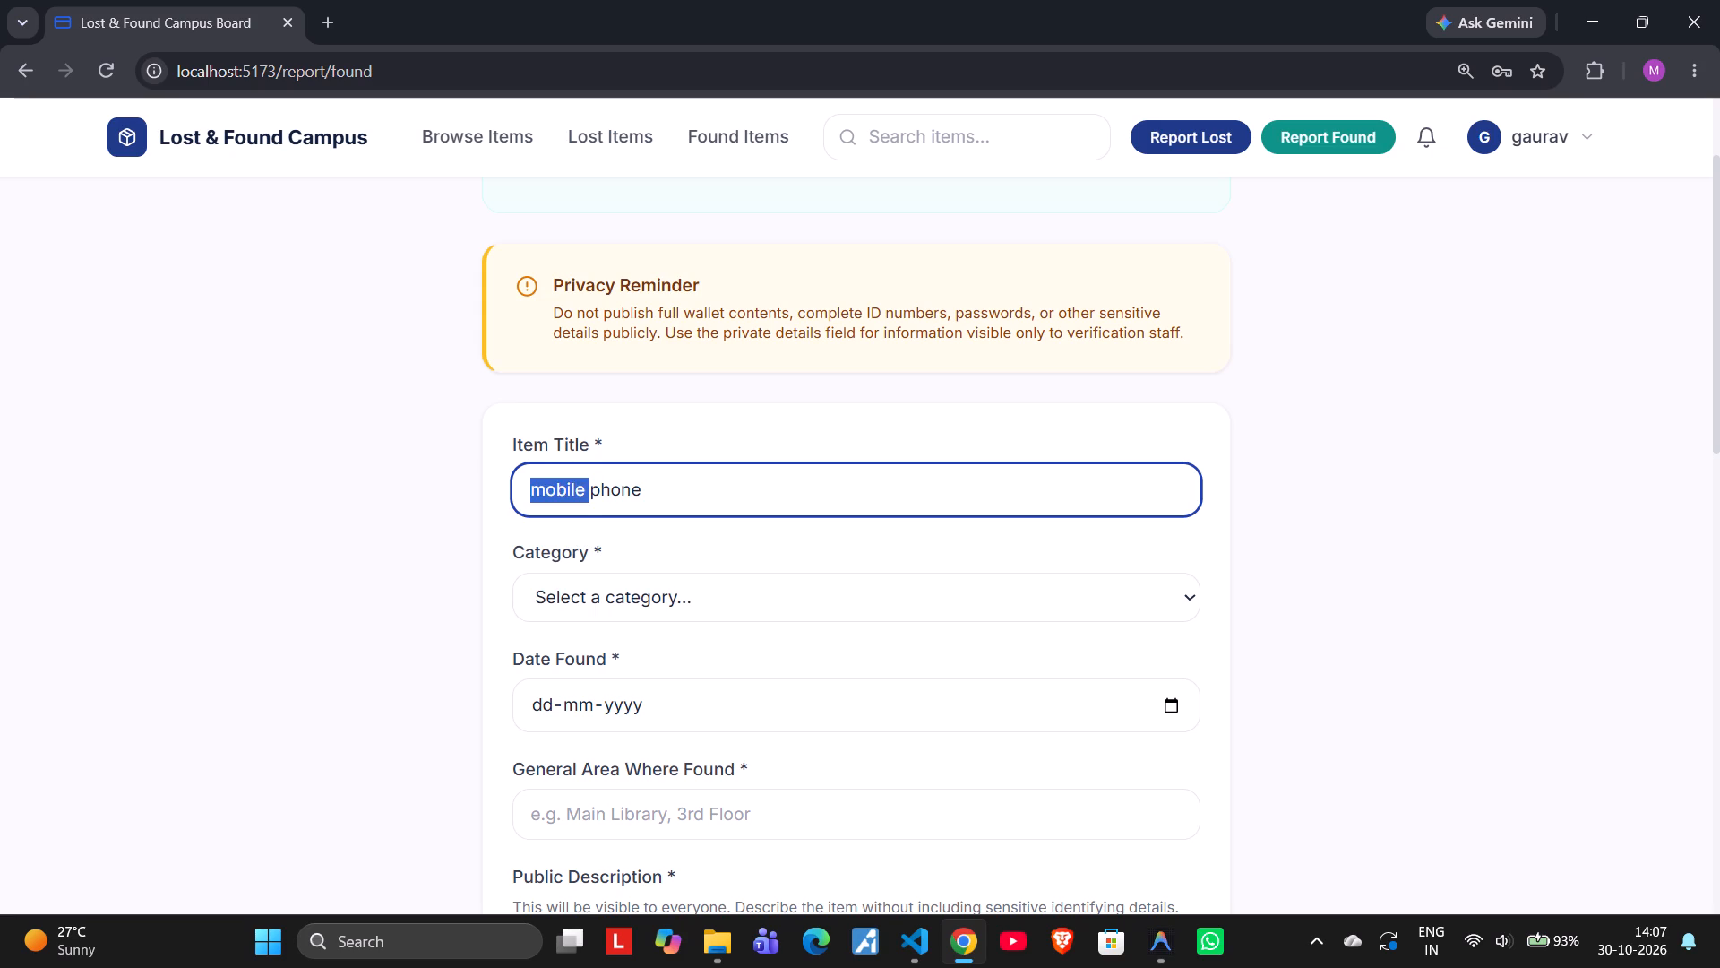
key(BackSpace)
key(BackSpace)
key(space)
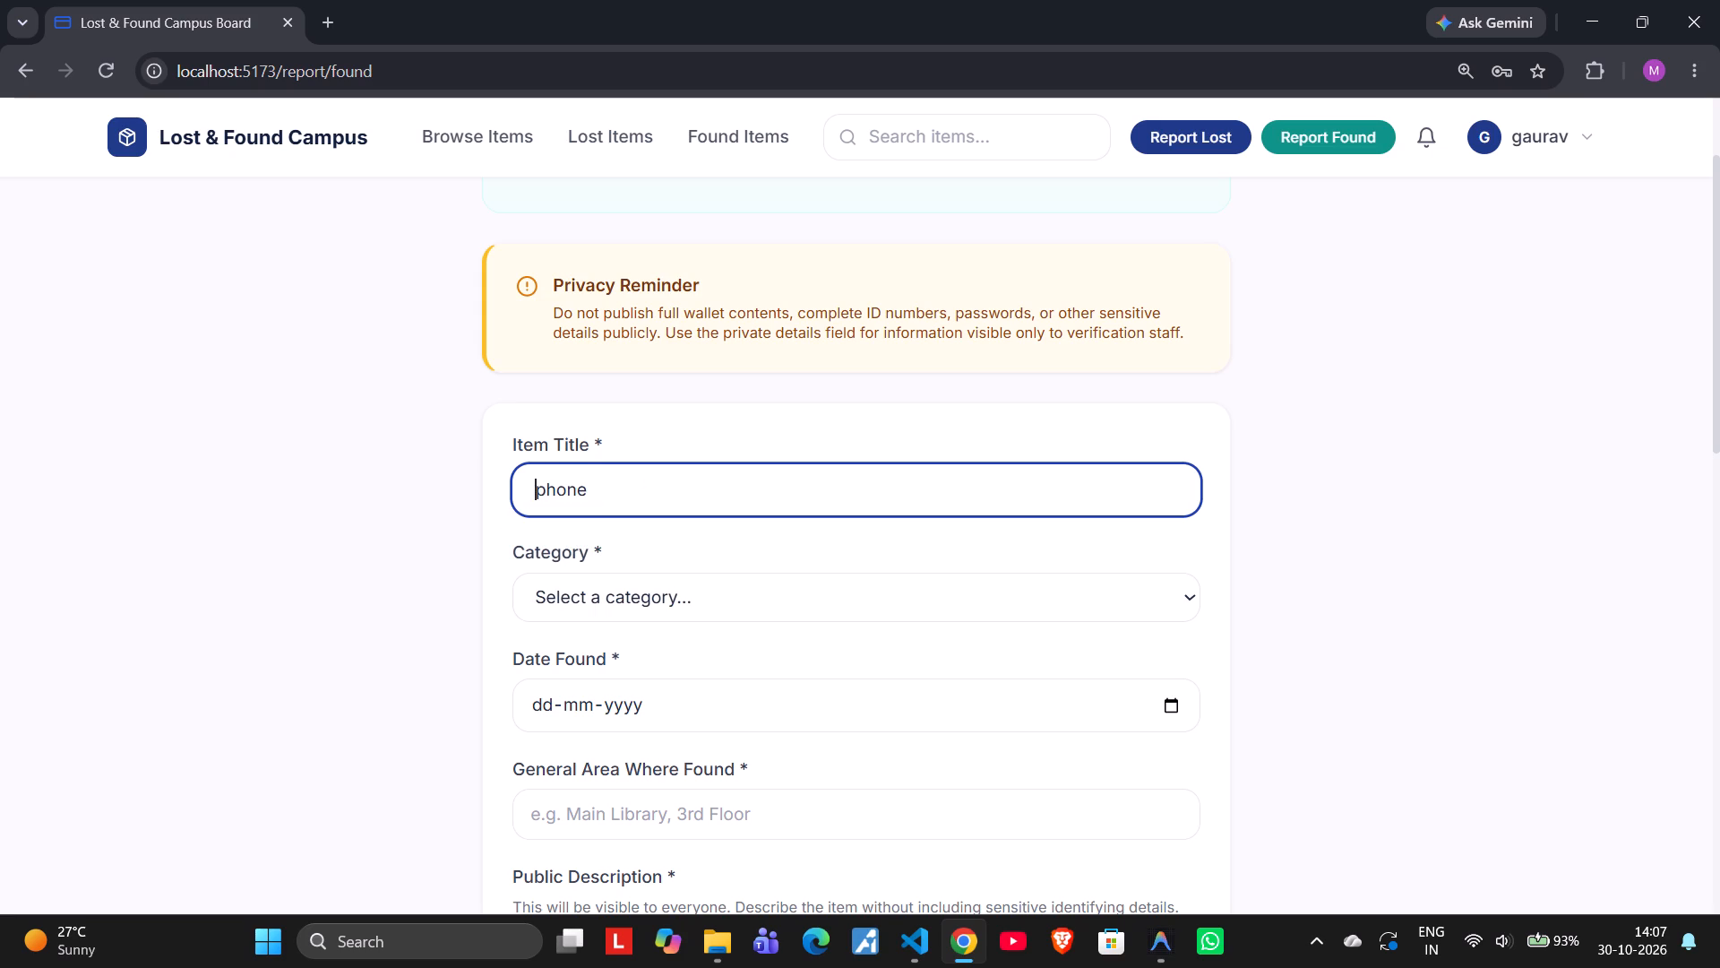
key(Left)
text(smart)
key(space)
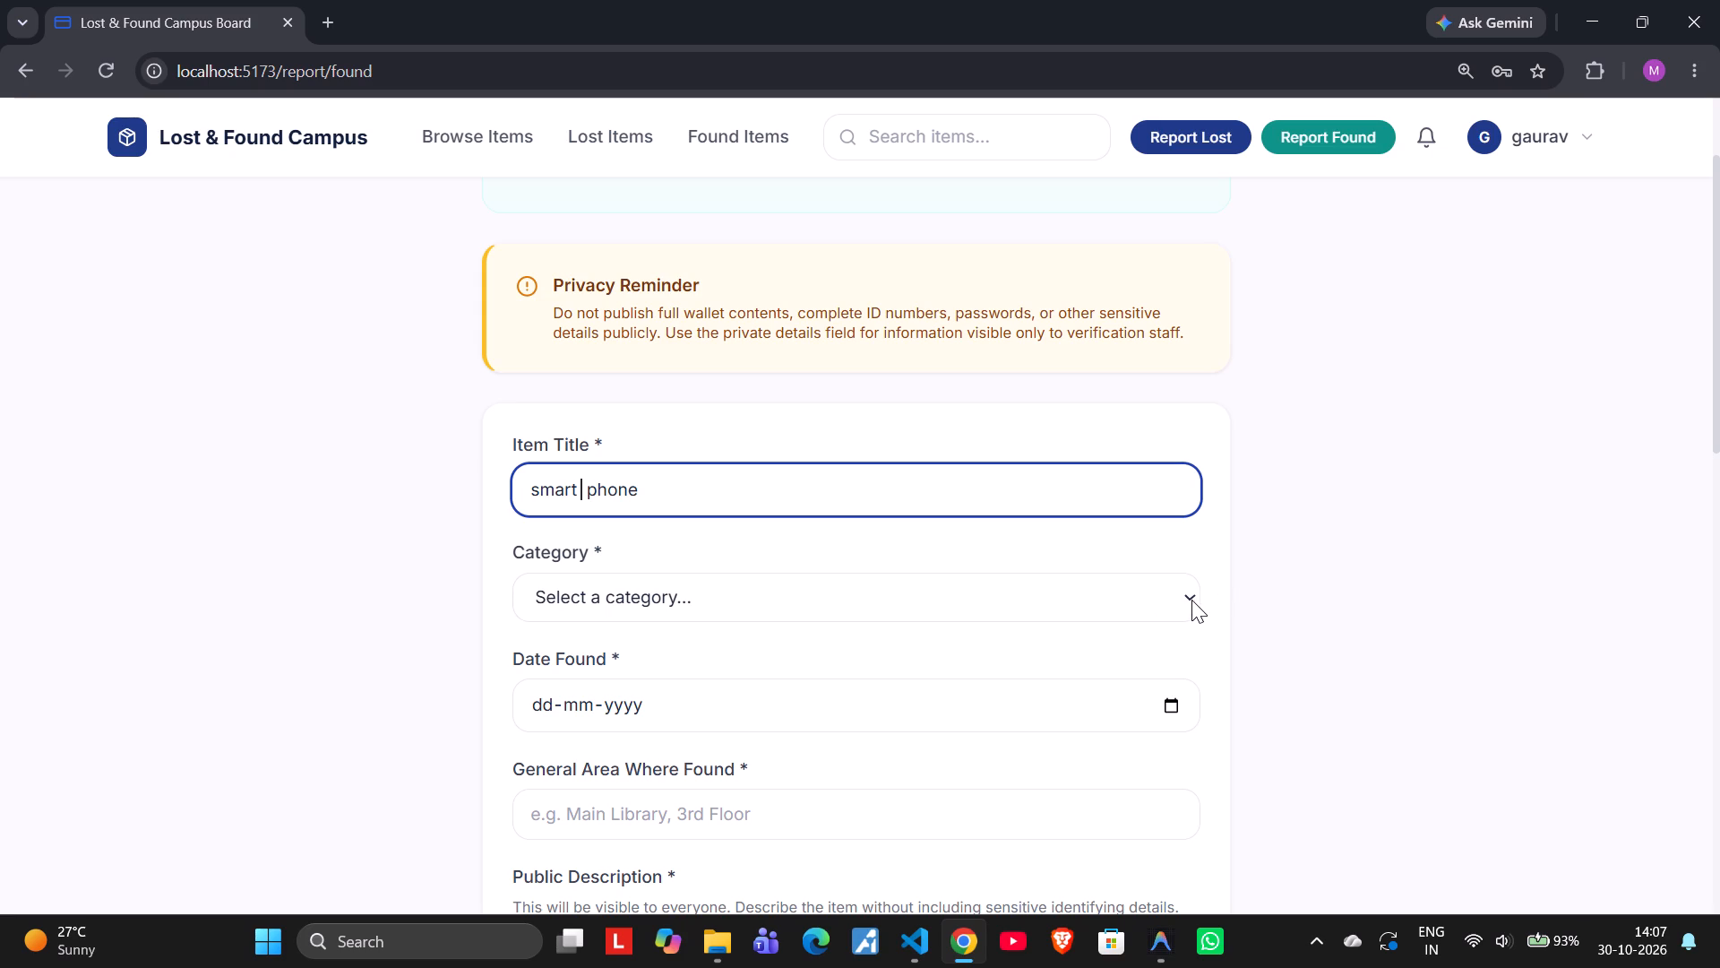
Set the found item's category to Electronics.
click(1190, 601)
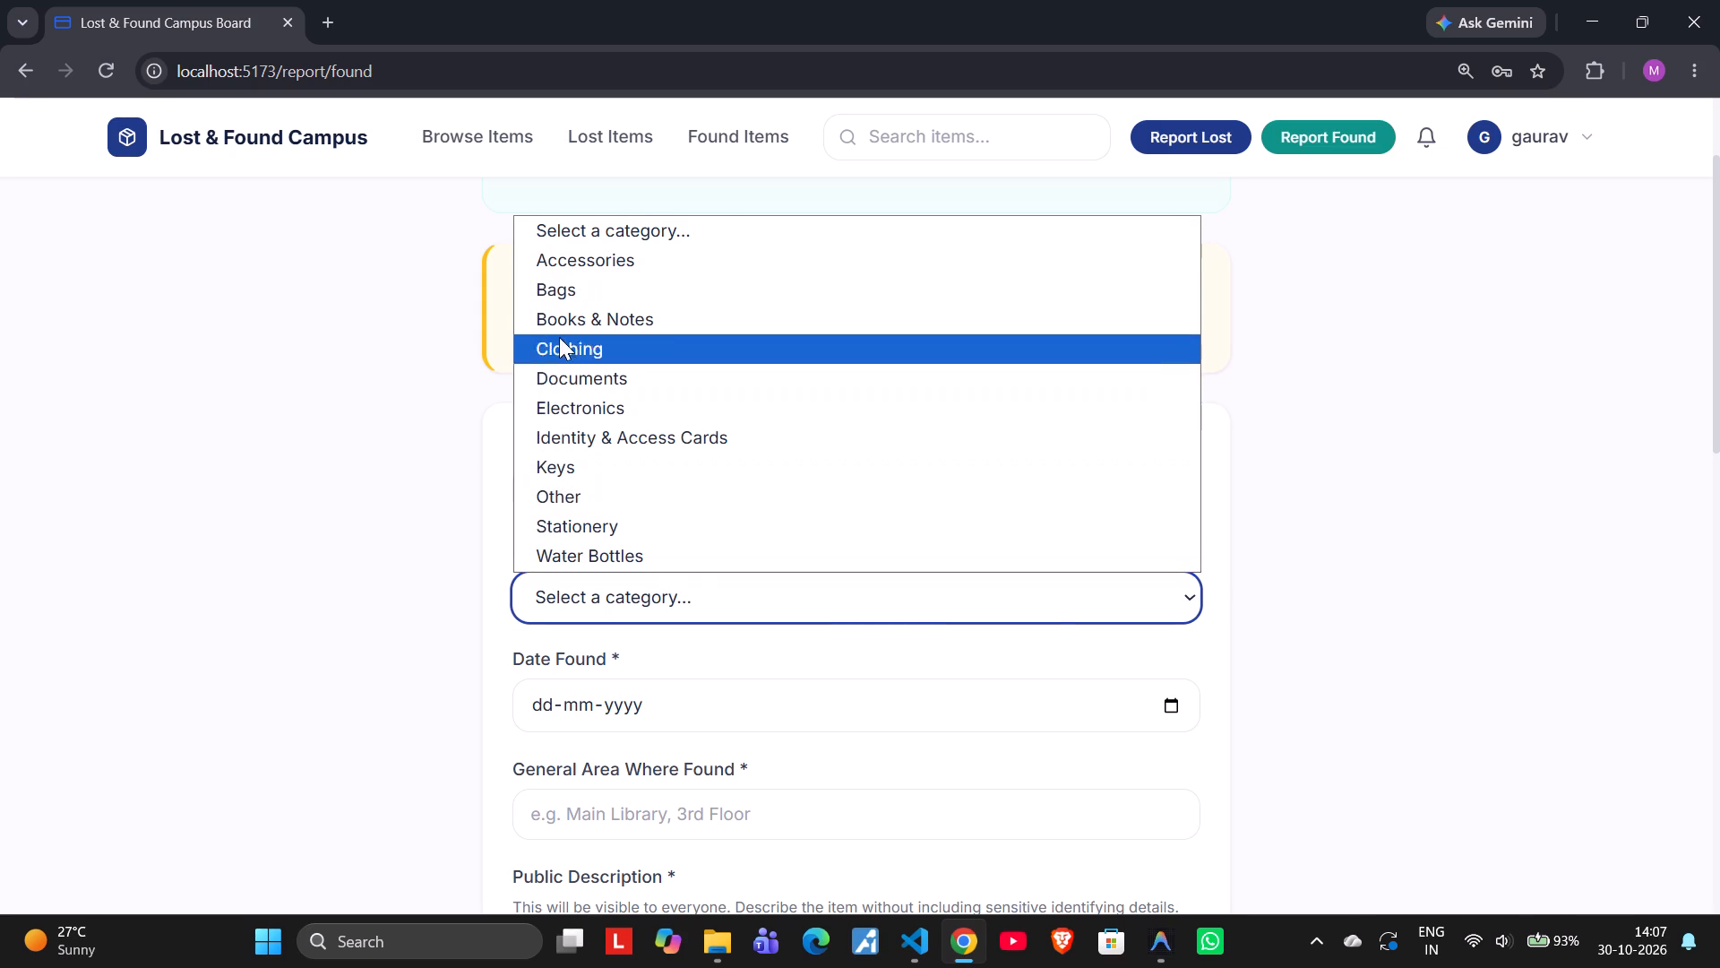
click(633, 411)
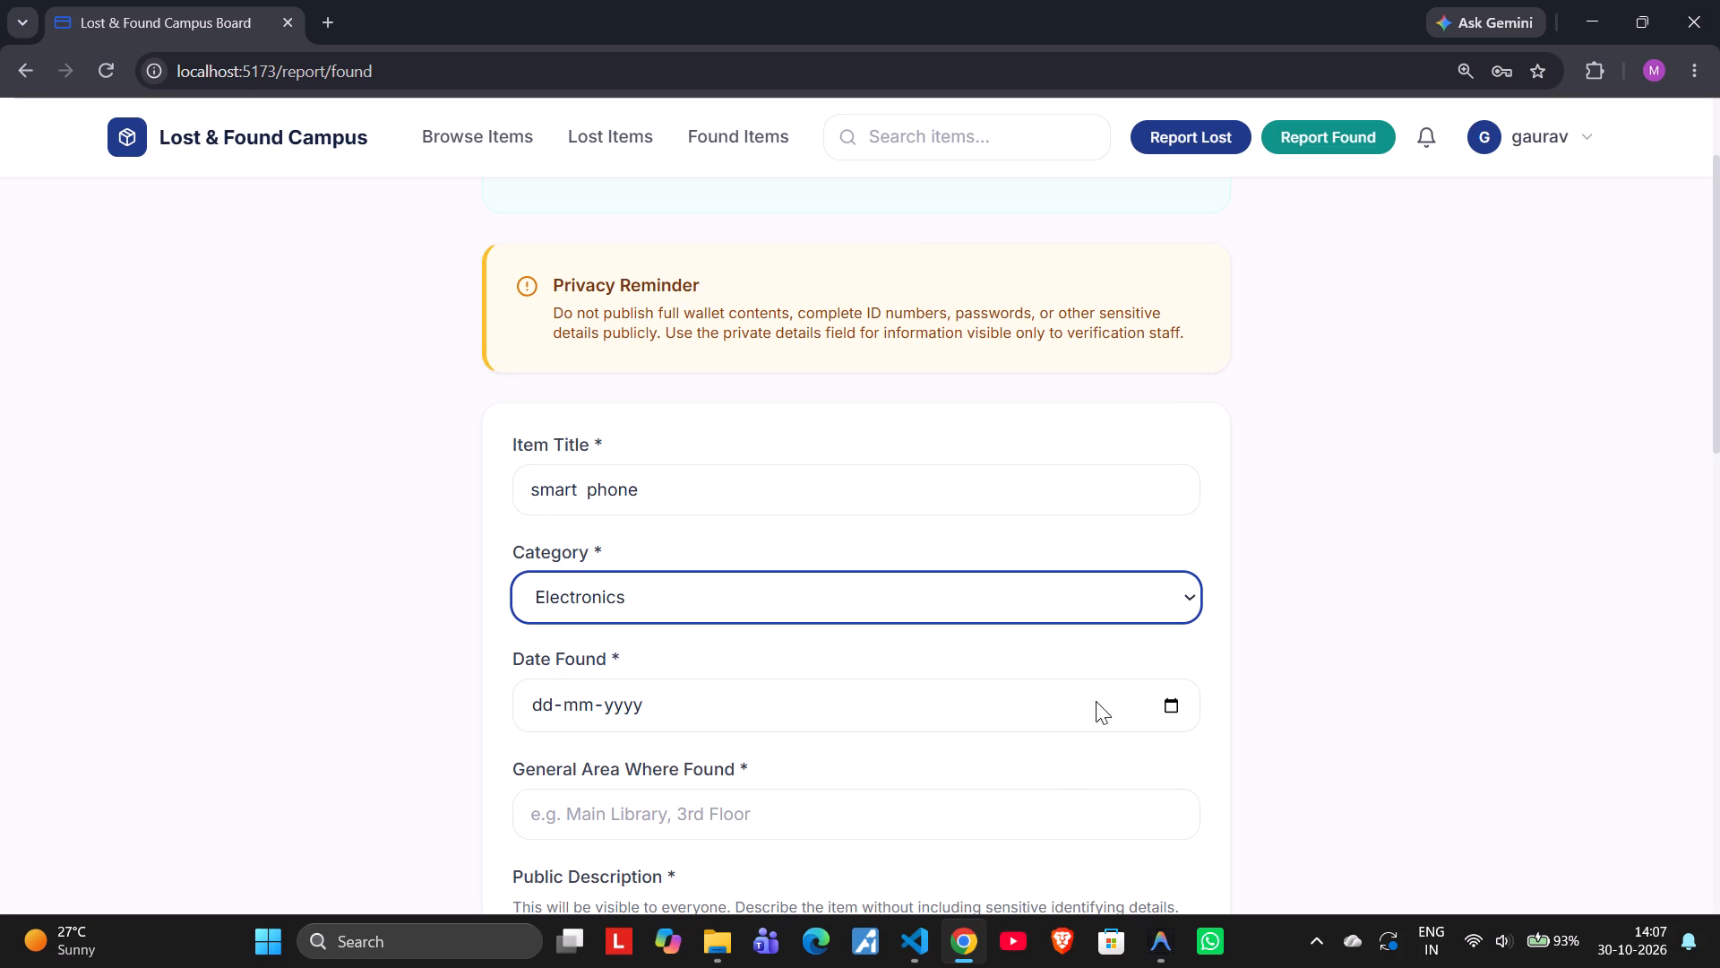
Set the date found to 29-10-2026.
click(1167, 712)
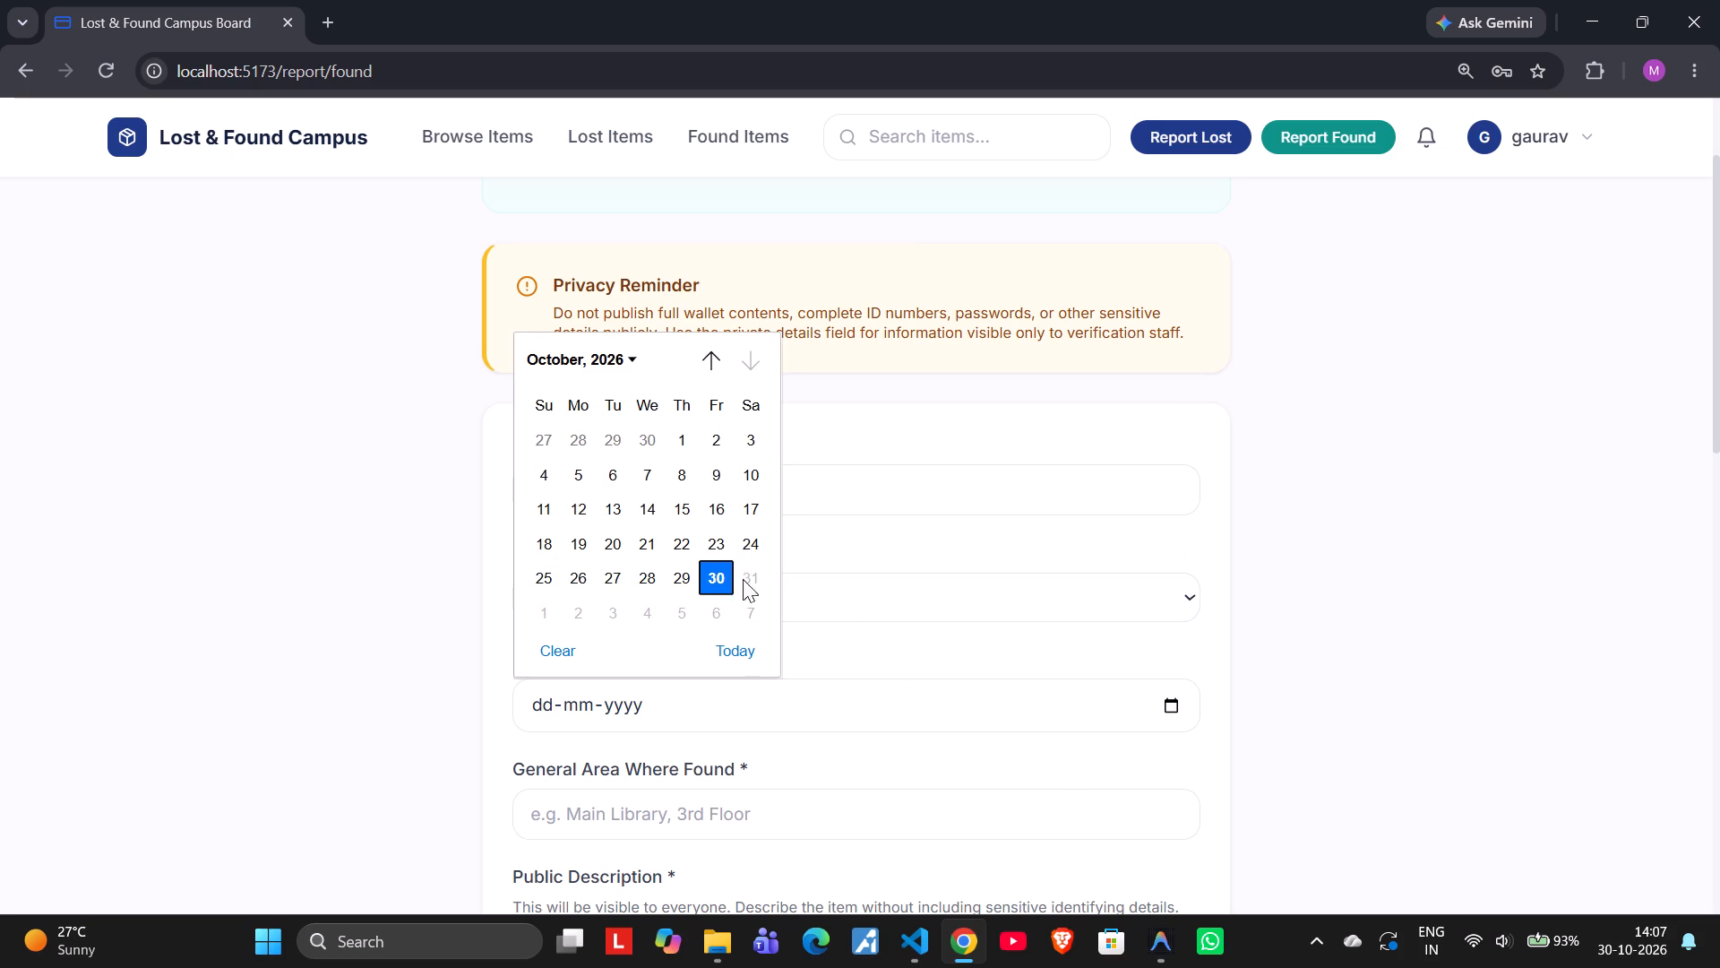
click(684, 577)
Enter "koshish ground" as the general area where the smart phone was found.
scroll(623, 667, down, 2)
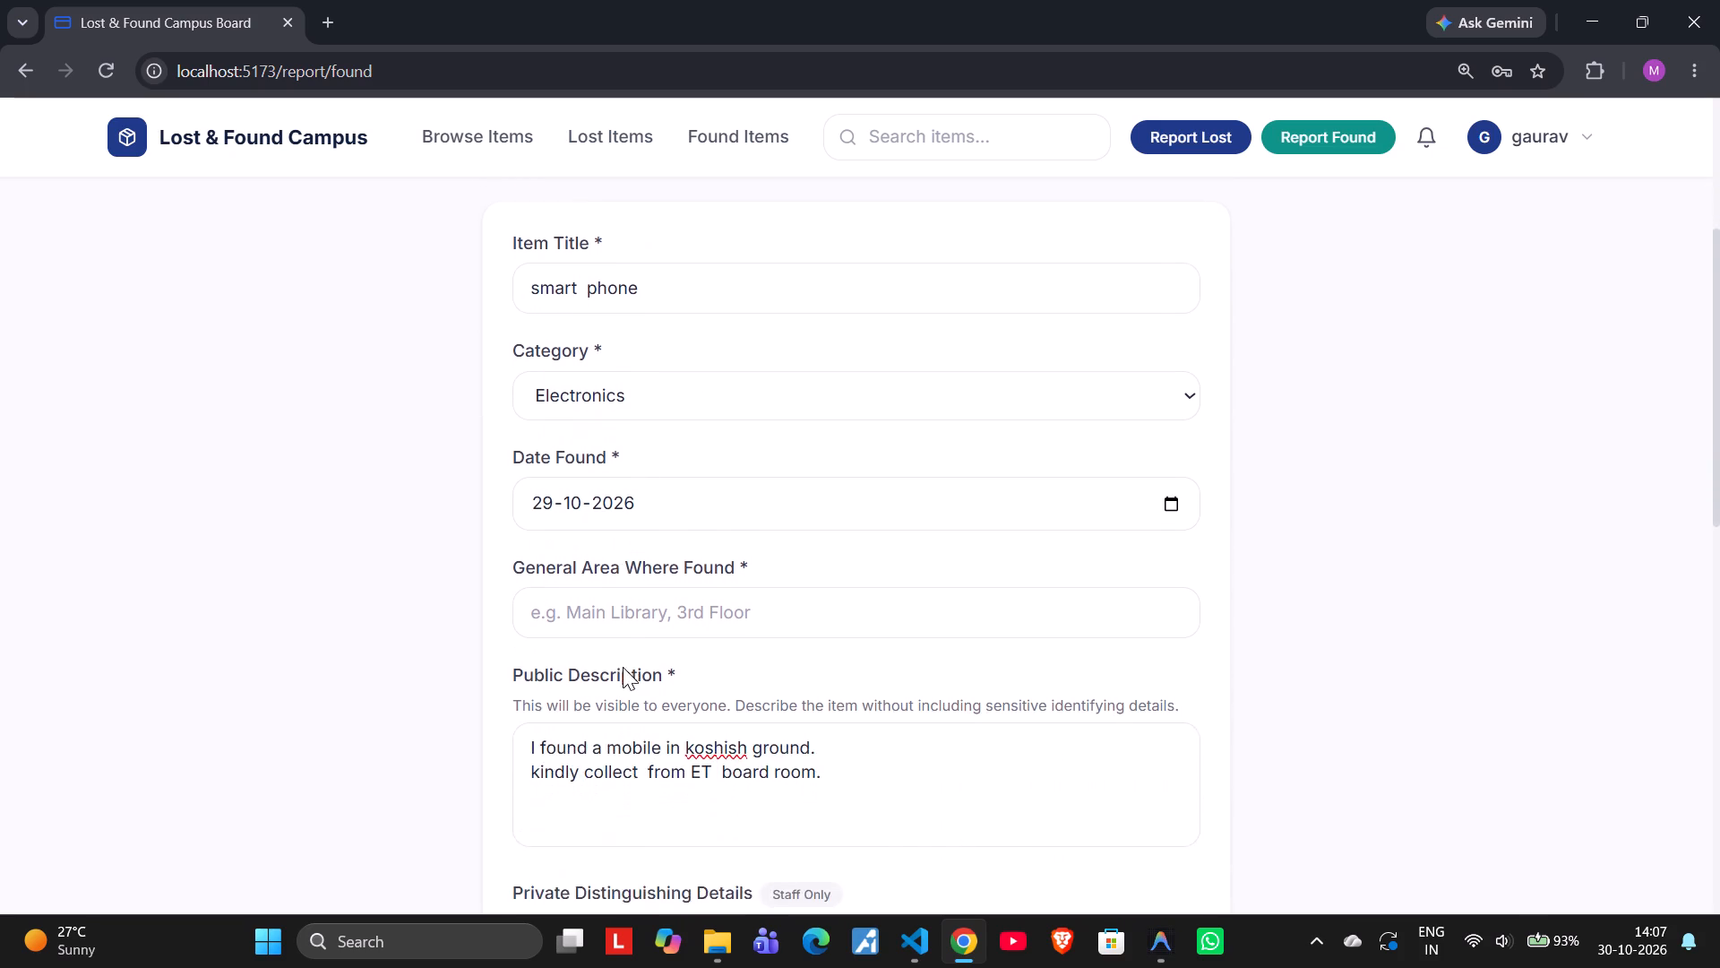
scroll(623, 667, down, 1)
click(640, 543)
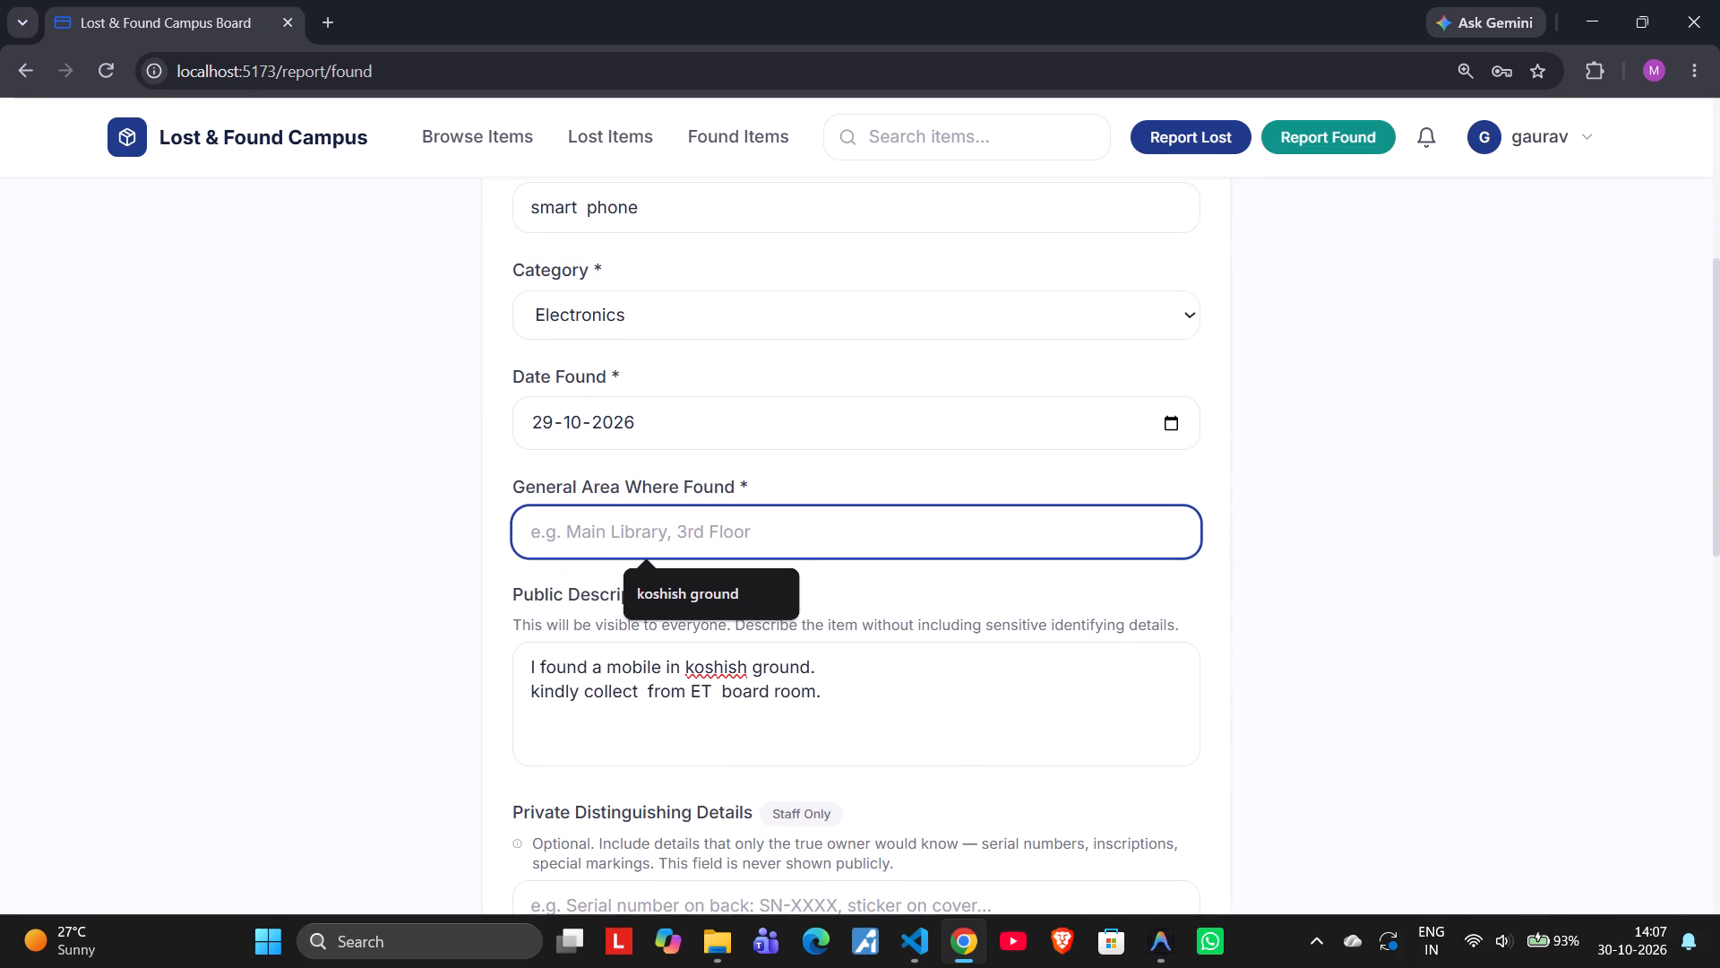
text(ko)
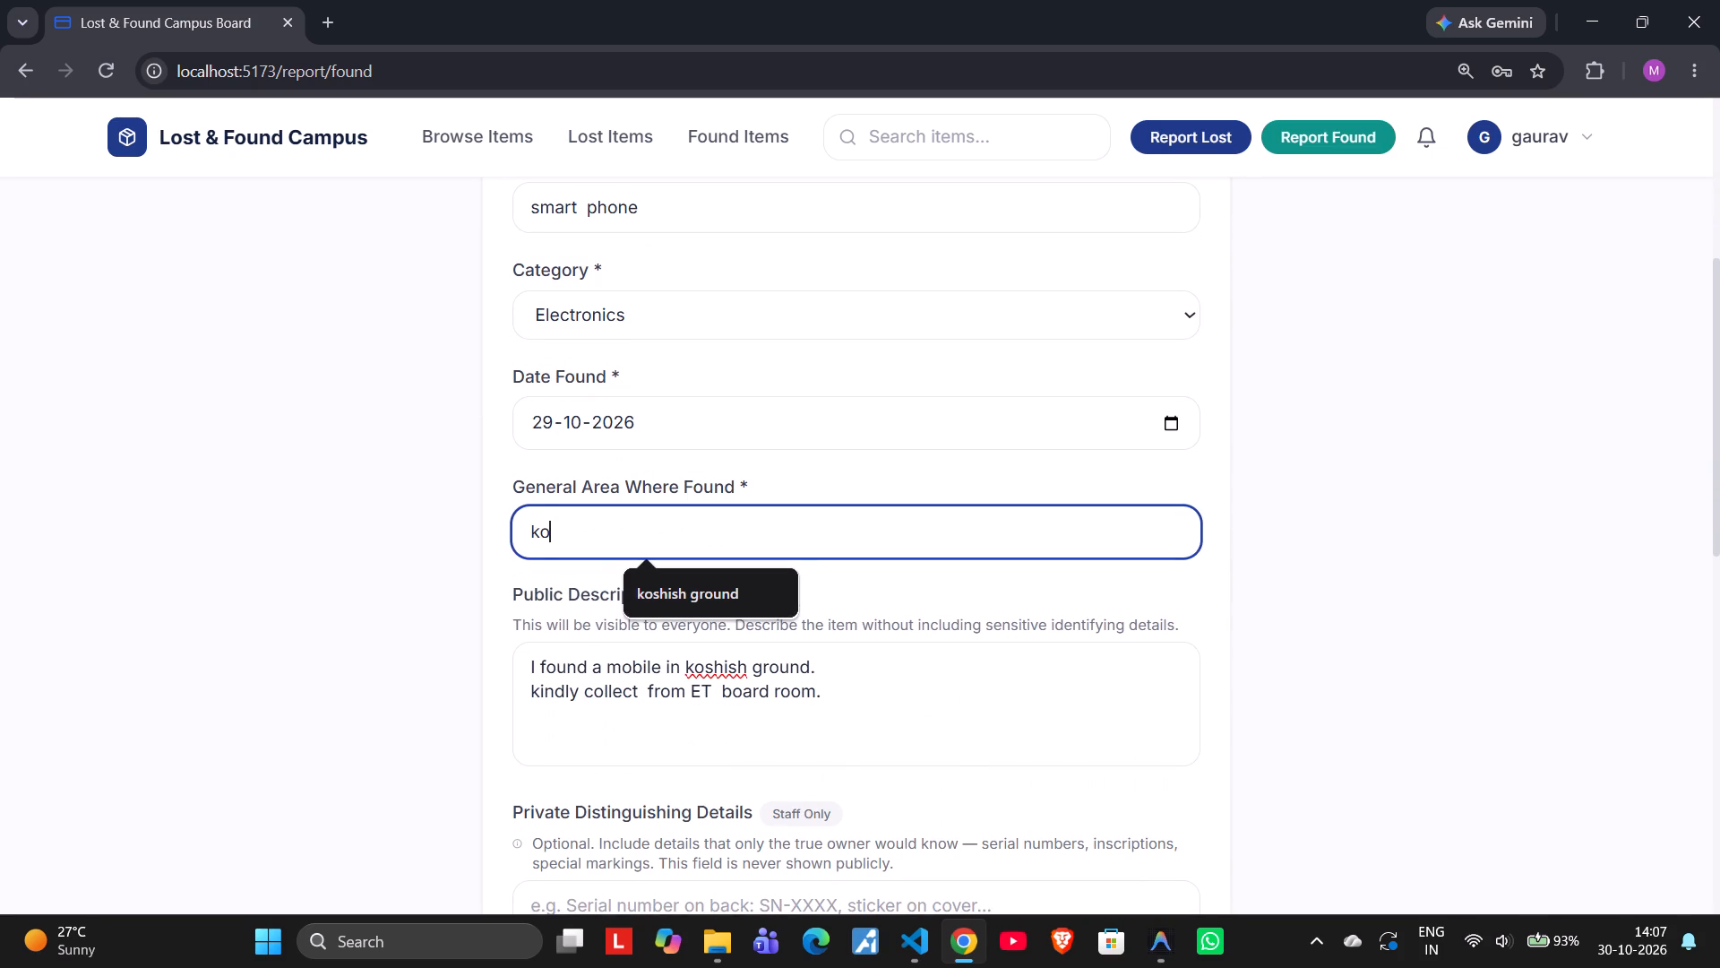
text(si)
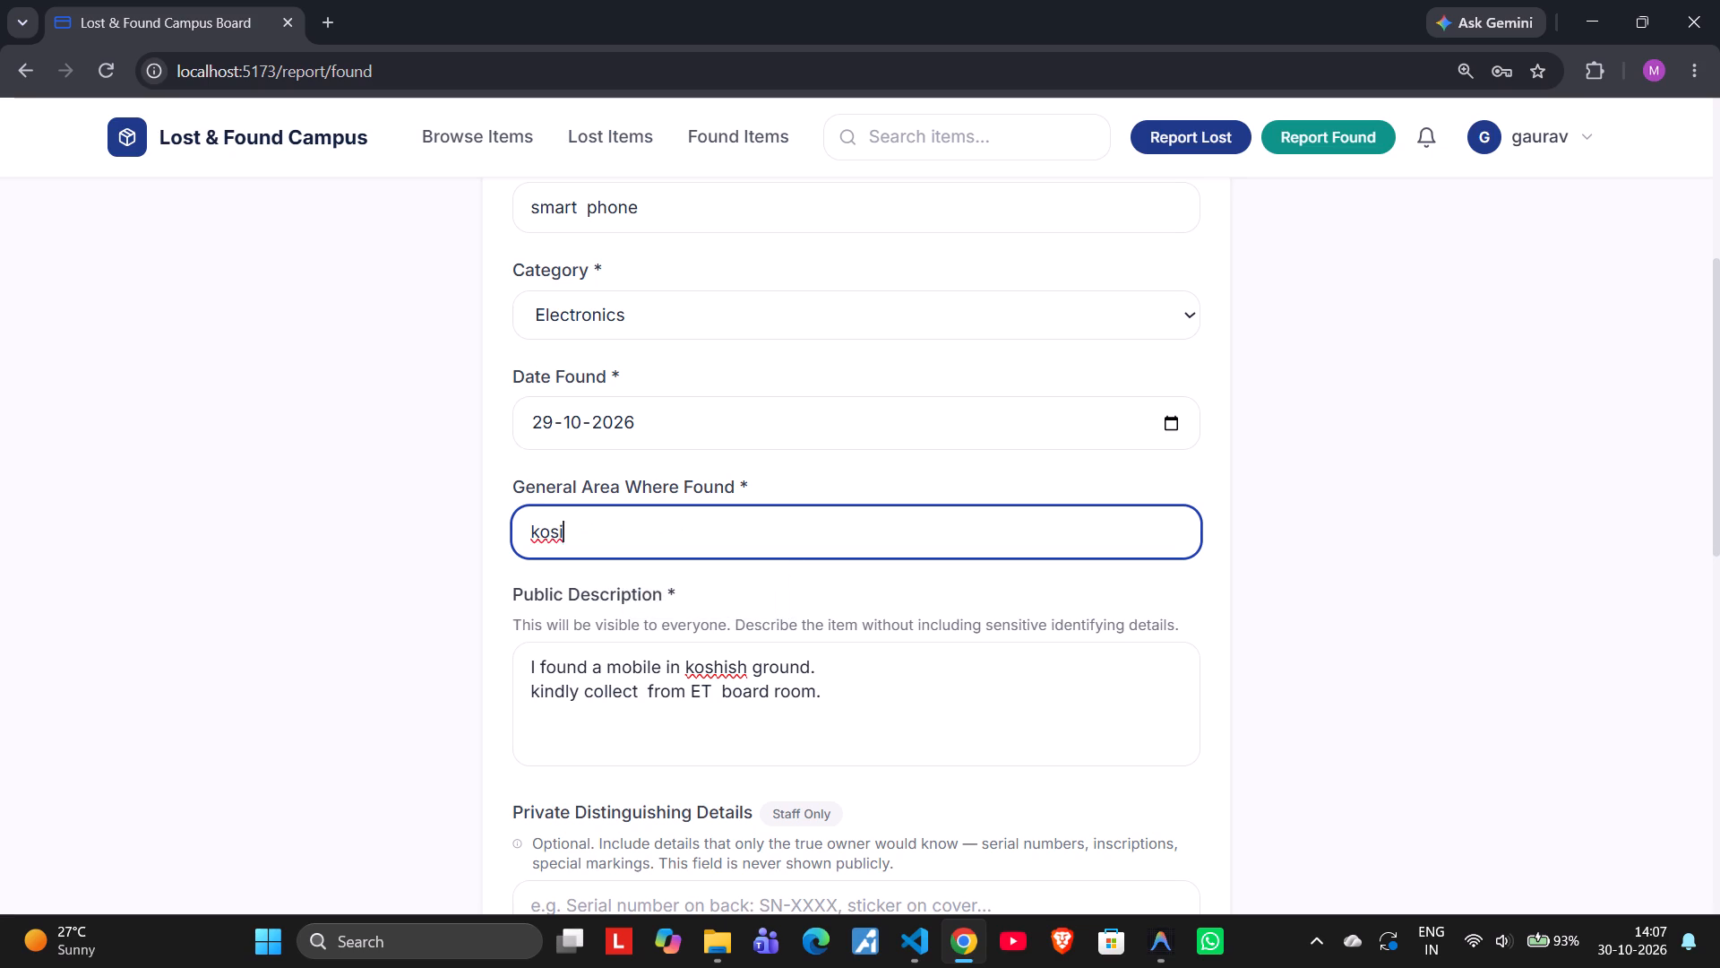
text(sh)
key(space)
key(BackSpace)
key(BackSpace)
key(BackSpace)
key(BackSpace)
key(BackSpace)
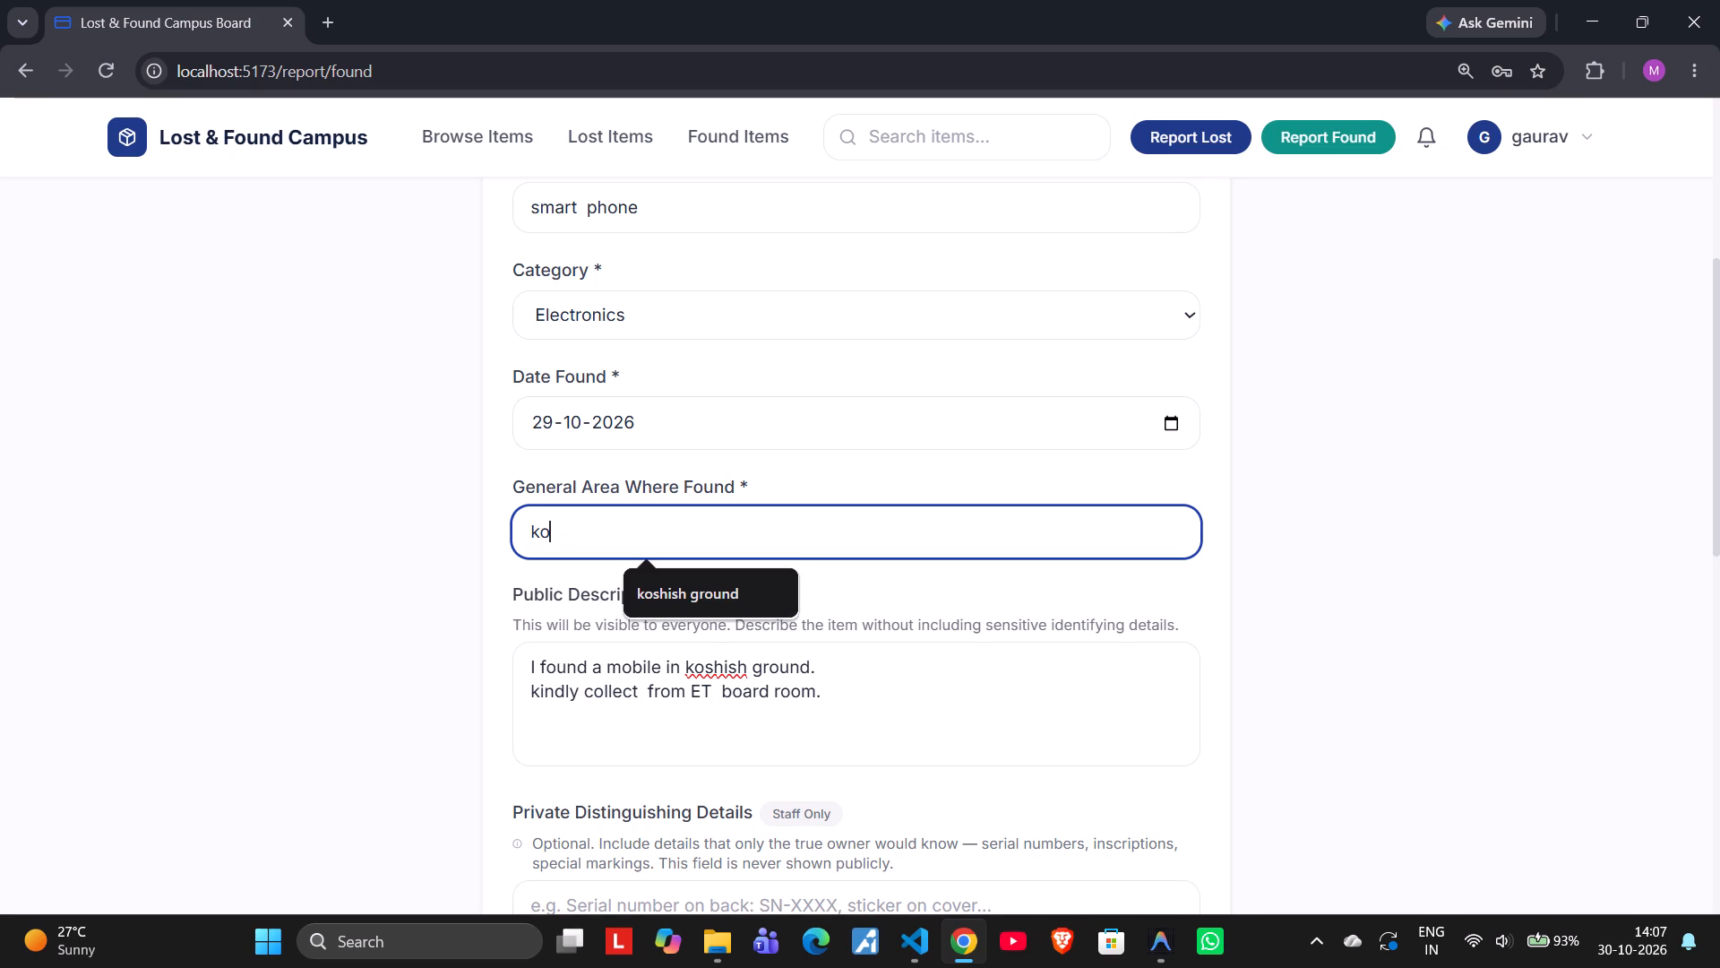
key(s)
text(hisg)
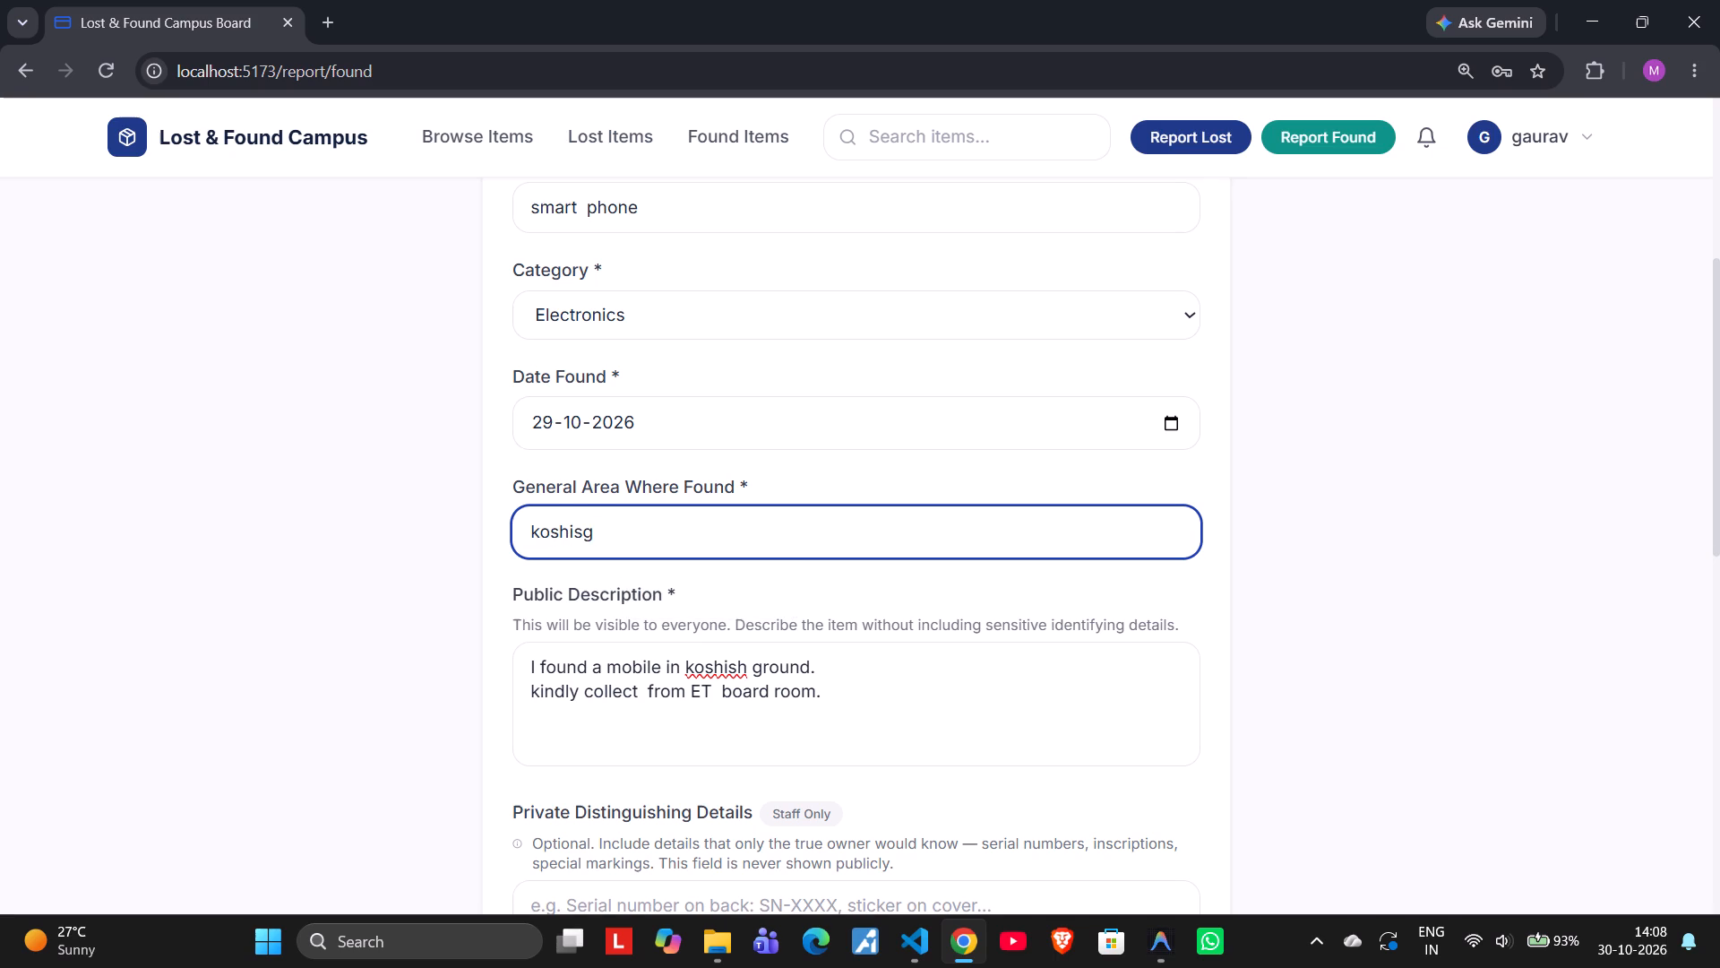
key(BackSpace)
key(h)
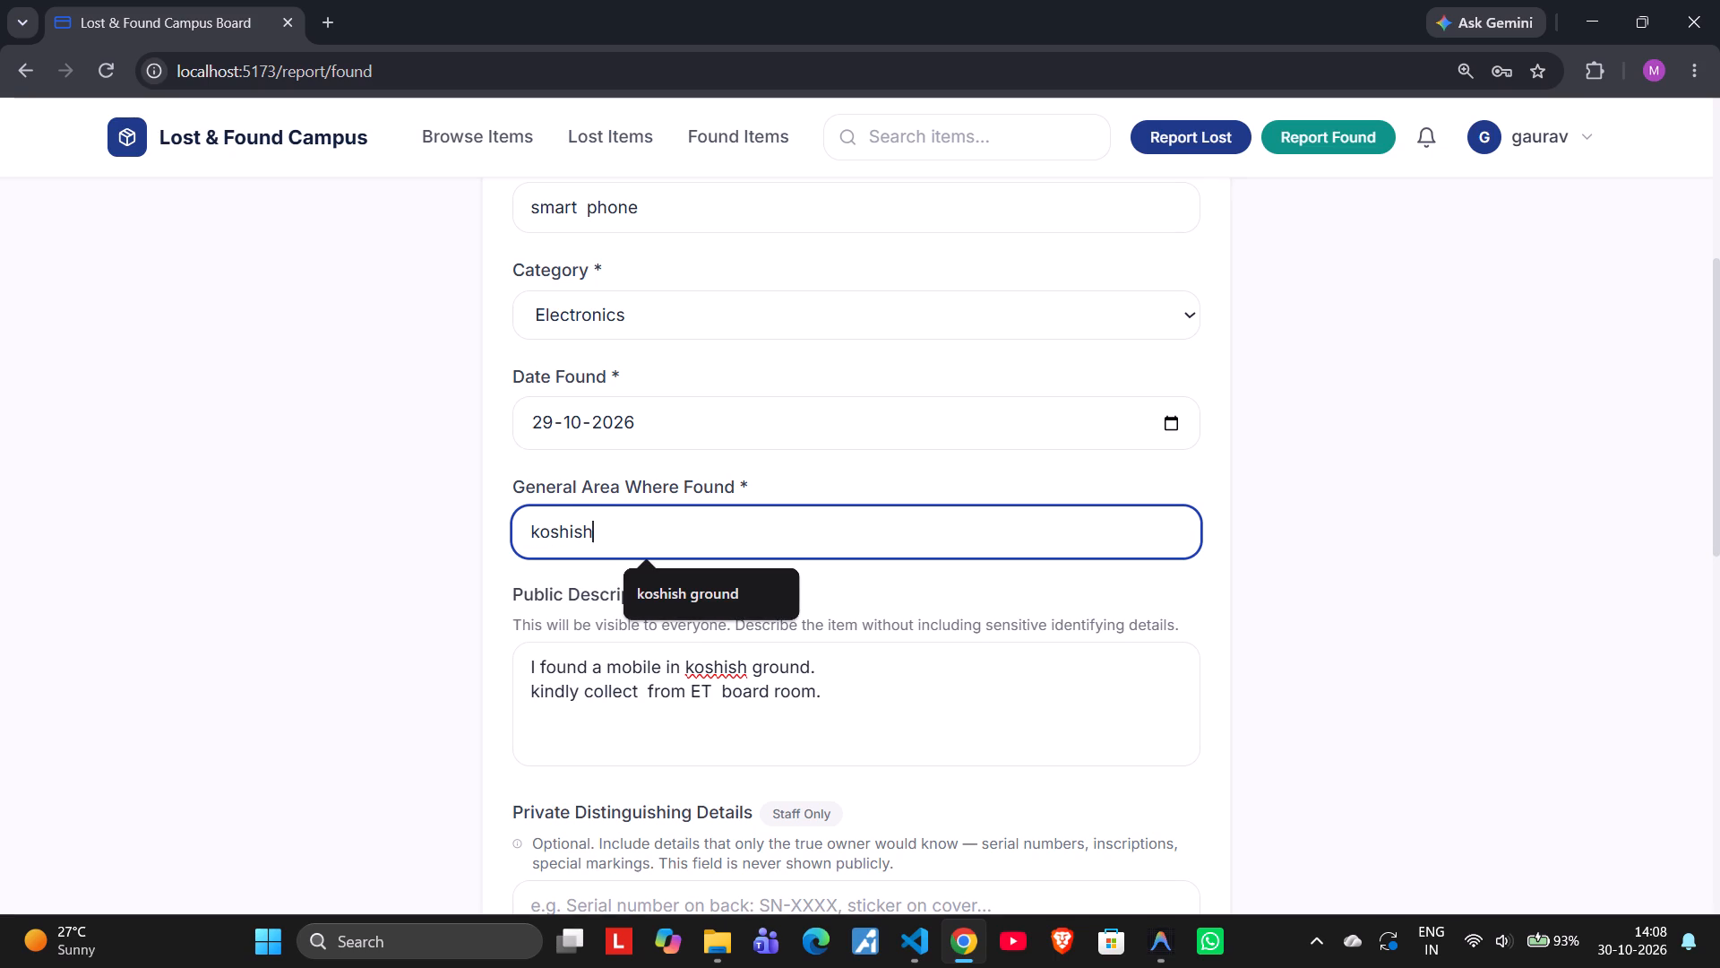
click(713, 588)
click(819, 518)
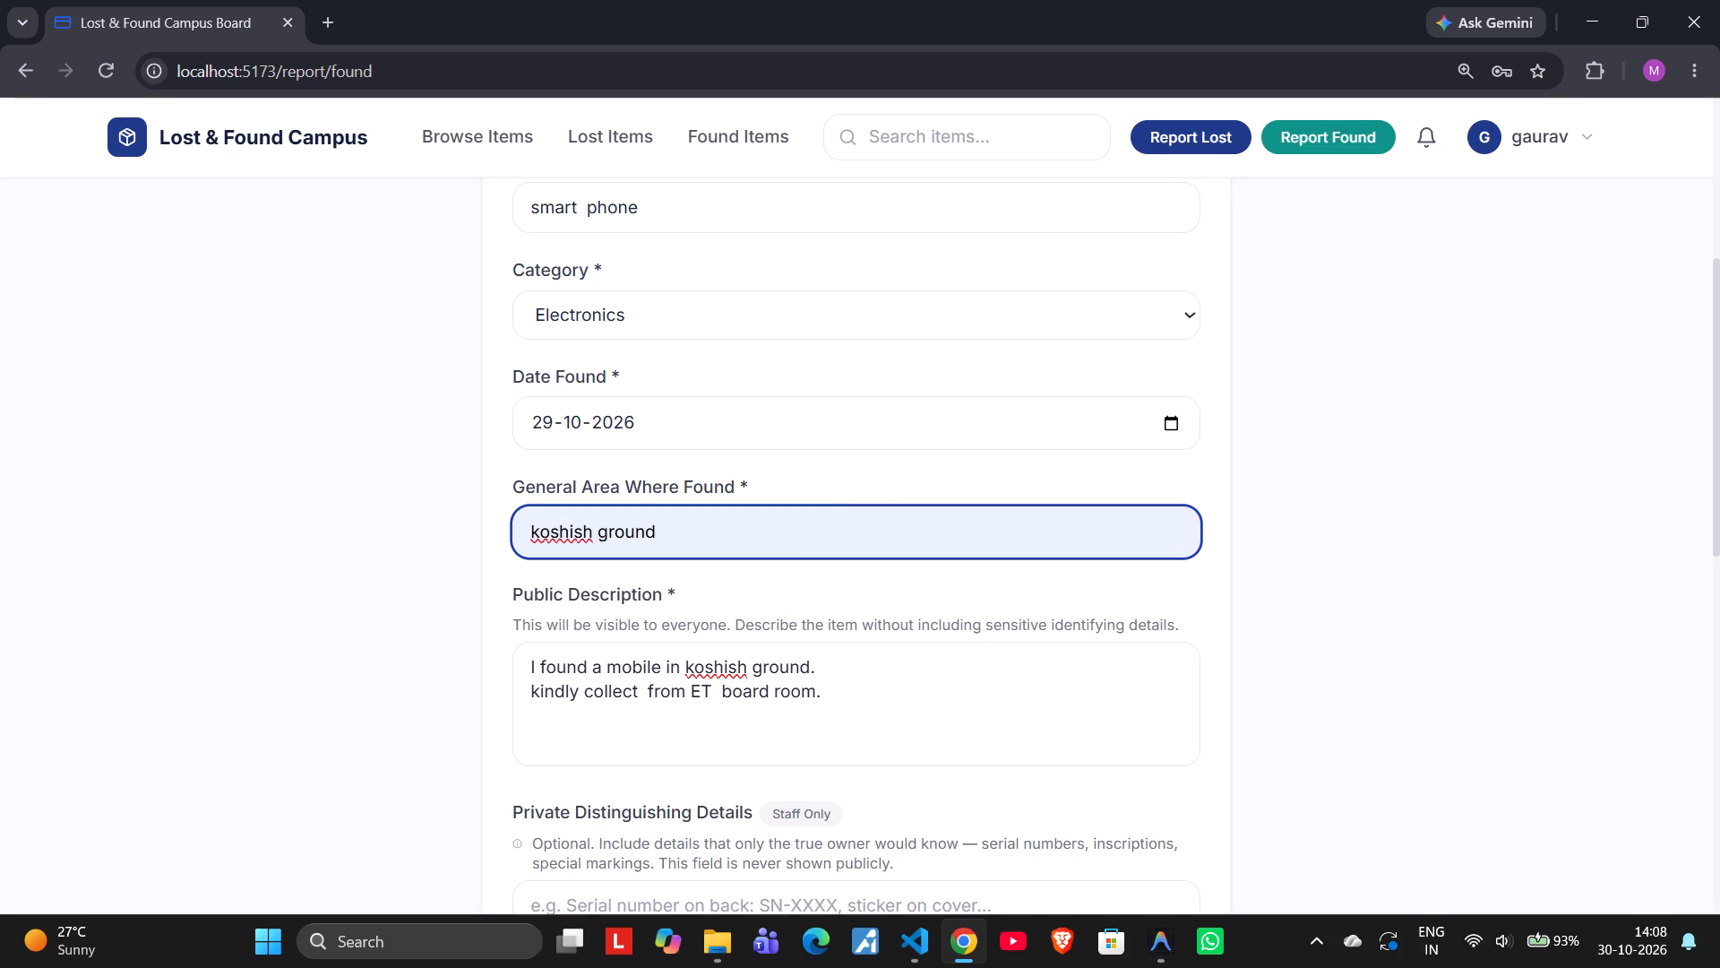
key(space)
Replace the word "mobile" in the public description with "smart phone", keeping the rest of the text.
scroll(933, 549, down, 4)
scroll(933, 549, up, 4)
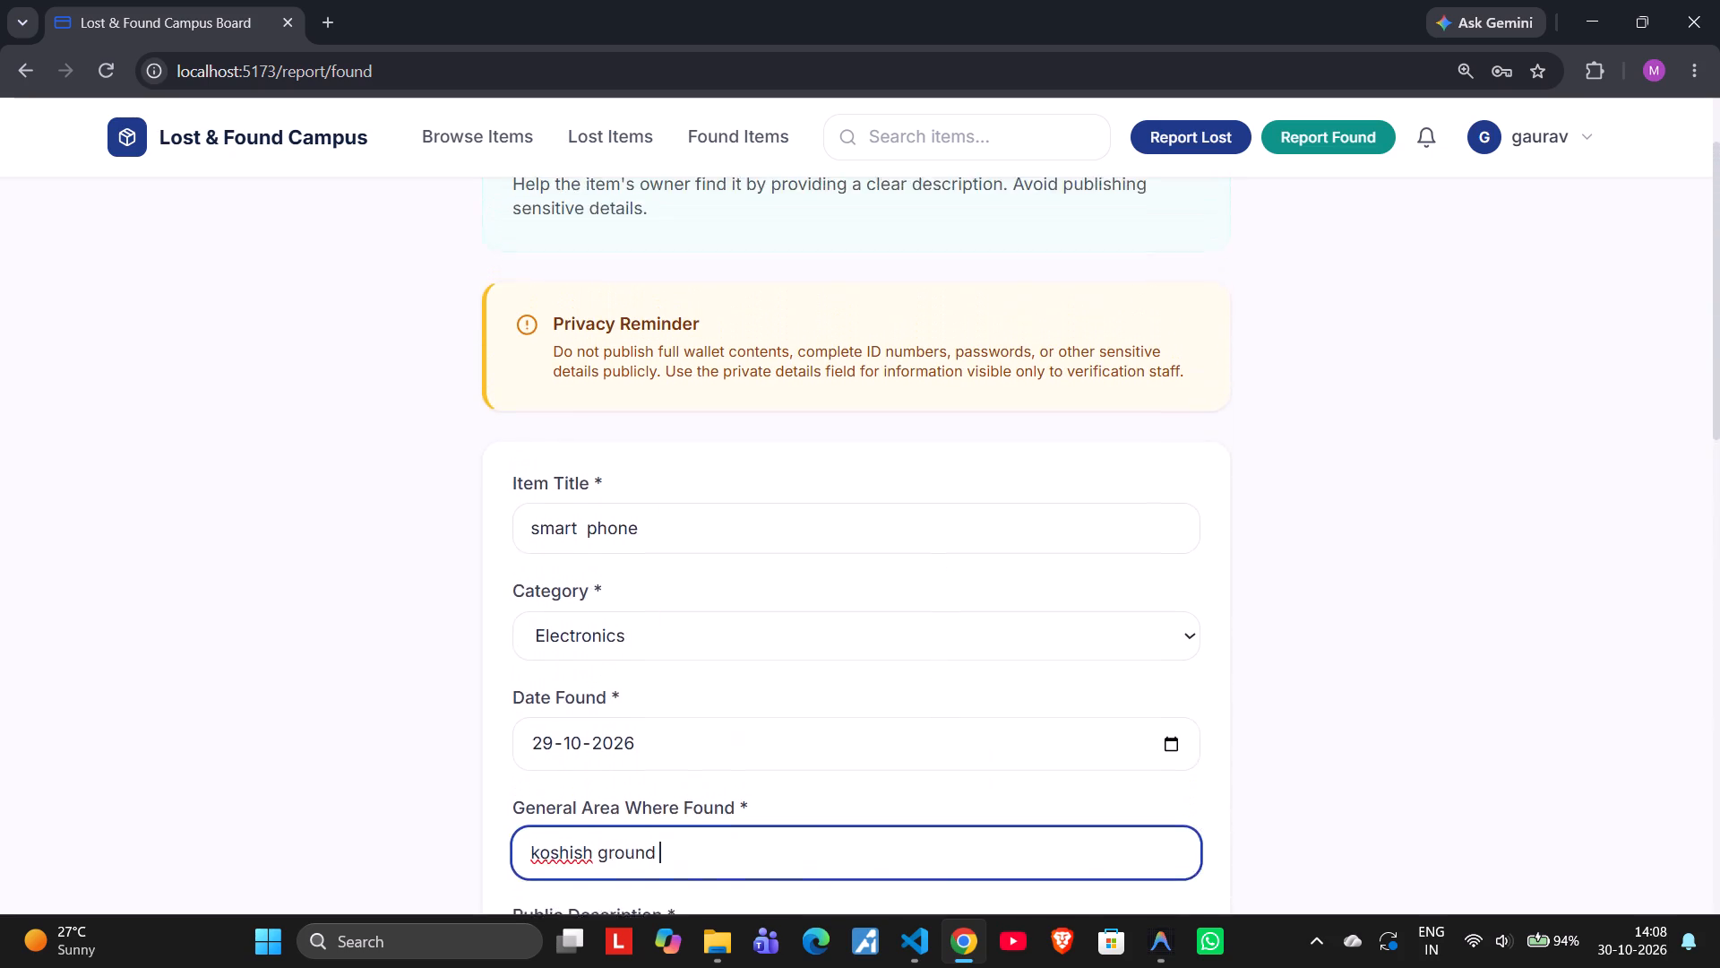
scroll(933, 549, down, 1)
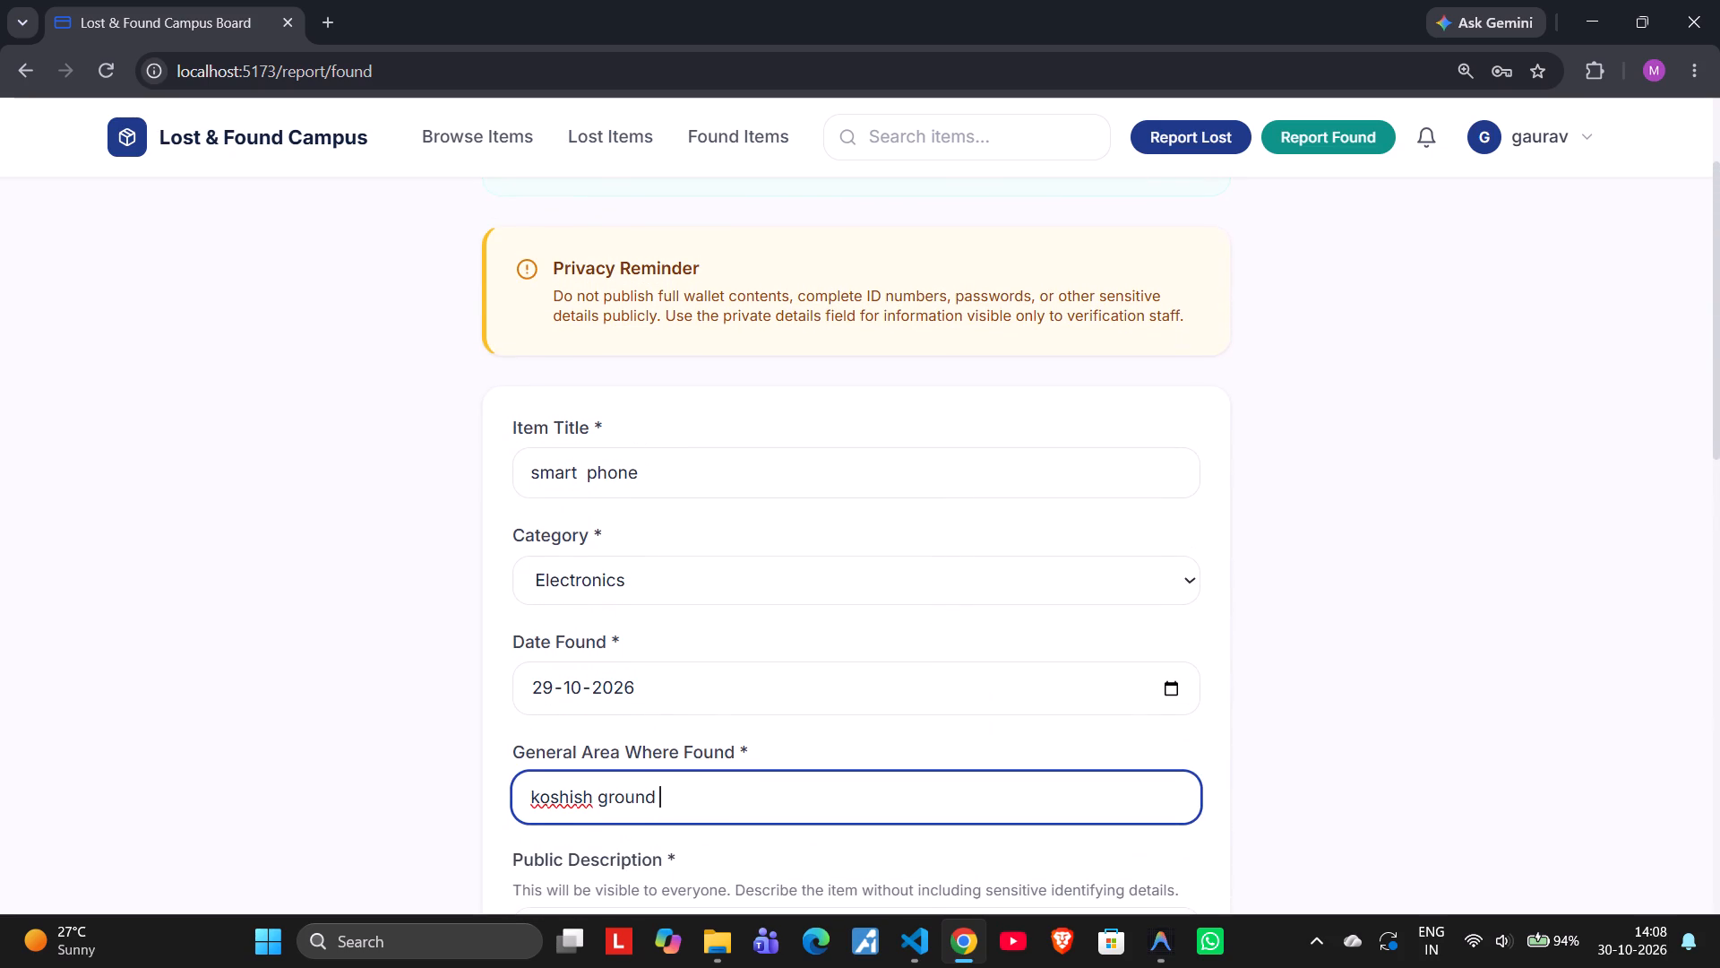
scroll(626, 706, down, 3)
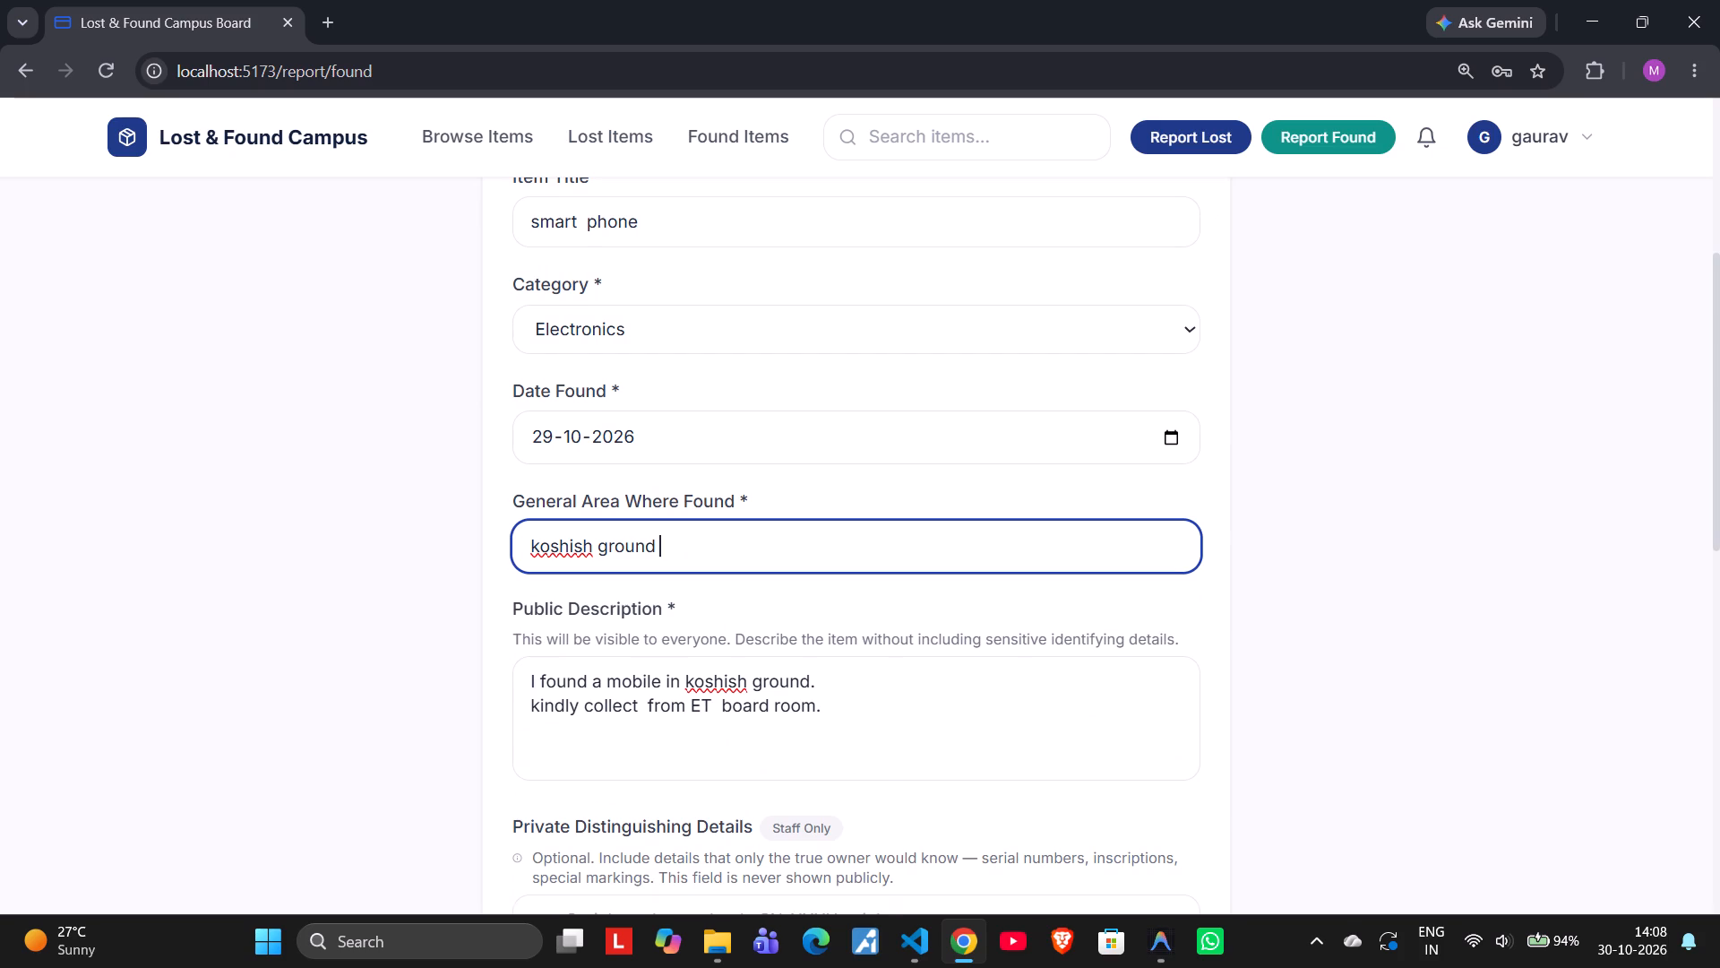
click(659, 684)
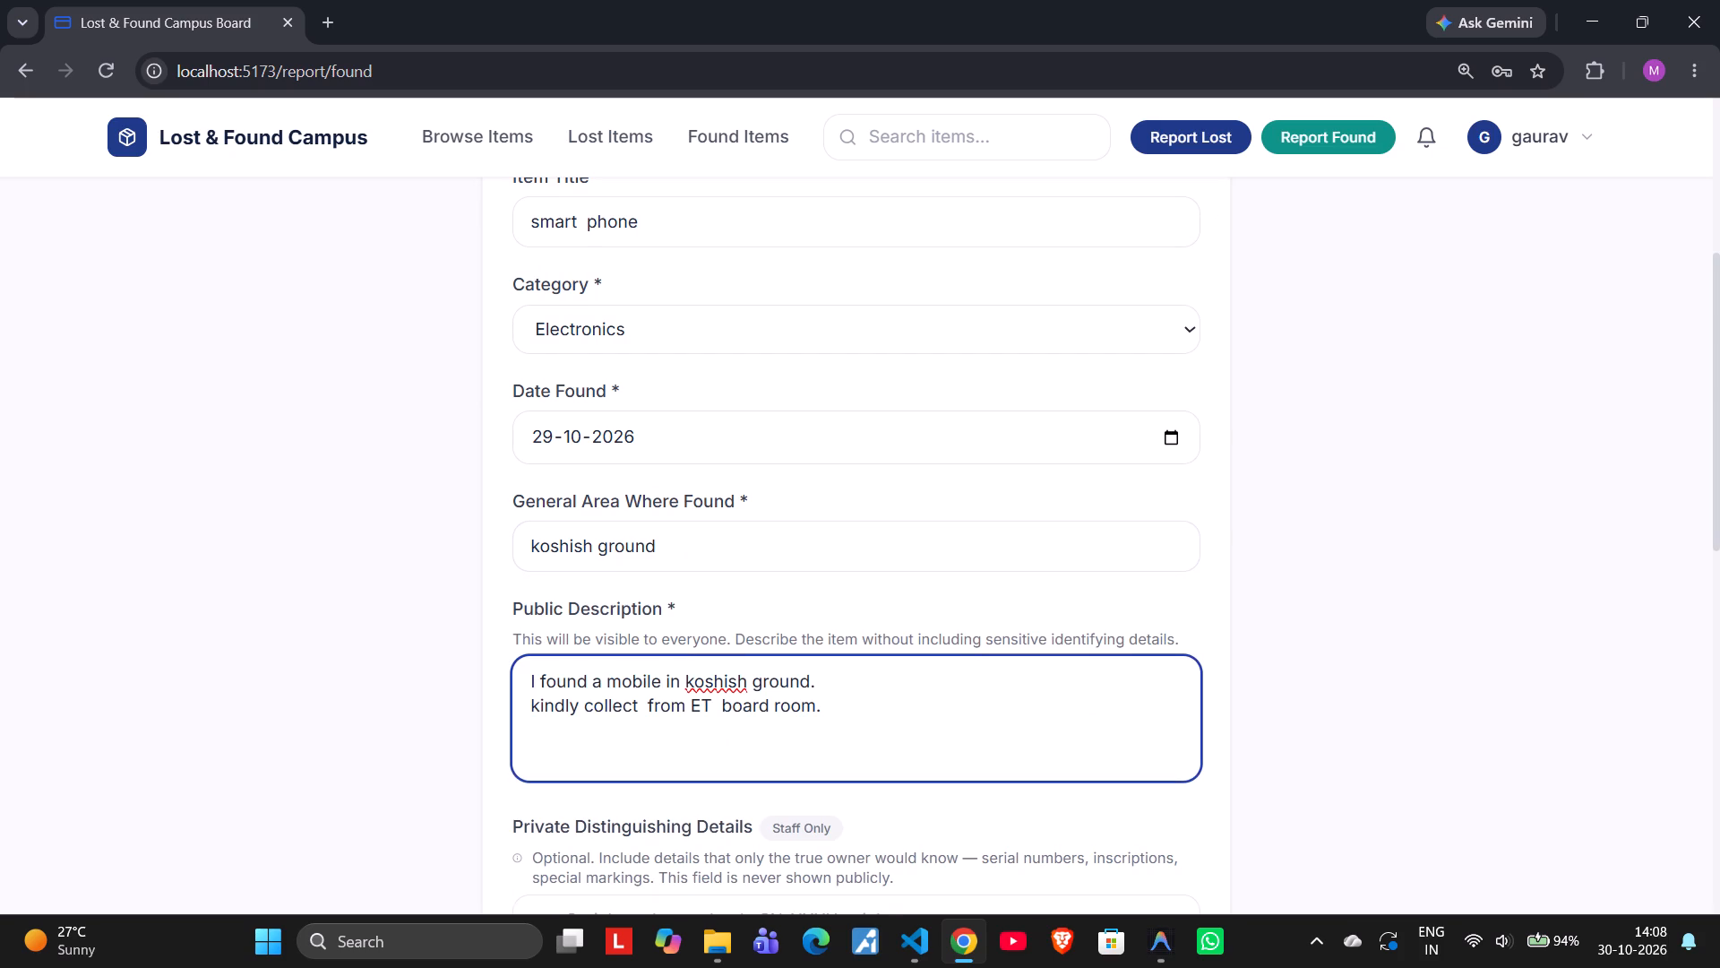
key(BackSpace)
key(BackSpace)
key(BackSpace)
key(BackSpace)
key(BackSpace)
key(BackSpace)
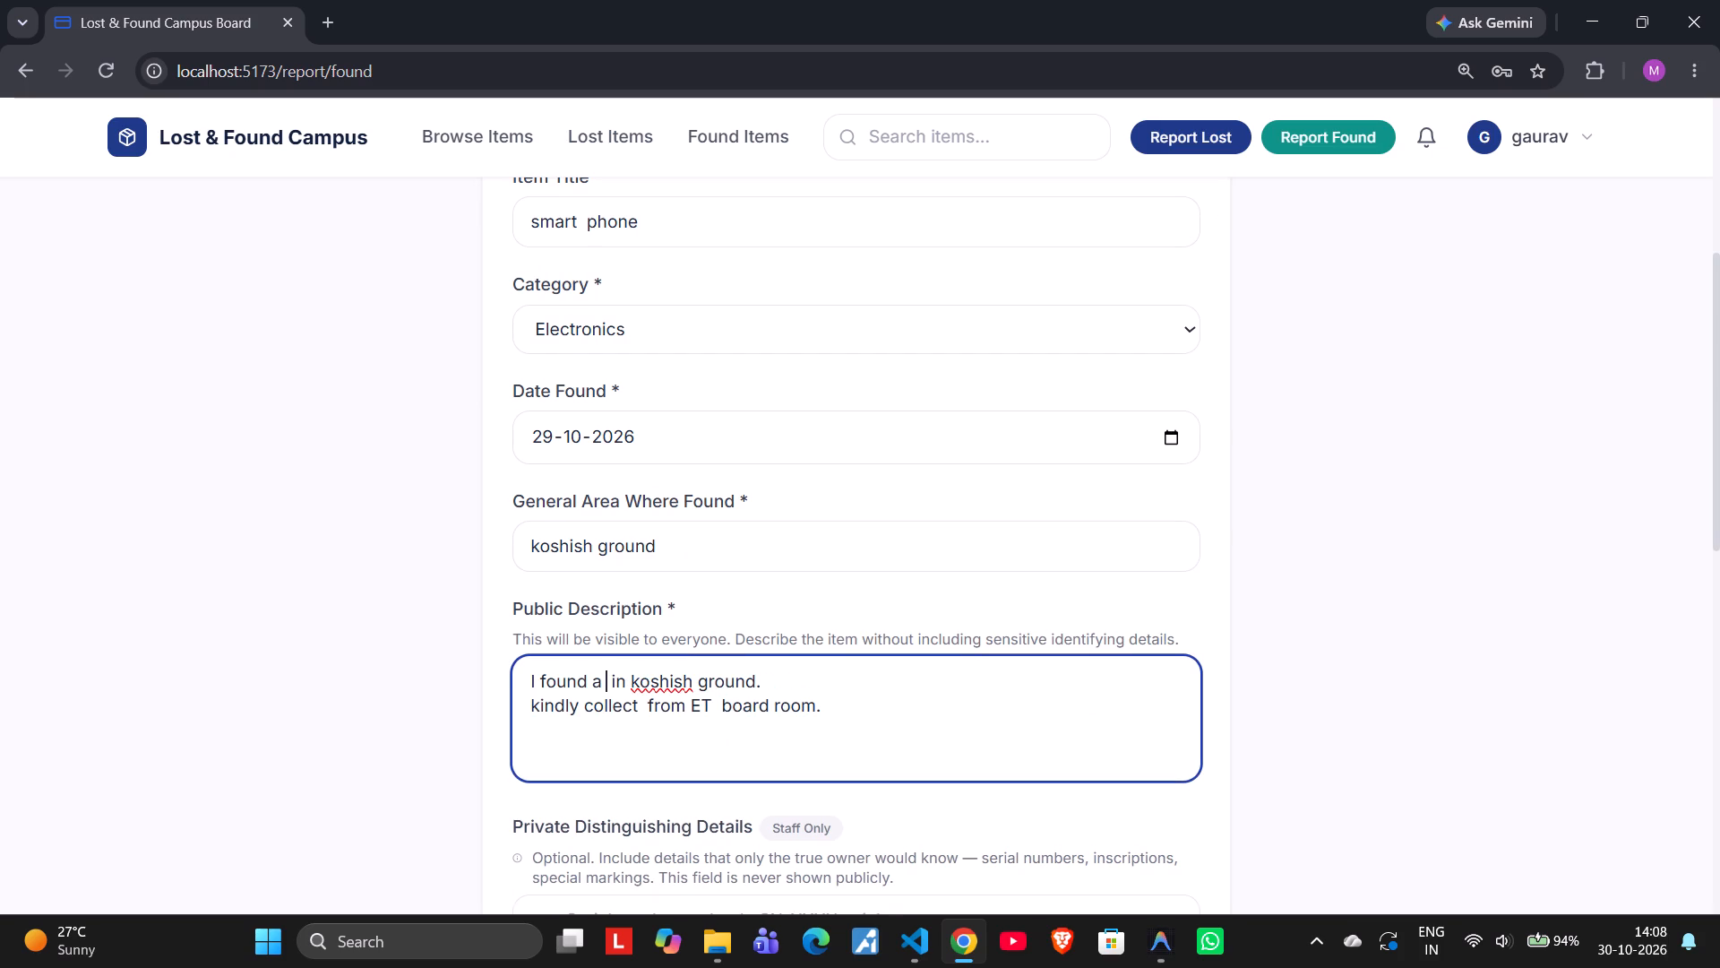
text(smart phone)
key(space)
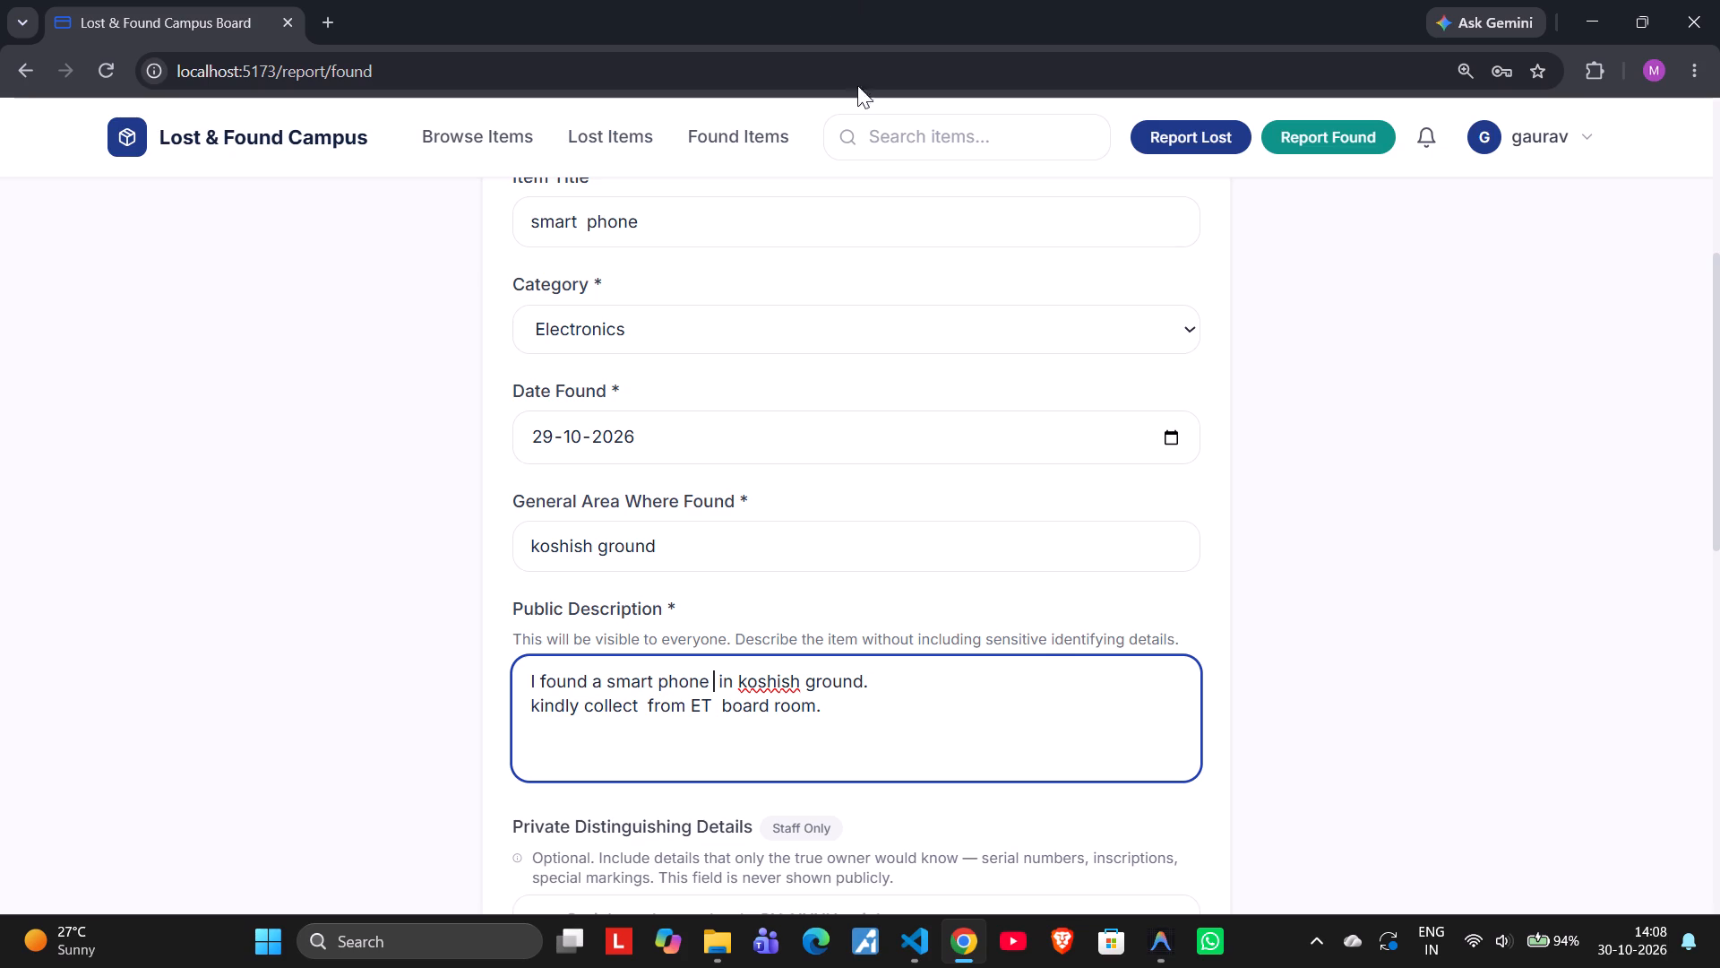
Check the completed found report from top to bottom and submit the found listing.
scroll(925, 671, down, 5)
scroll(925, 671, up, 2)
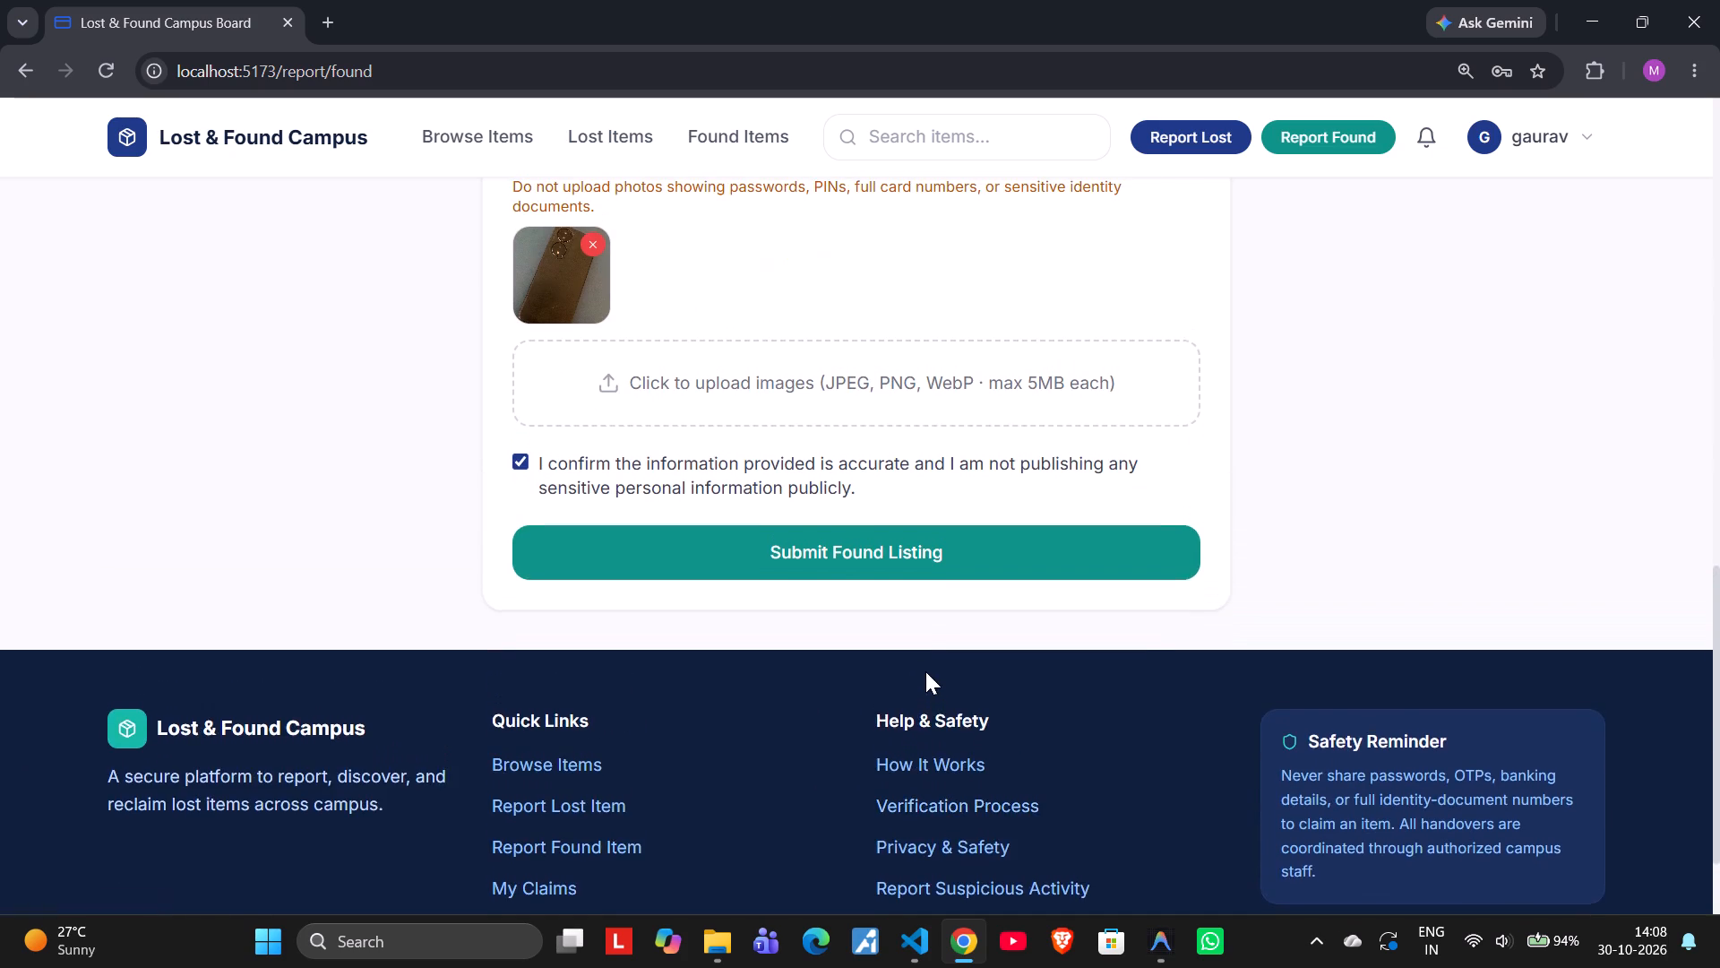
scroll(925, 671, up, 5)
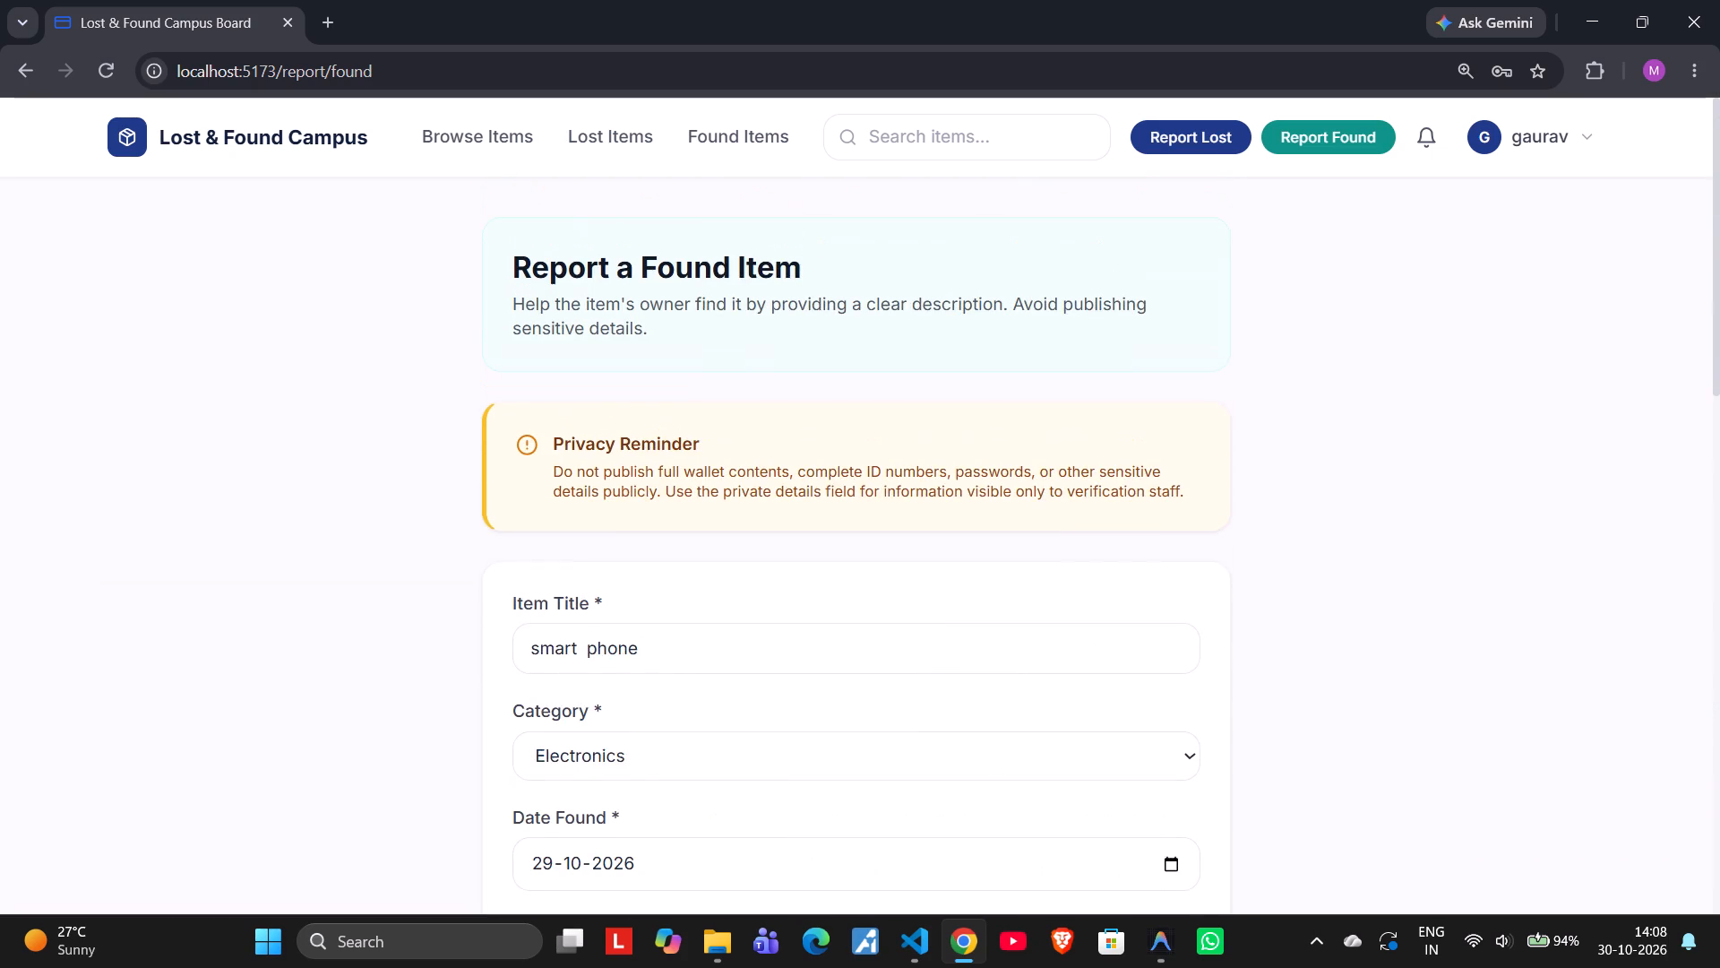
scroll(925, 671, down, 6)
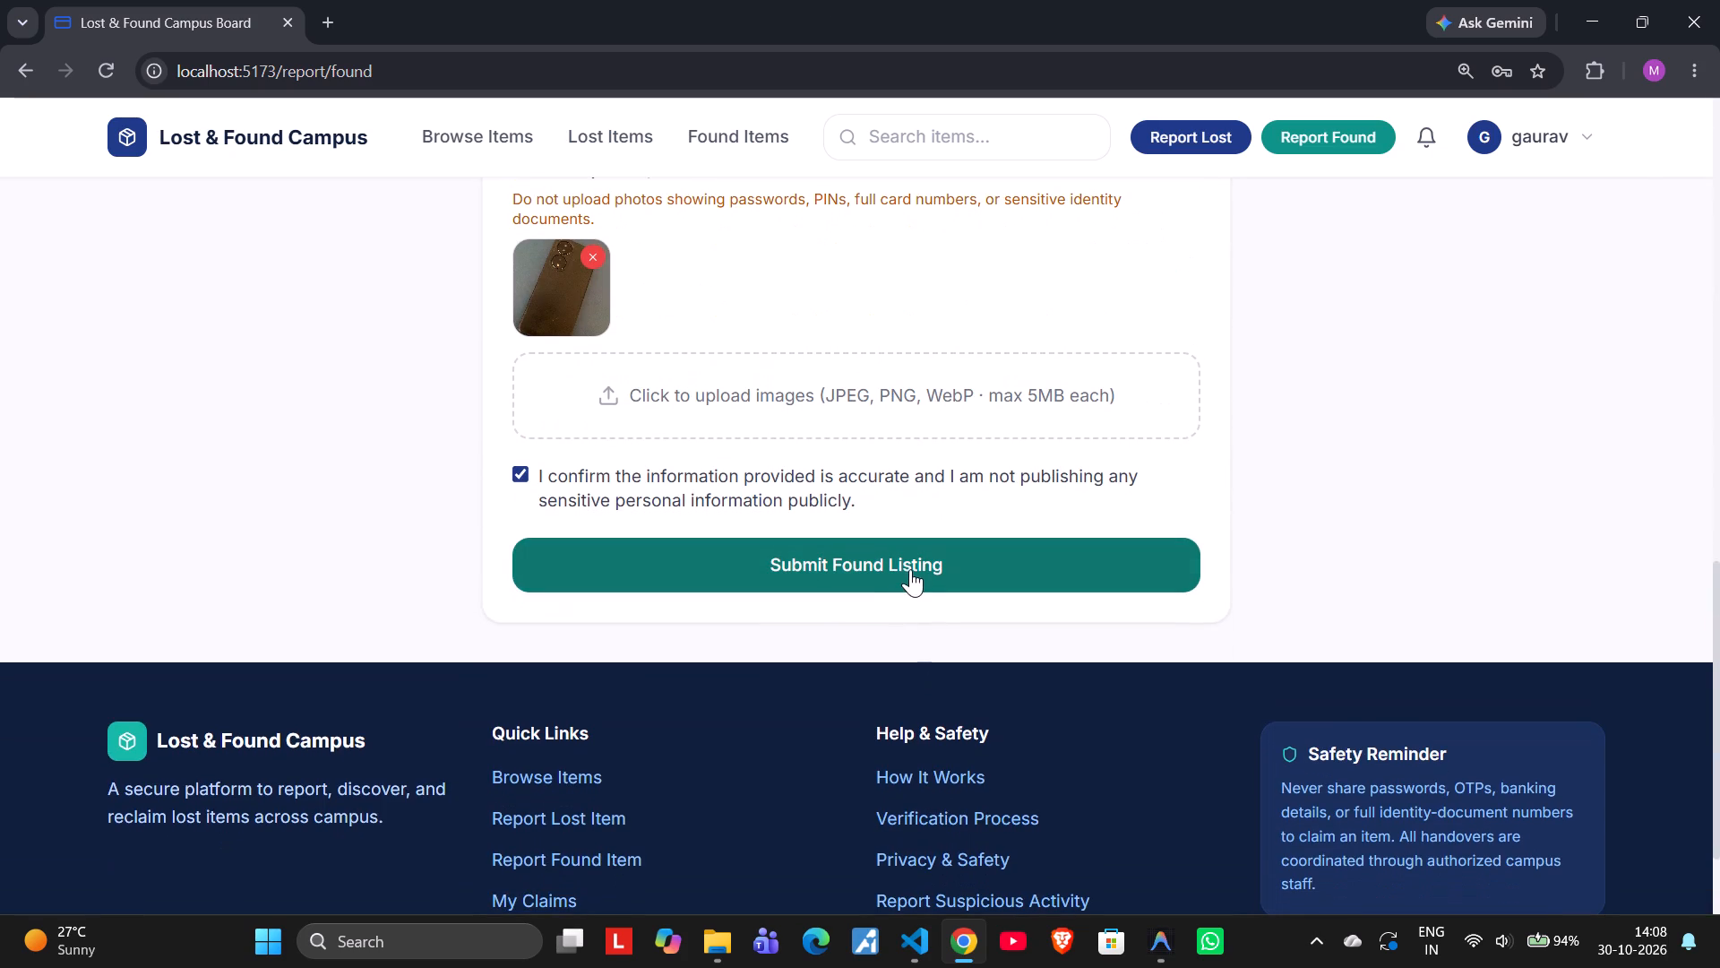
click(910, 569)
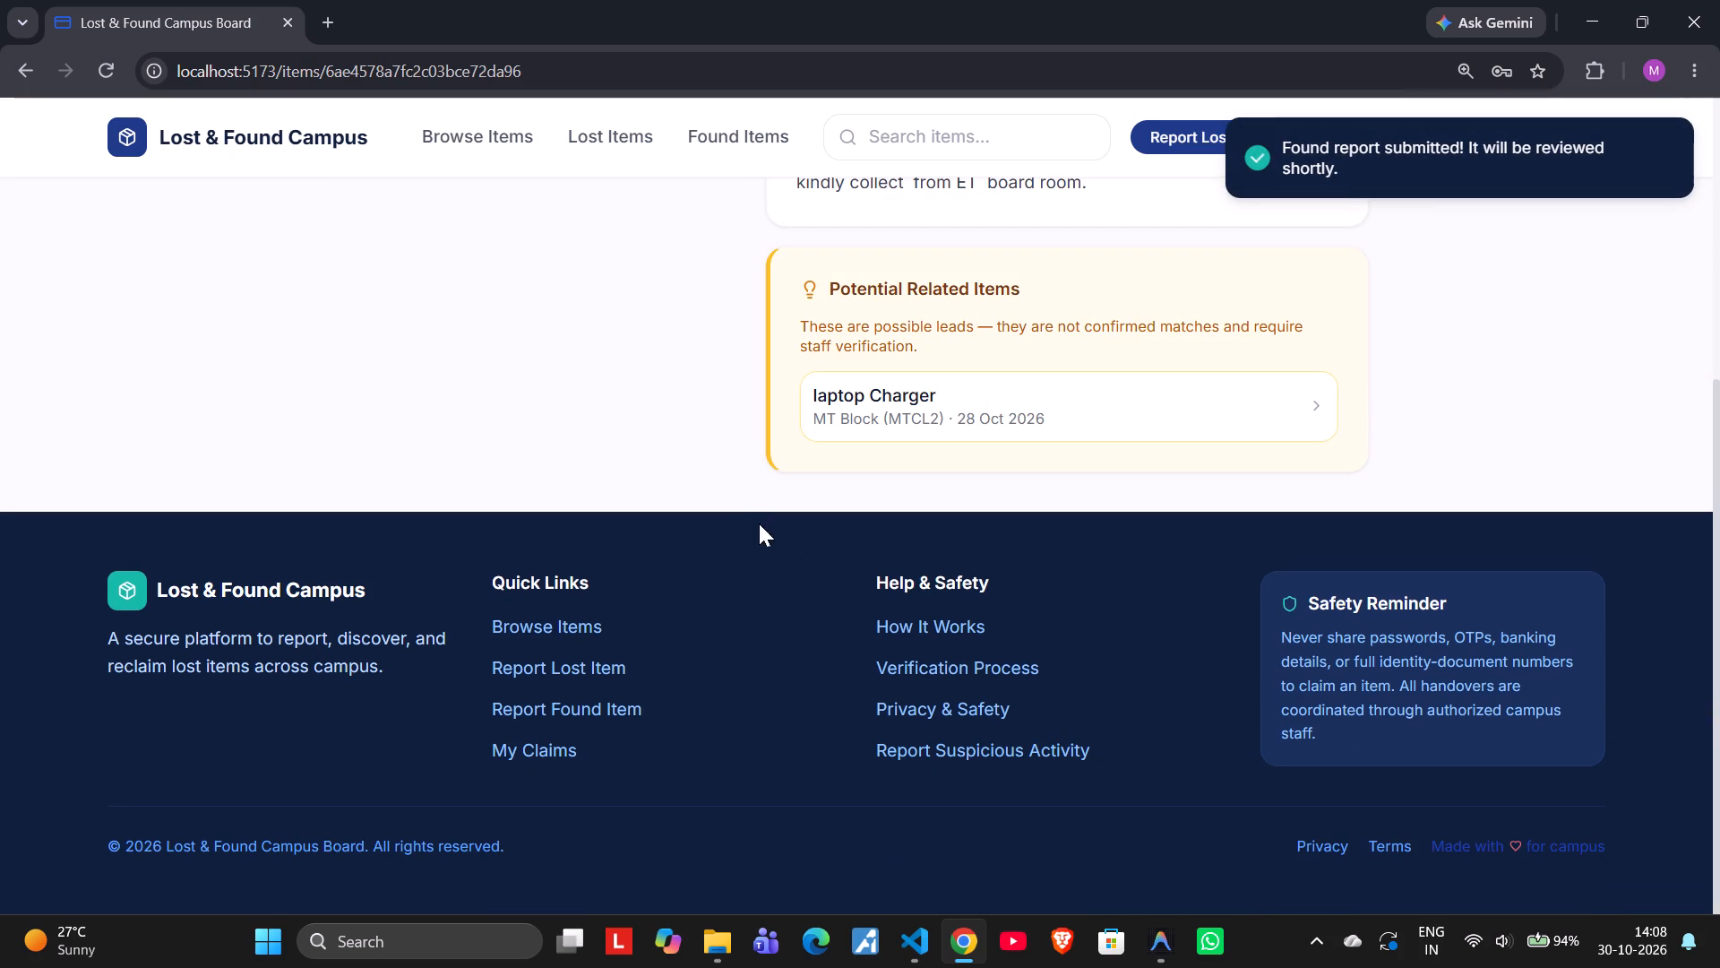
Look over the submitted smart phone listing's page, including its details and potential related items.
click(621, 390)
scroll(1035, 382, down, 2)
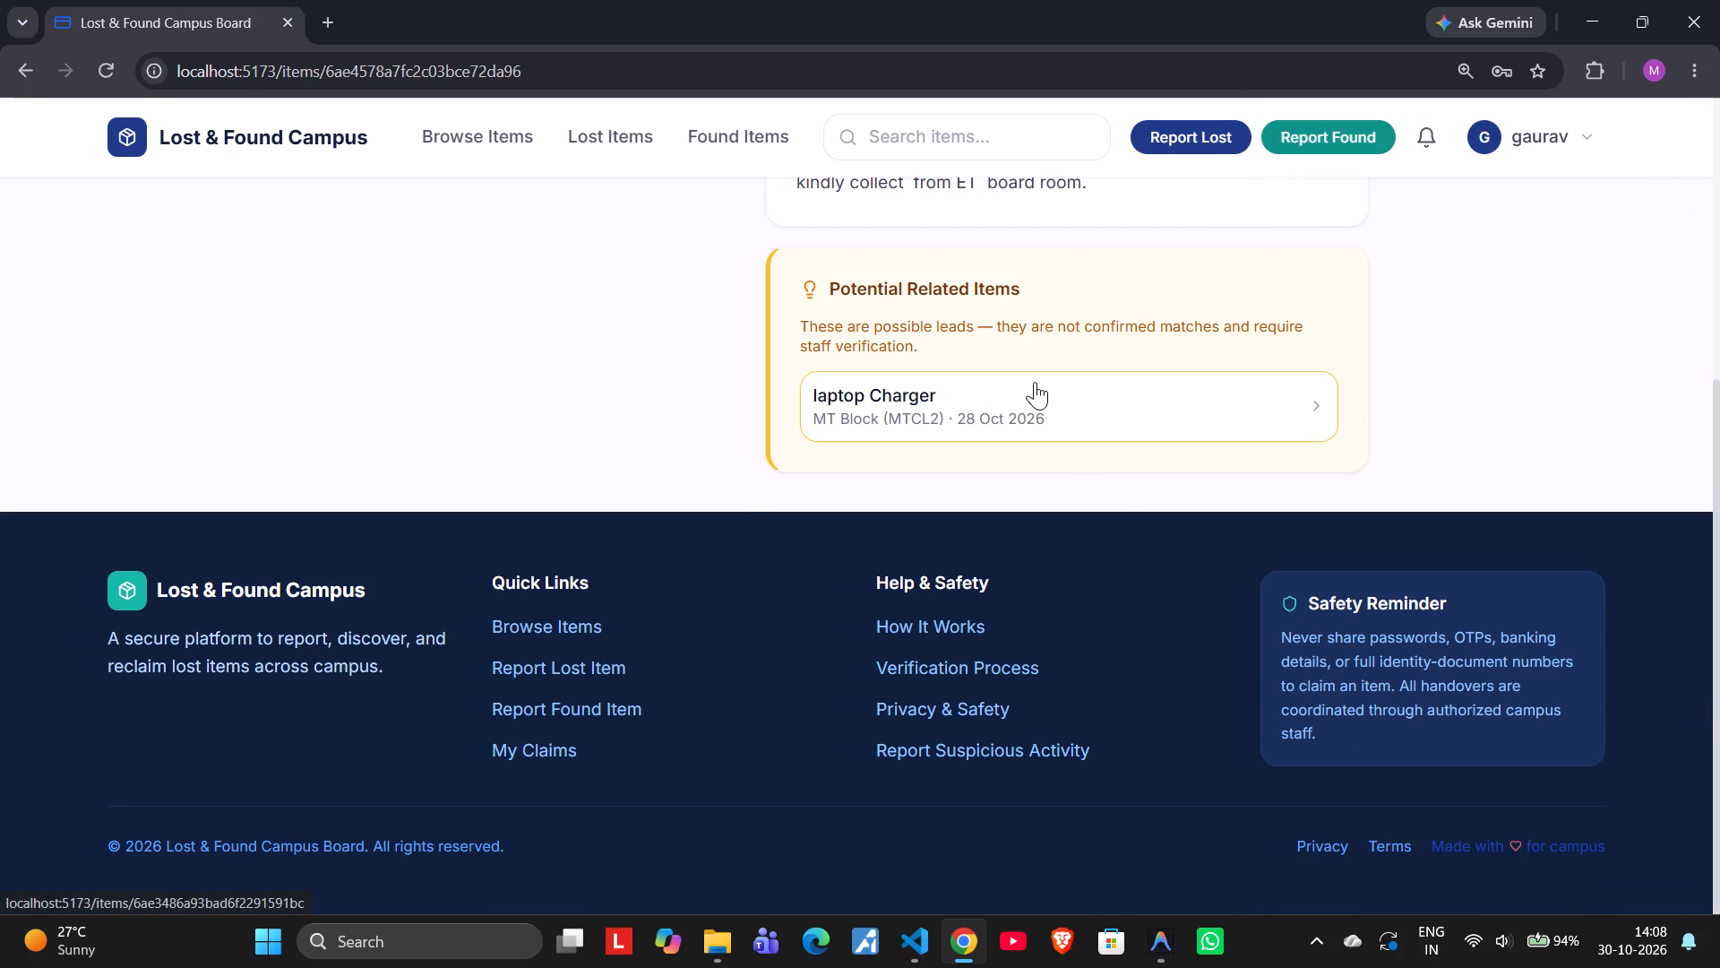
scroll(1035, 382, up, 4)
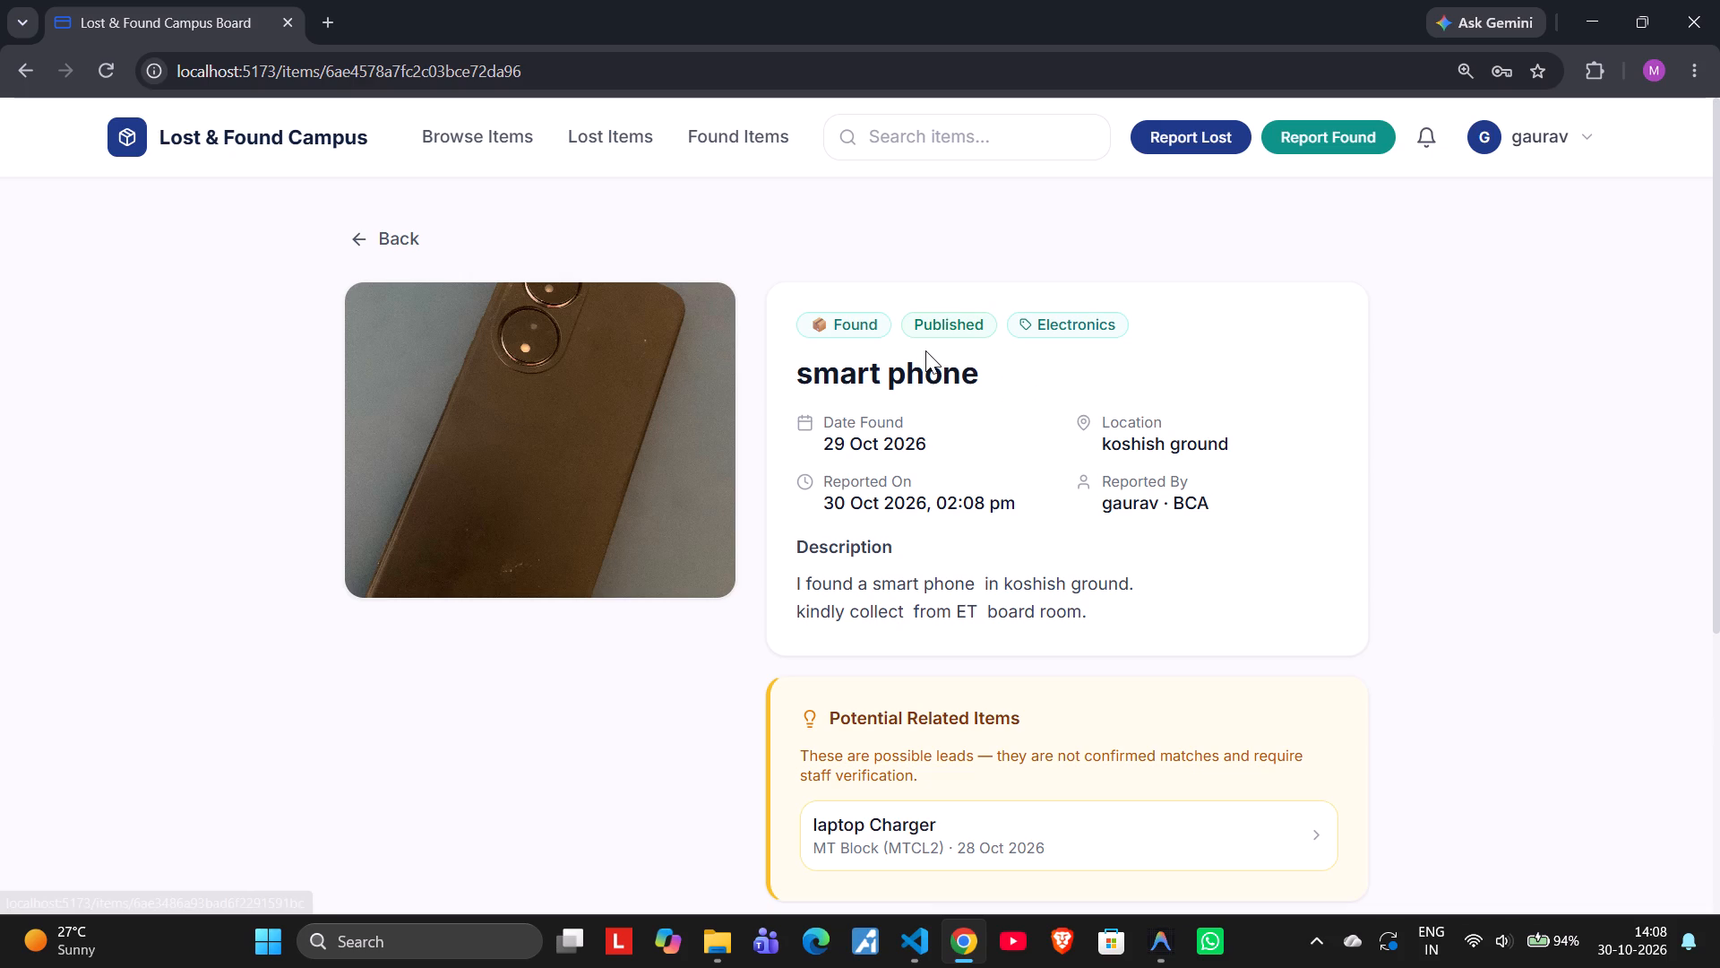
Browse all posted items and look through the cards for the new smart phone listing.
click(503, 136)
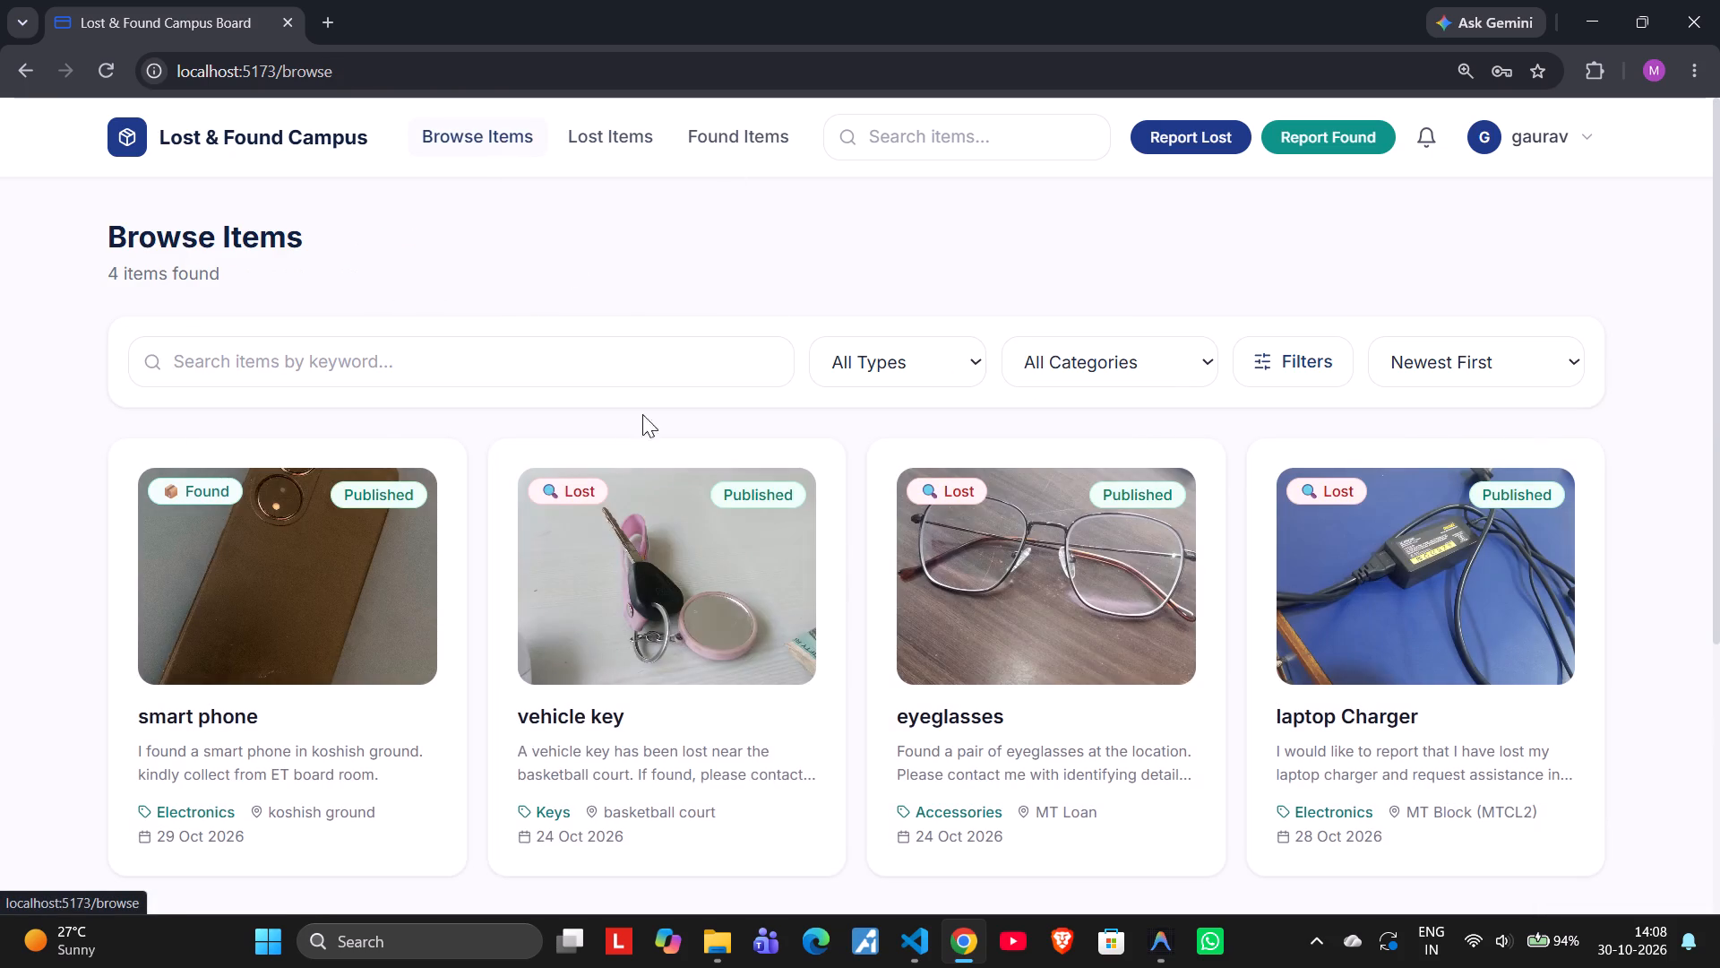
scroll(729, 590, down, 4)
scroll(729, 590, up, 2)
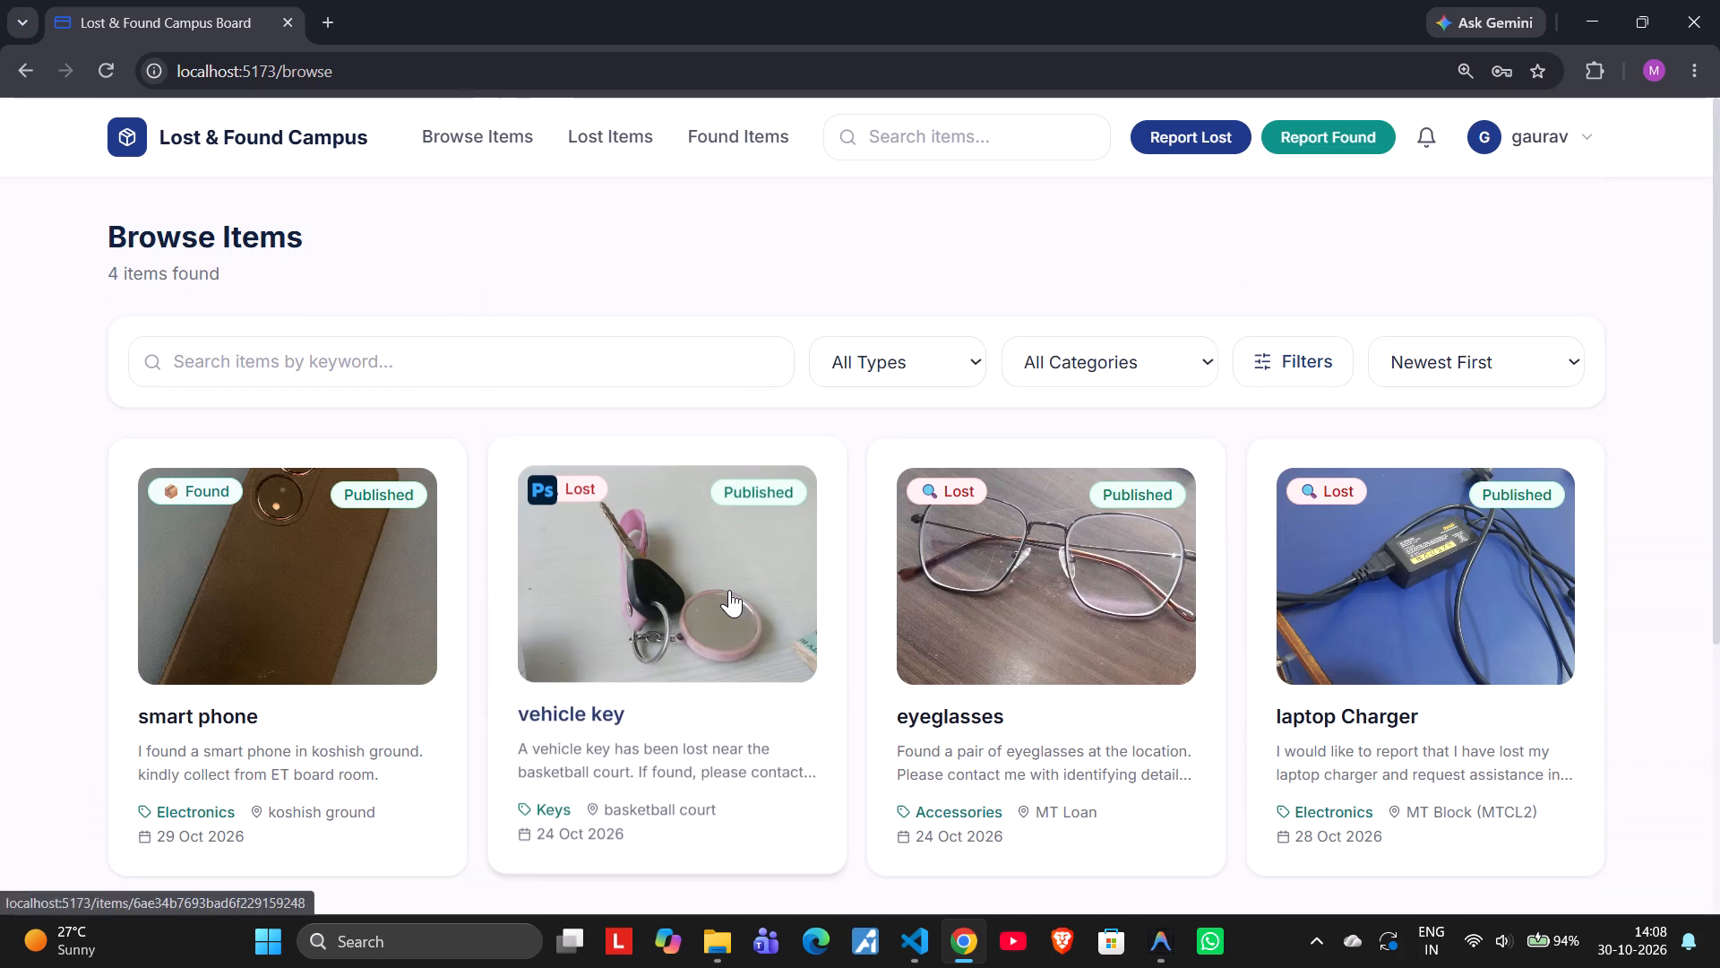
scroll(729, 590, up, 1)
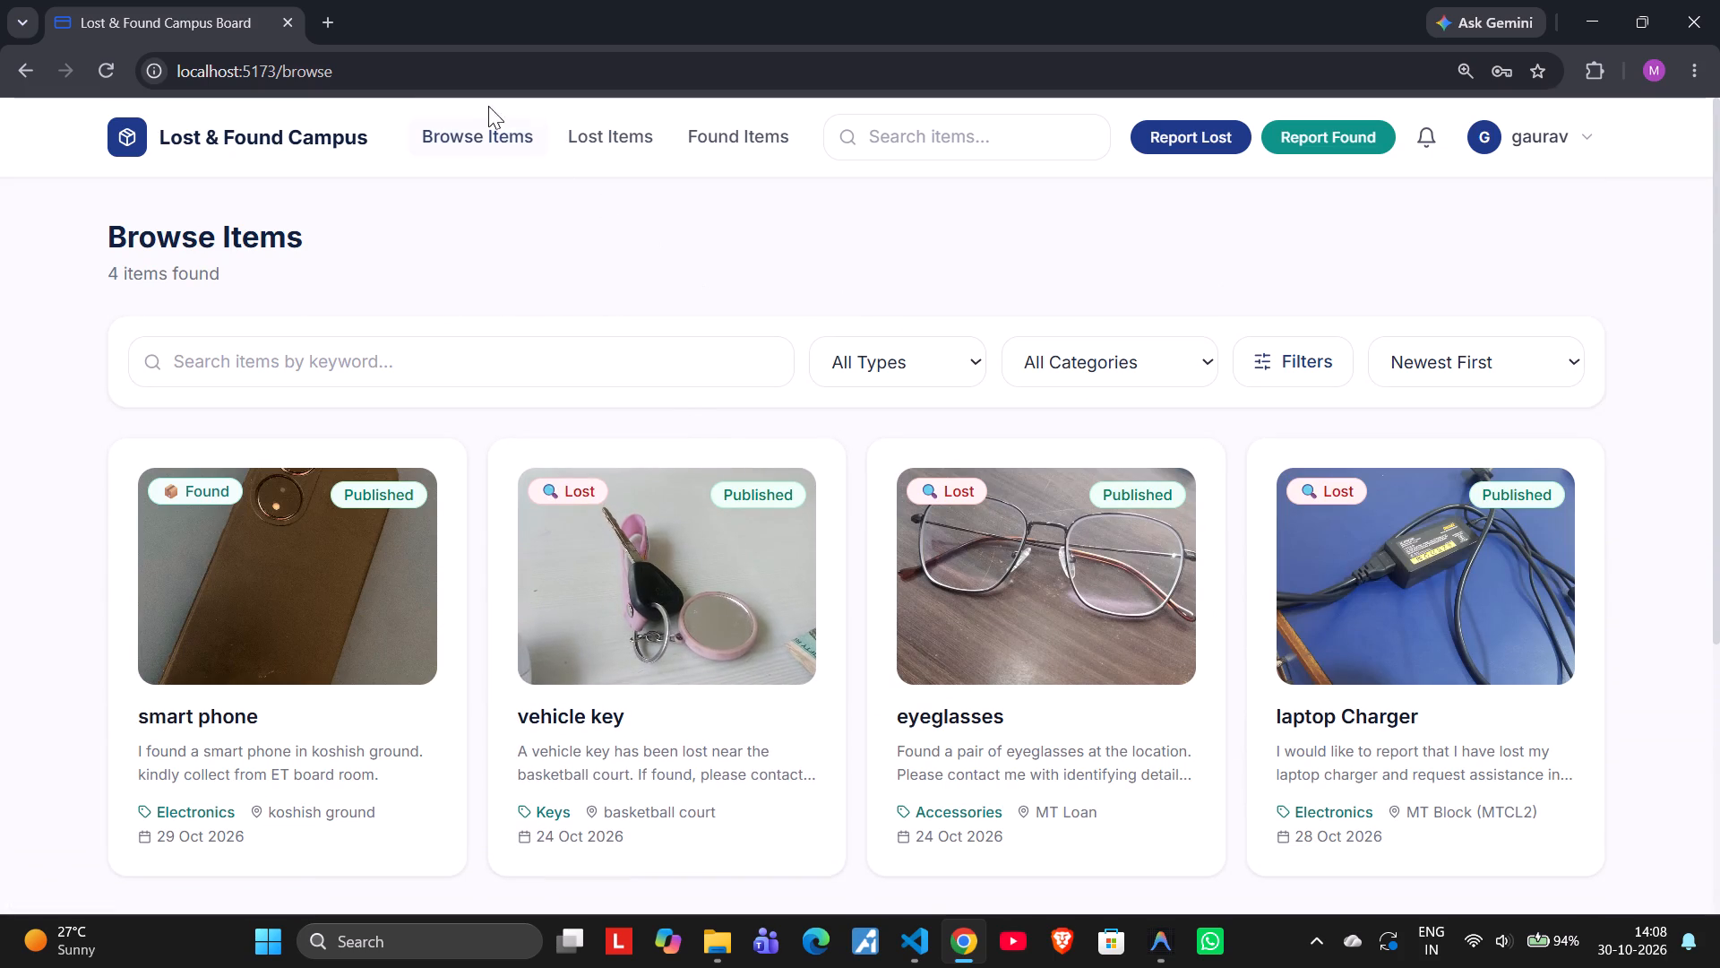
click(493, 134)
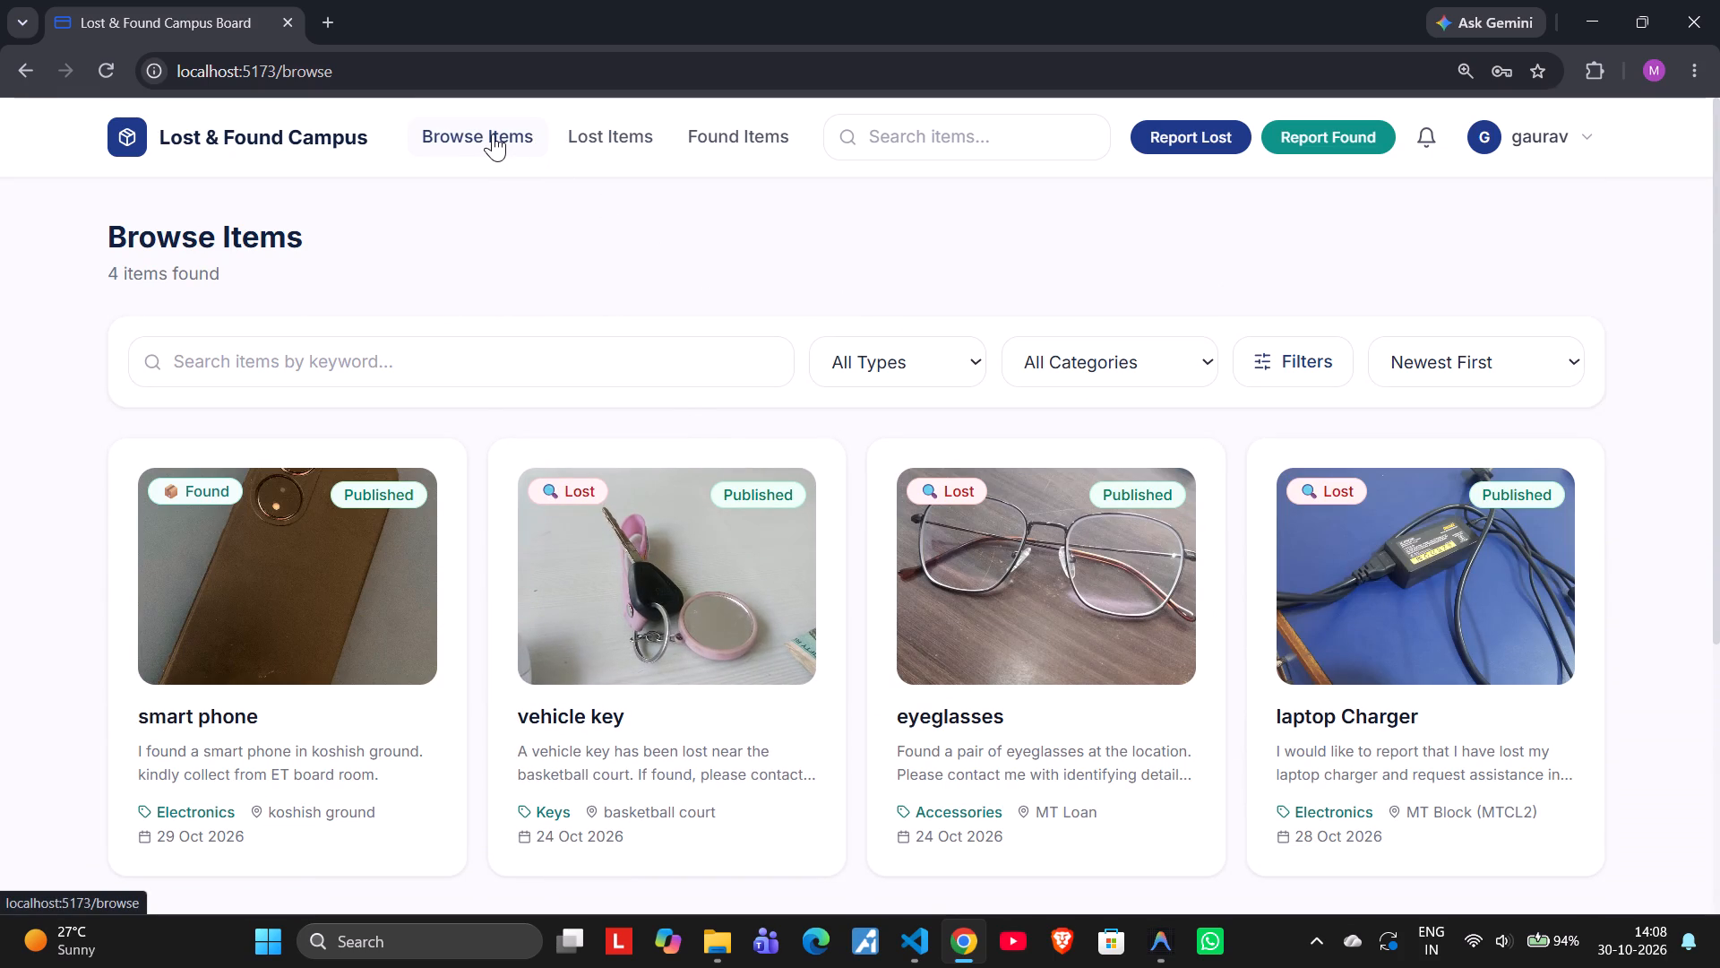
Switch between the lost-only, found-only and complete item listings to examine which reports each one shows.
click(593, 136)
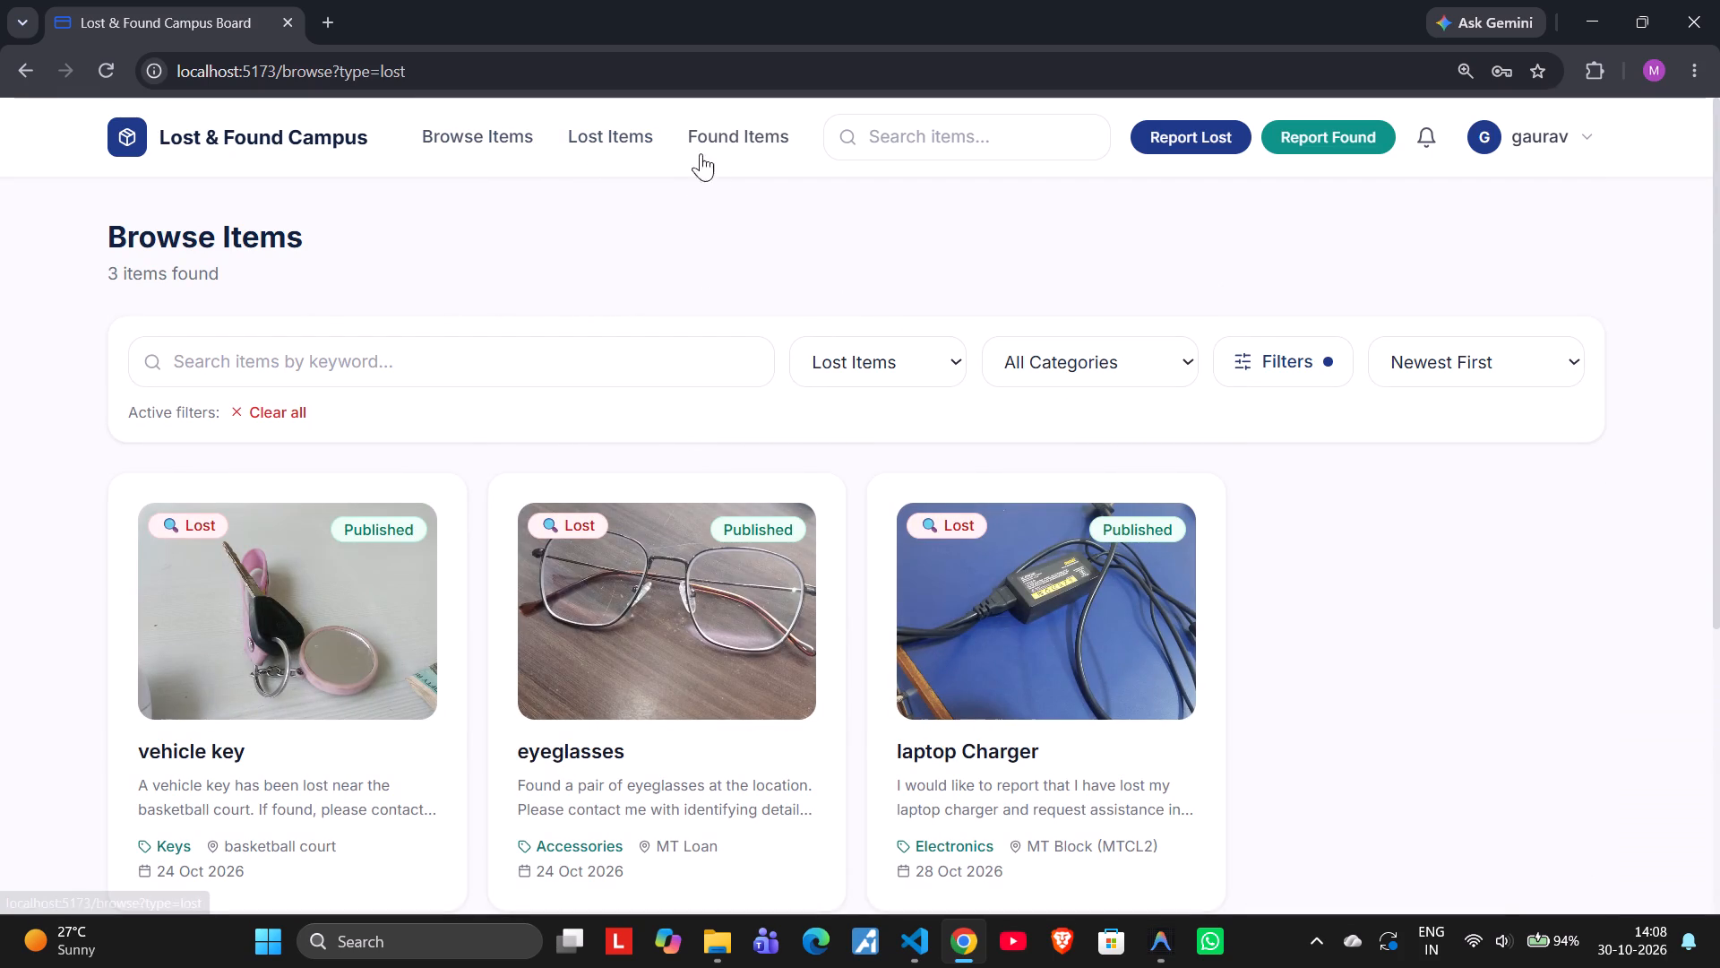
click(627, 135)
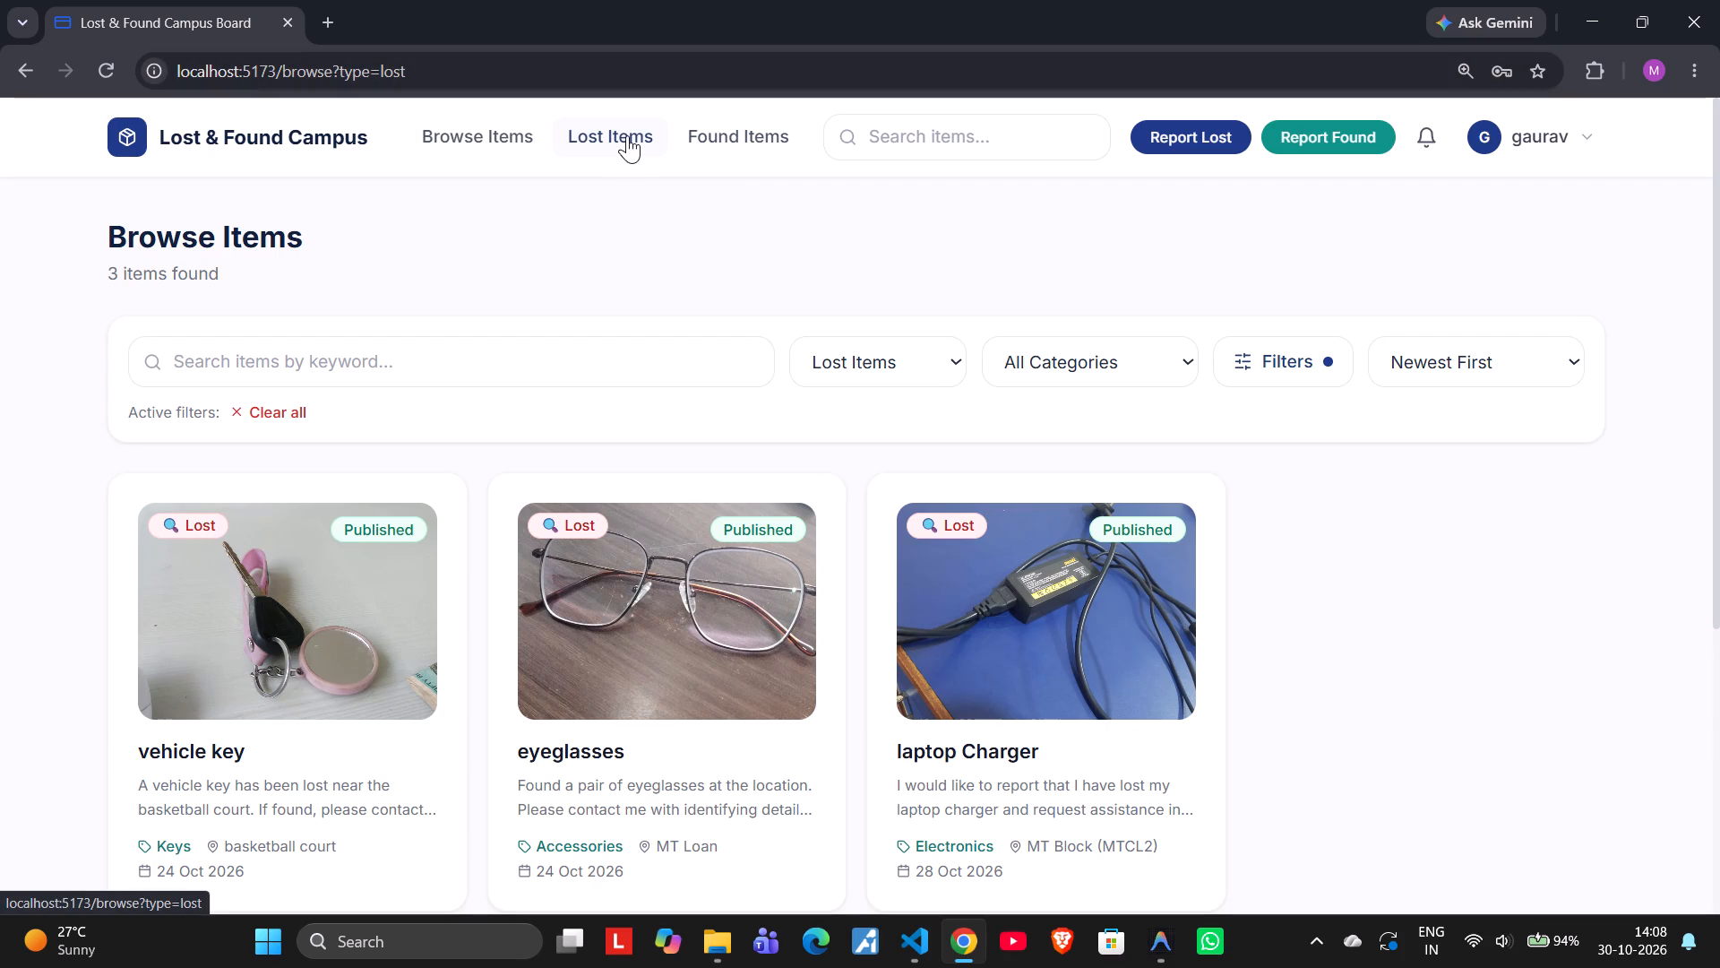
click(627, 135)
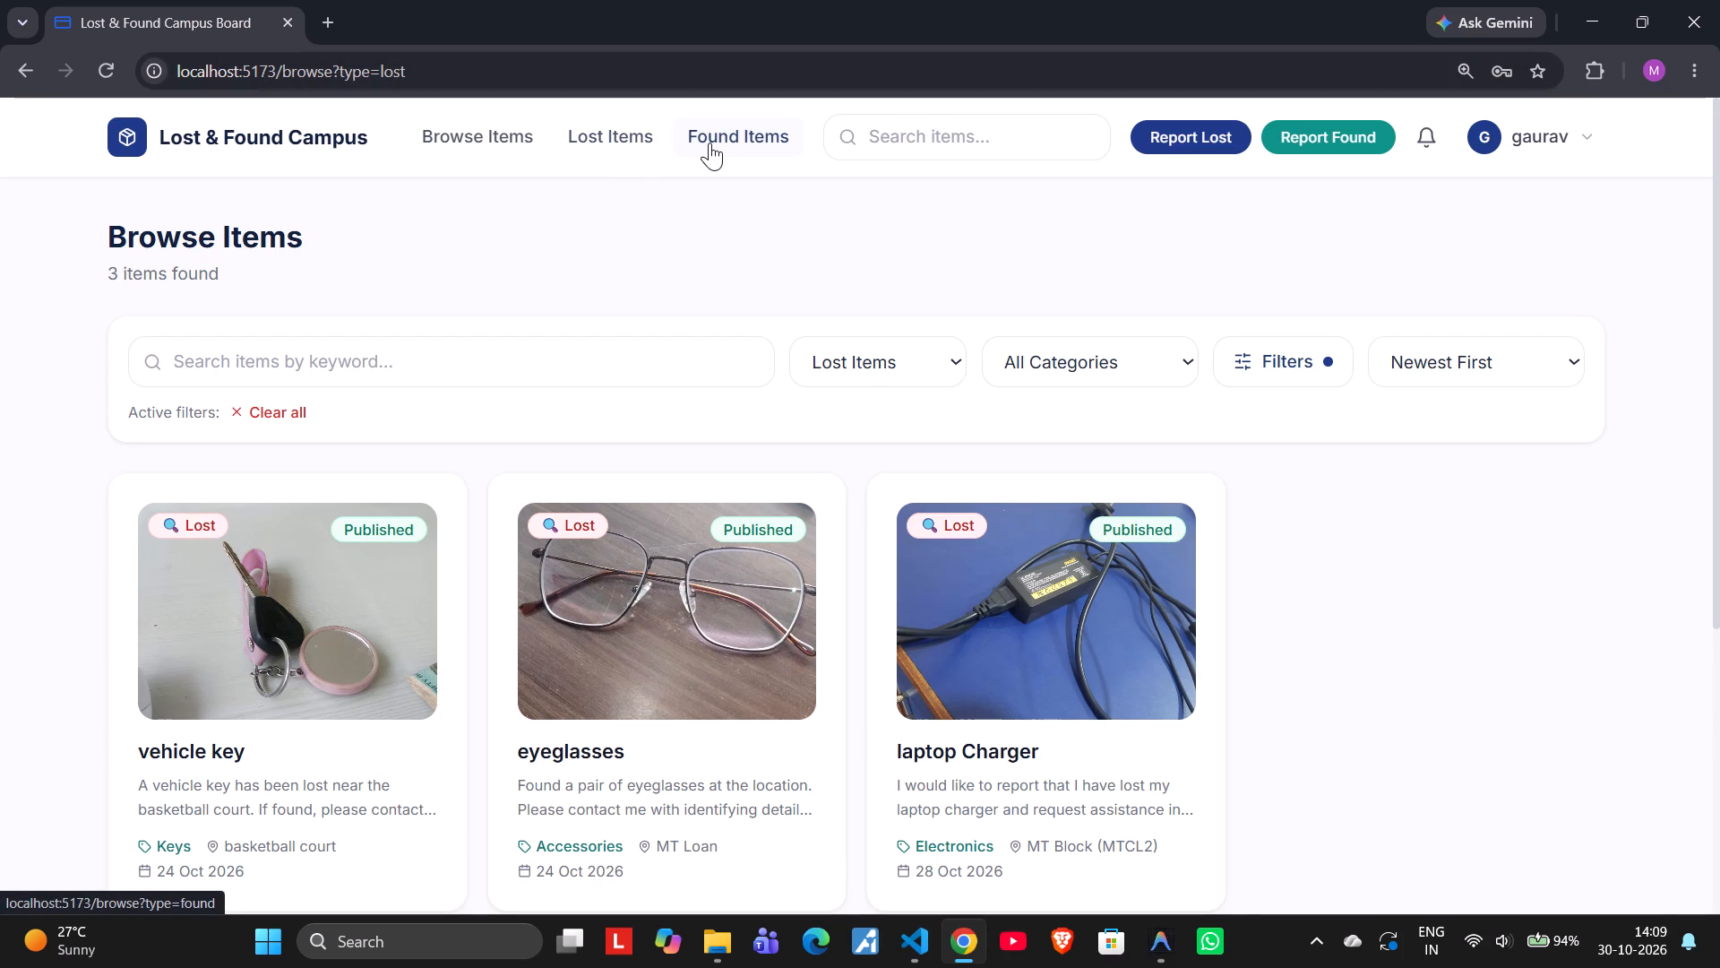
click(709, 143)
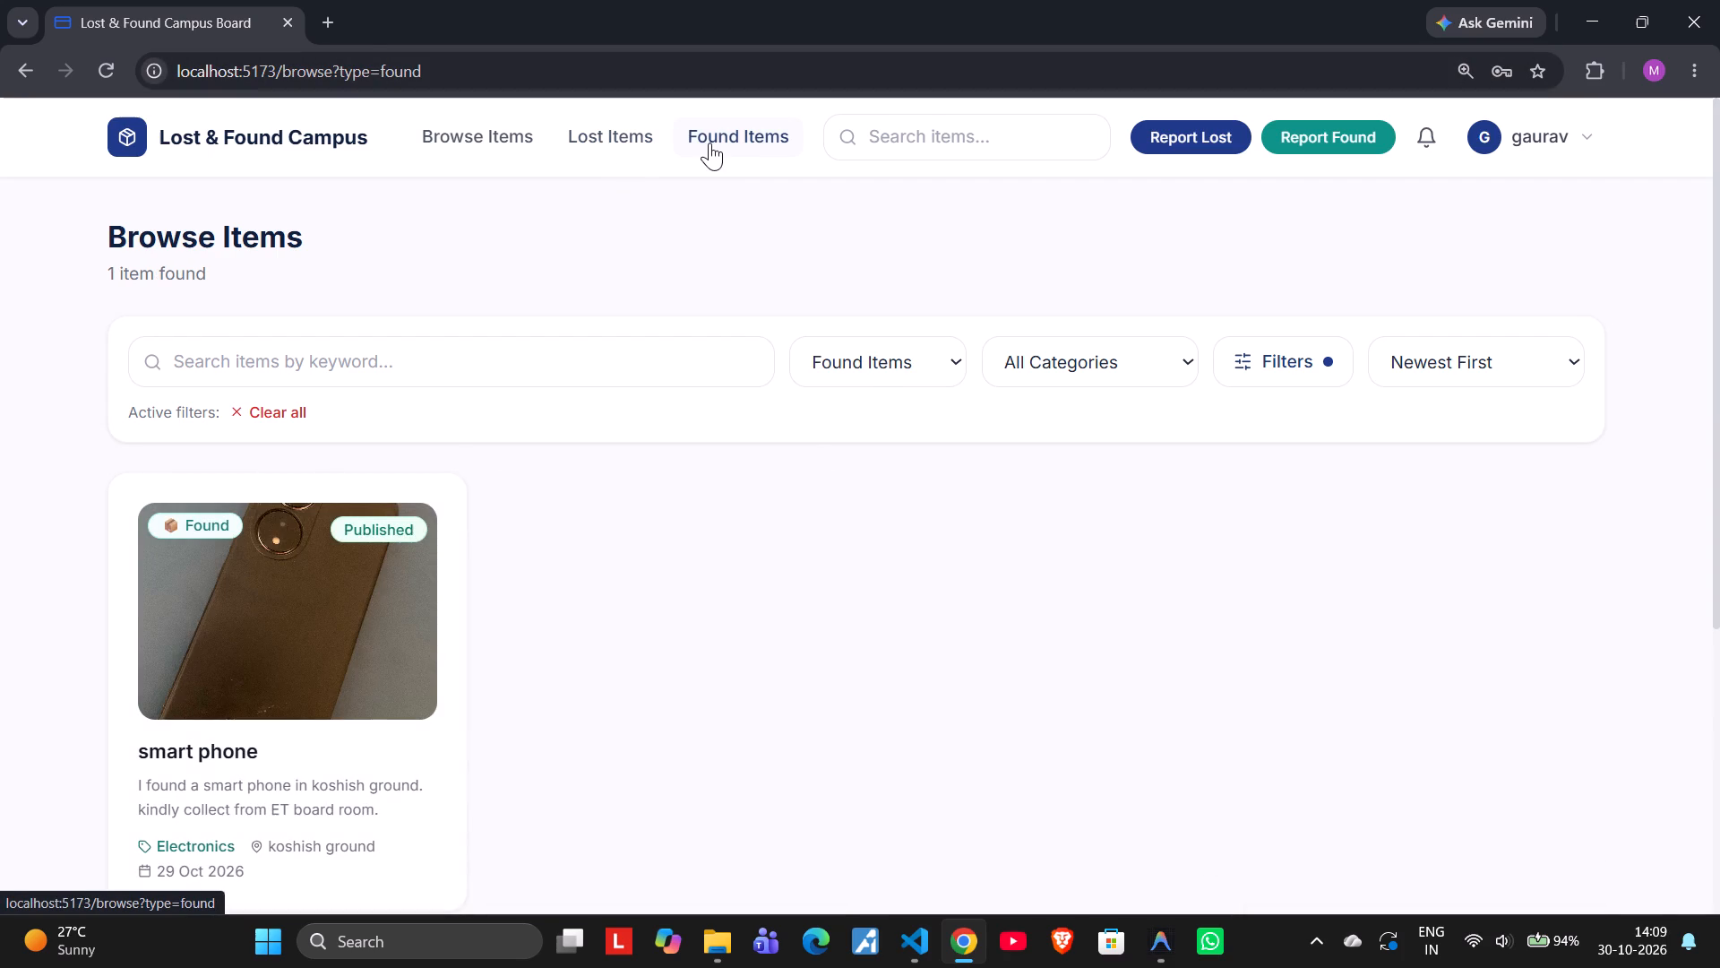
click(480, 129)
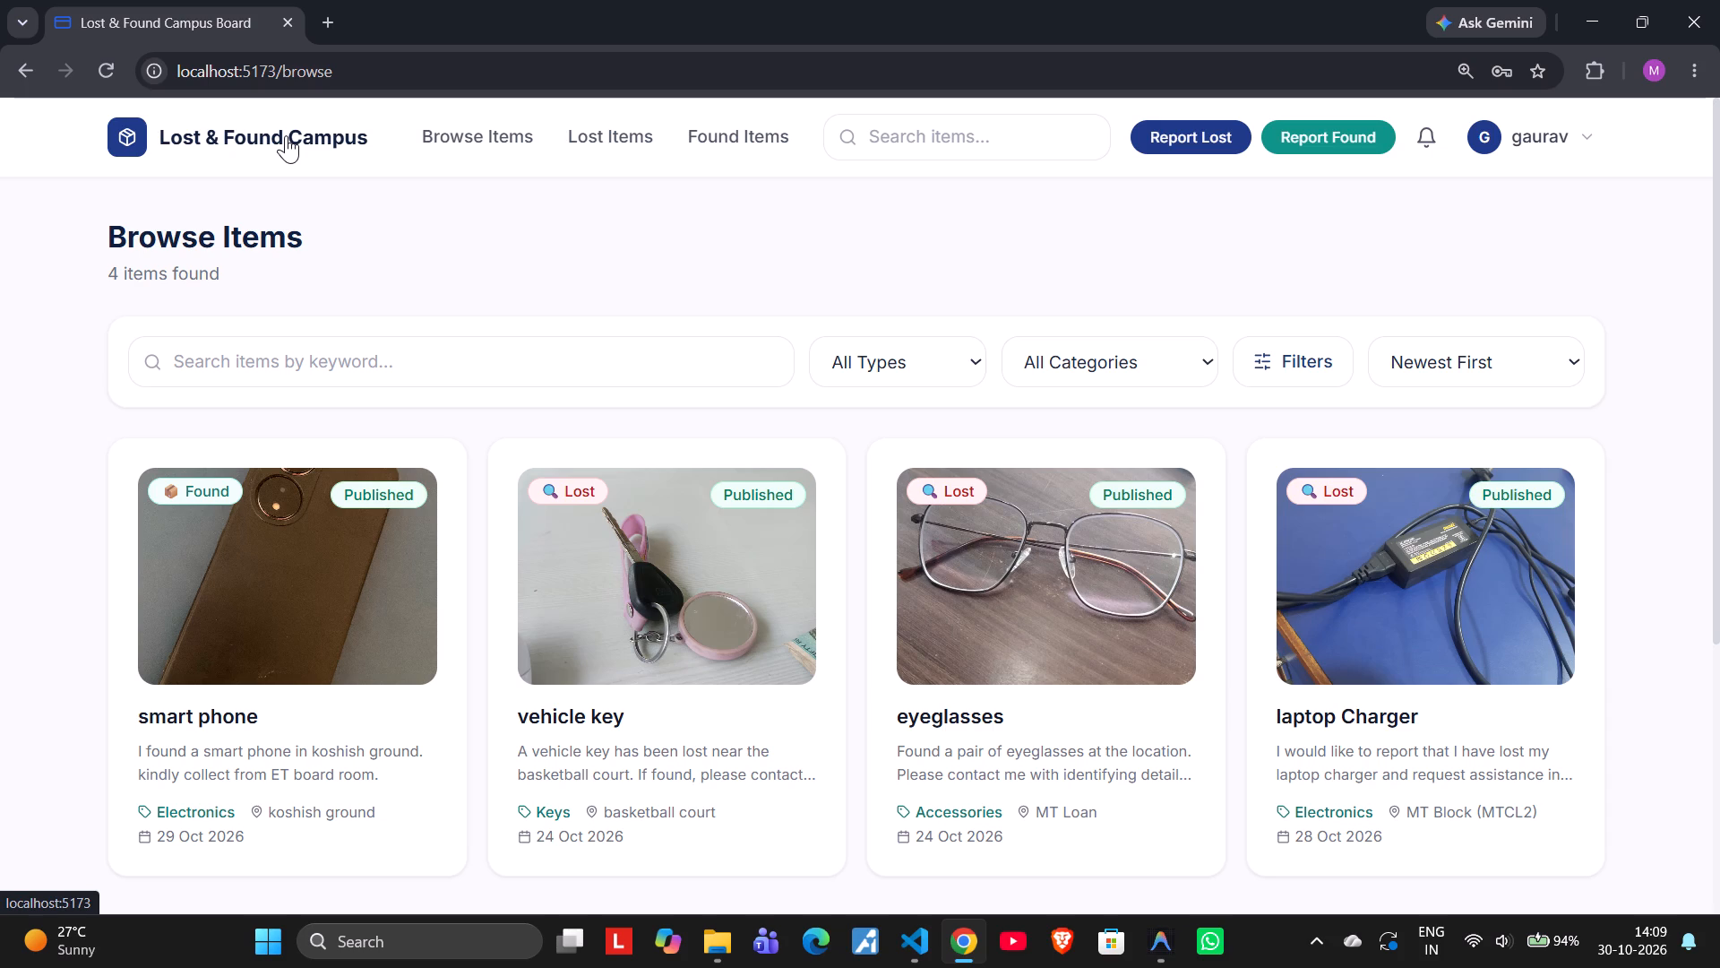
click(614, 138)
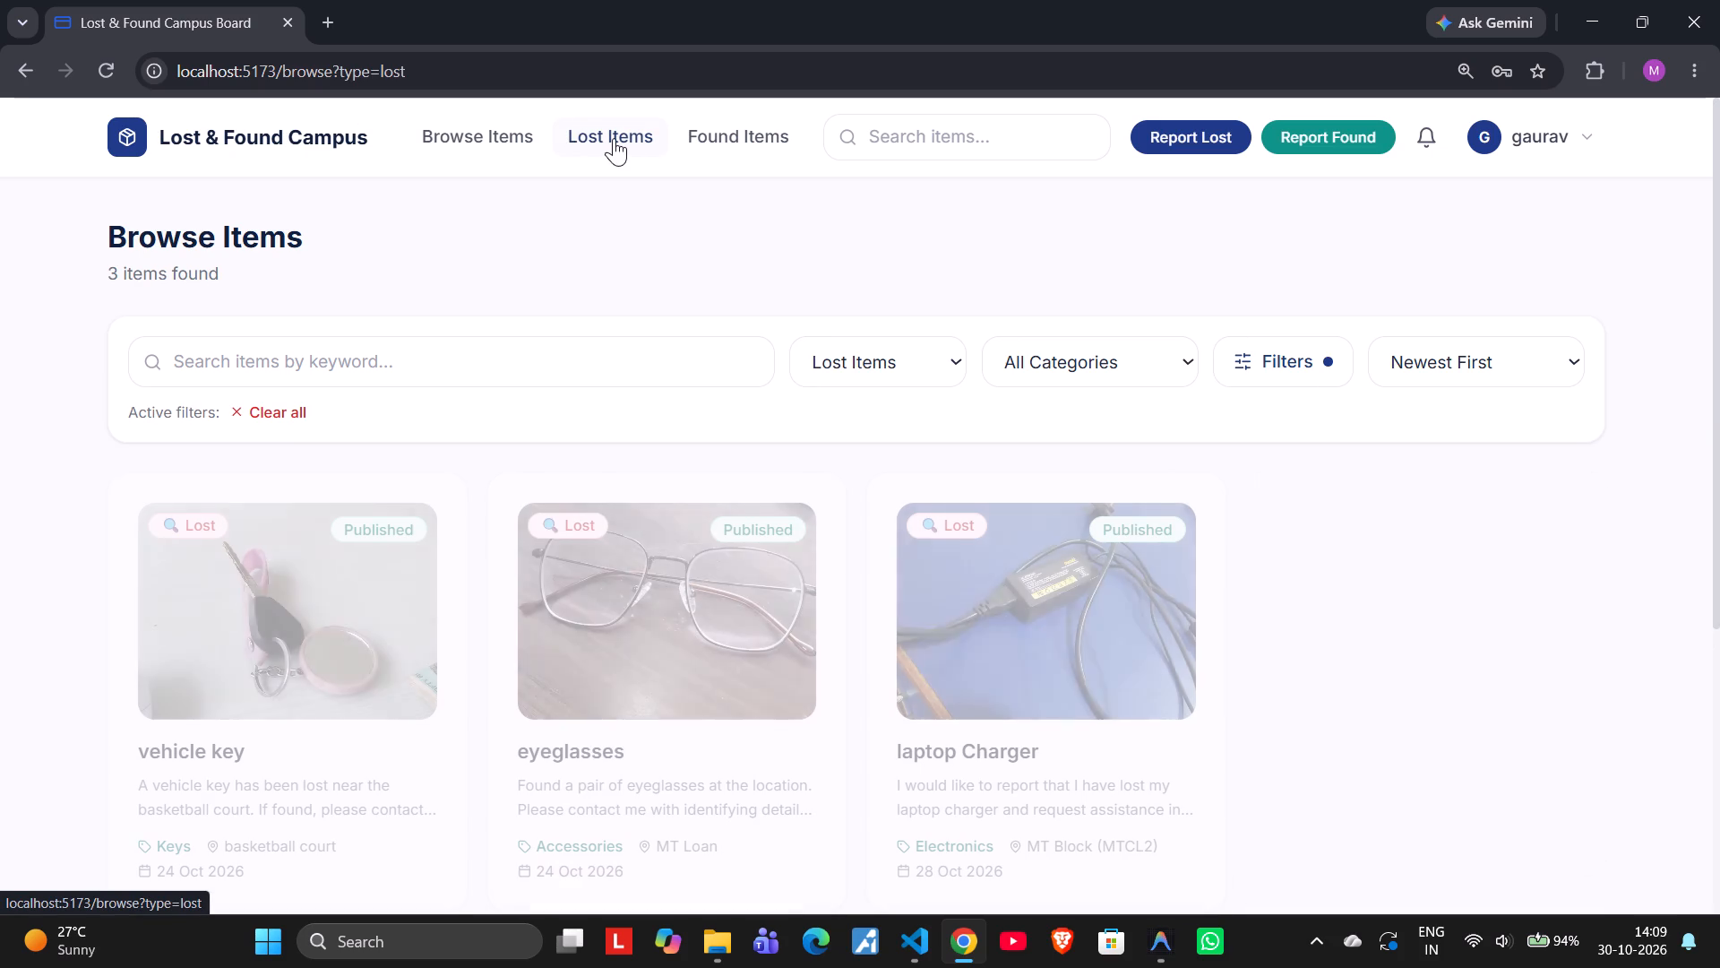
scroll(598, 730, down, 2)
scroll(598, 730, up, 2)
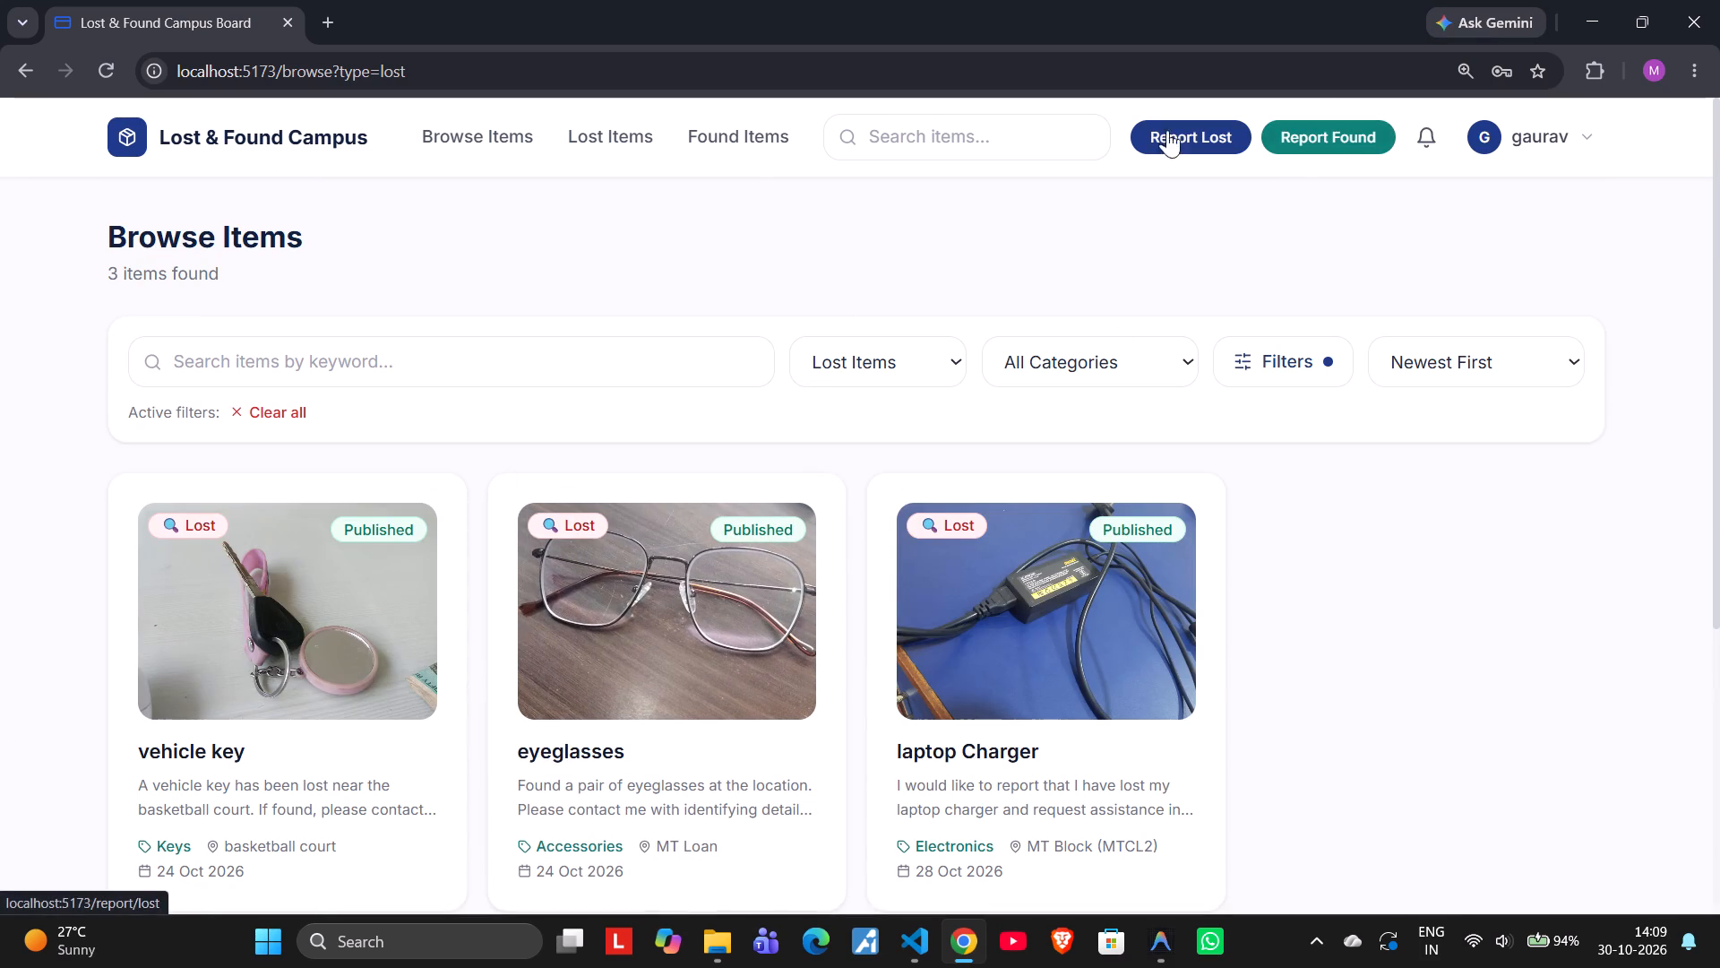
click(762, 148)
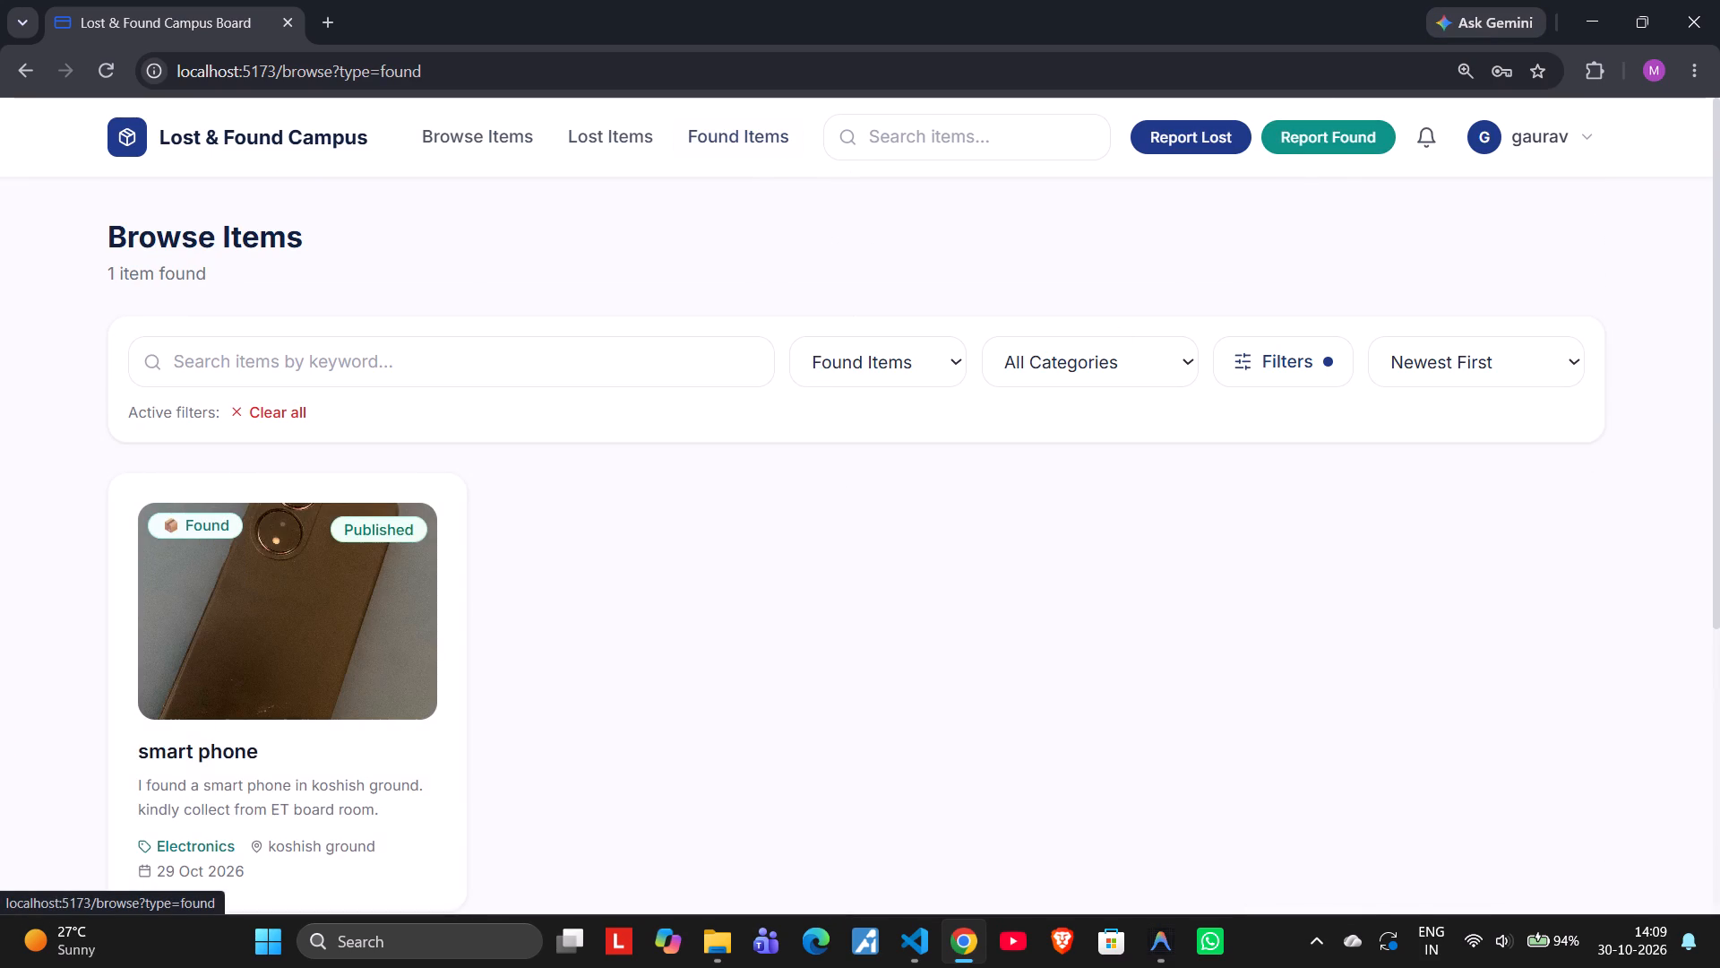
Open the account's own reports and view the submitted smart phone report's details.
click(1569, 129)
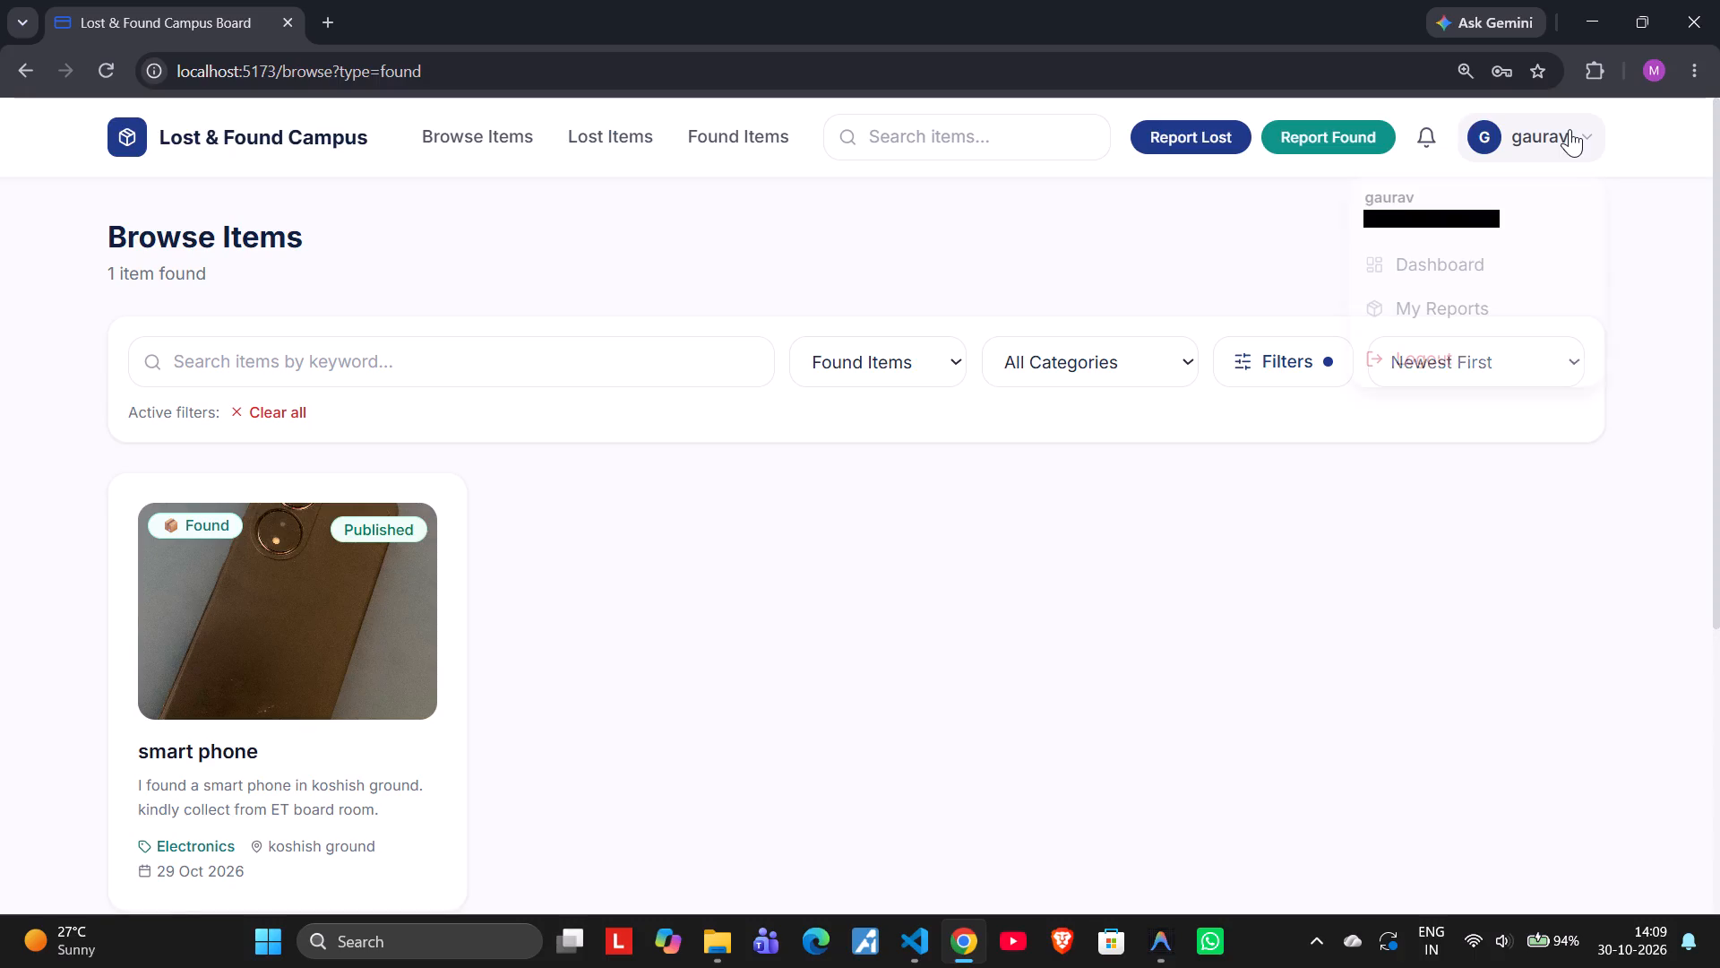
click(1432, 309)
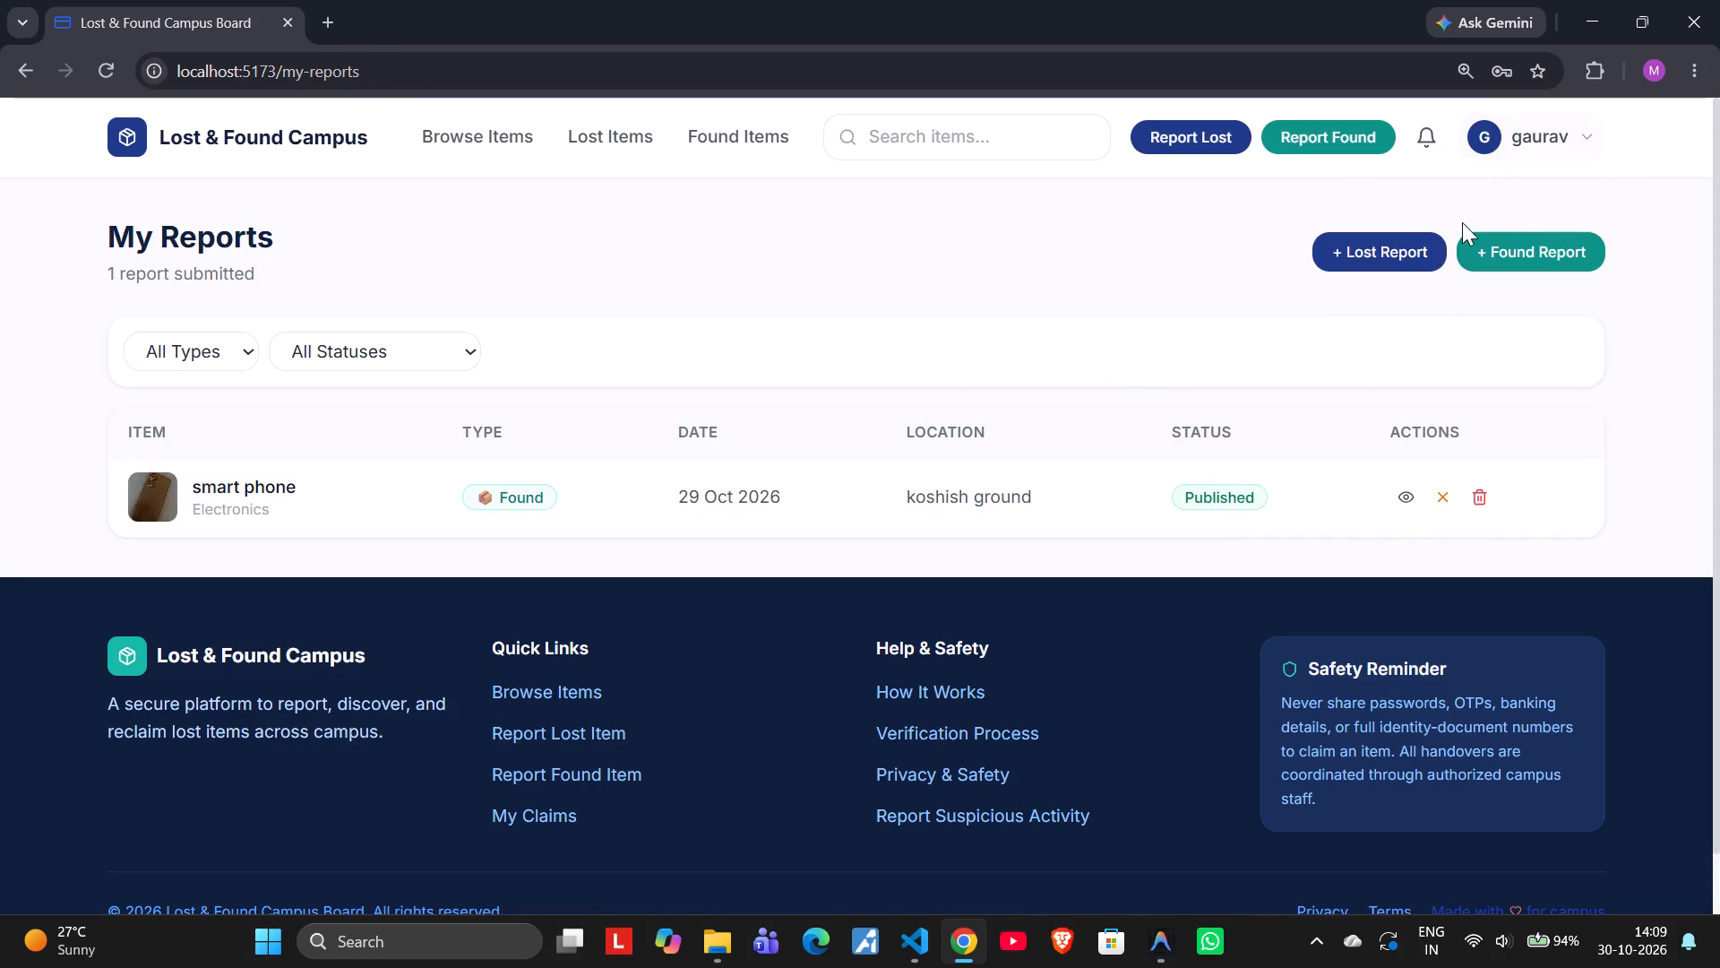
click(1400, 495)
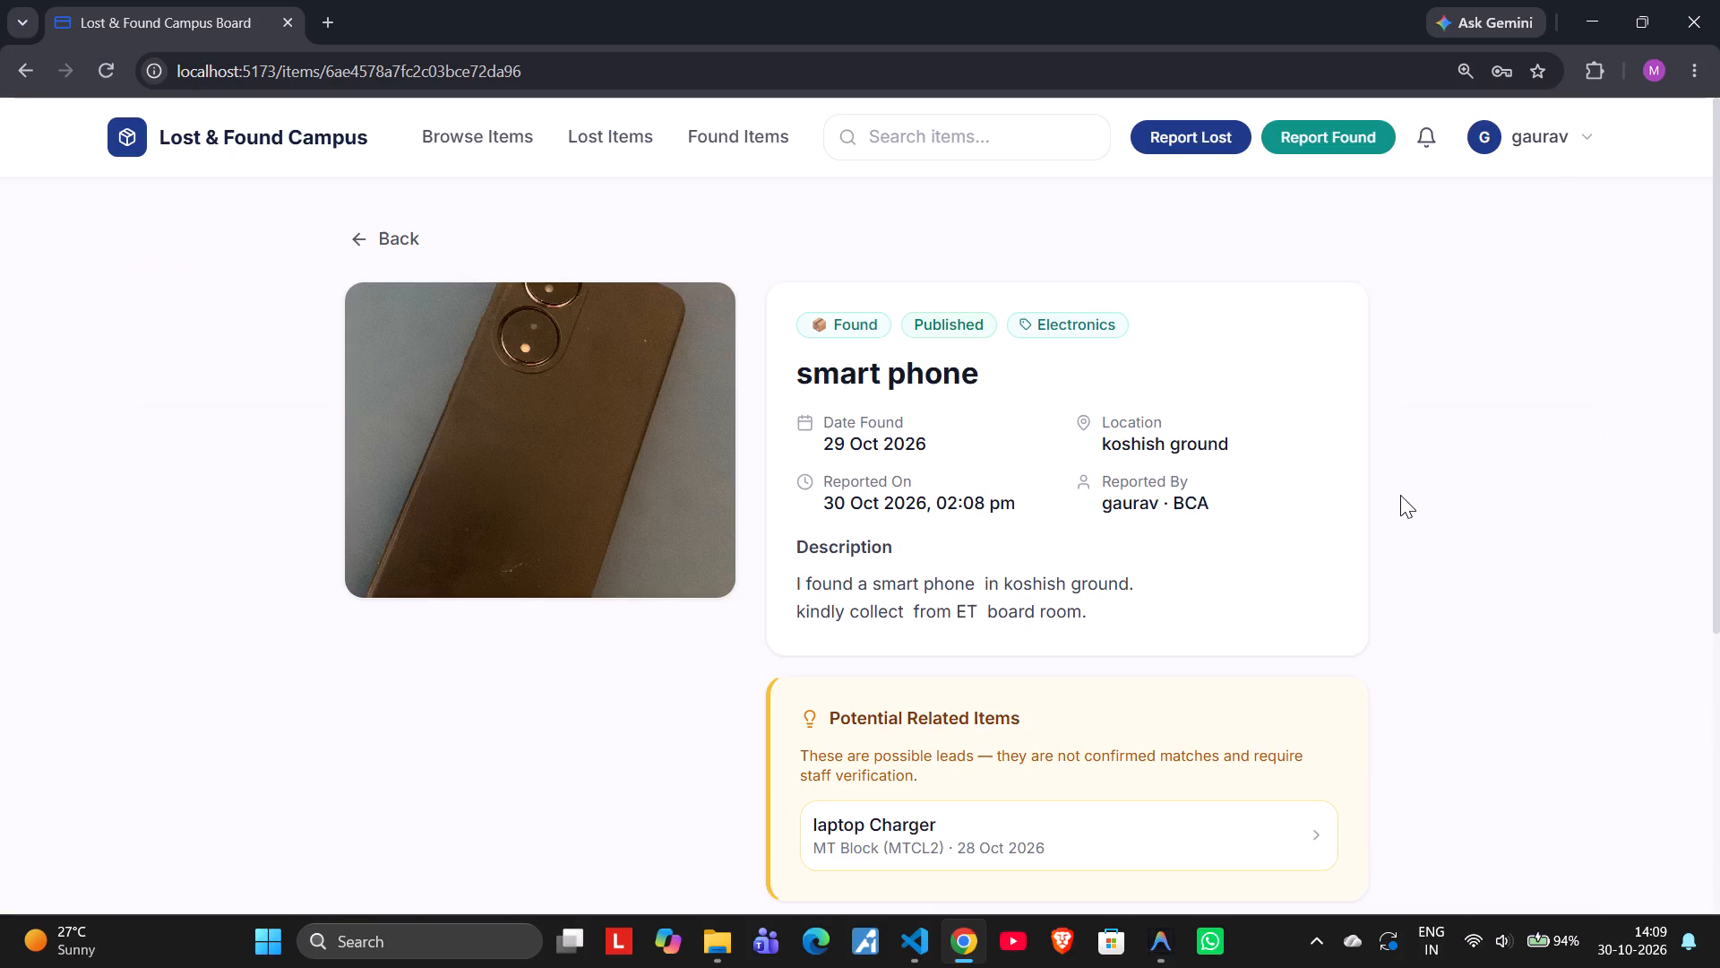
Check the found listings from the account's dashboard, followed by the account's own reports page.
click(1564, 141)
click(1427, 262)
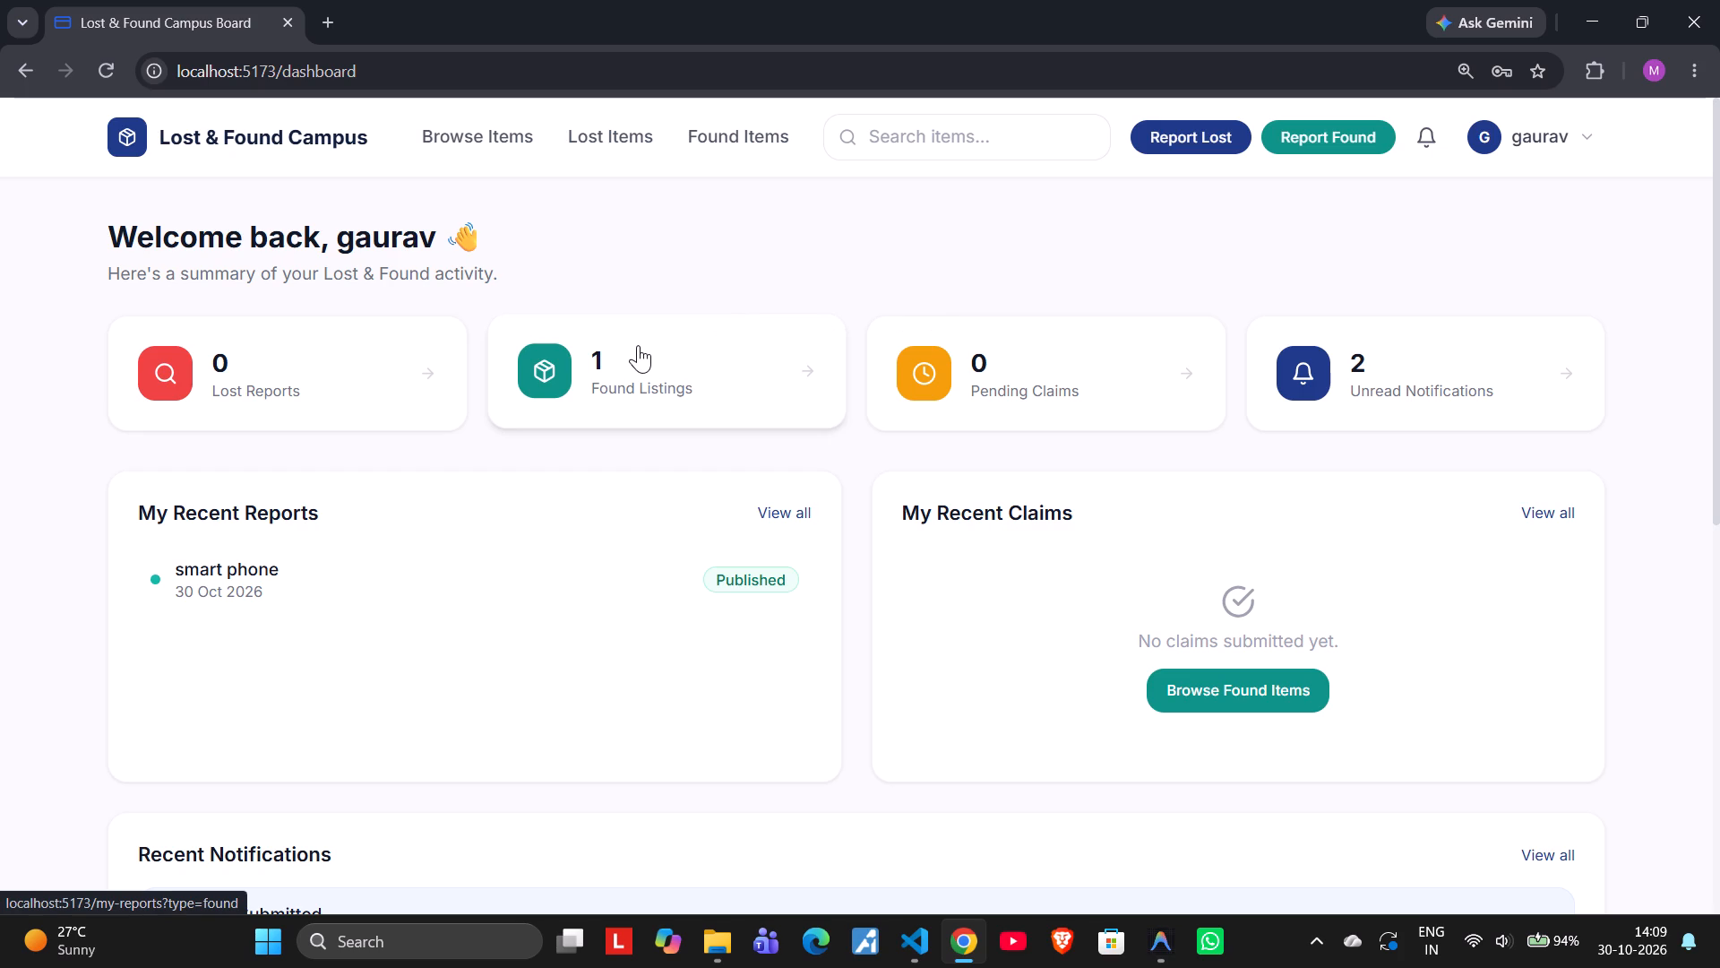
click(638, 345)
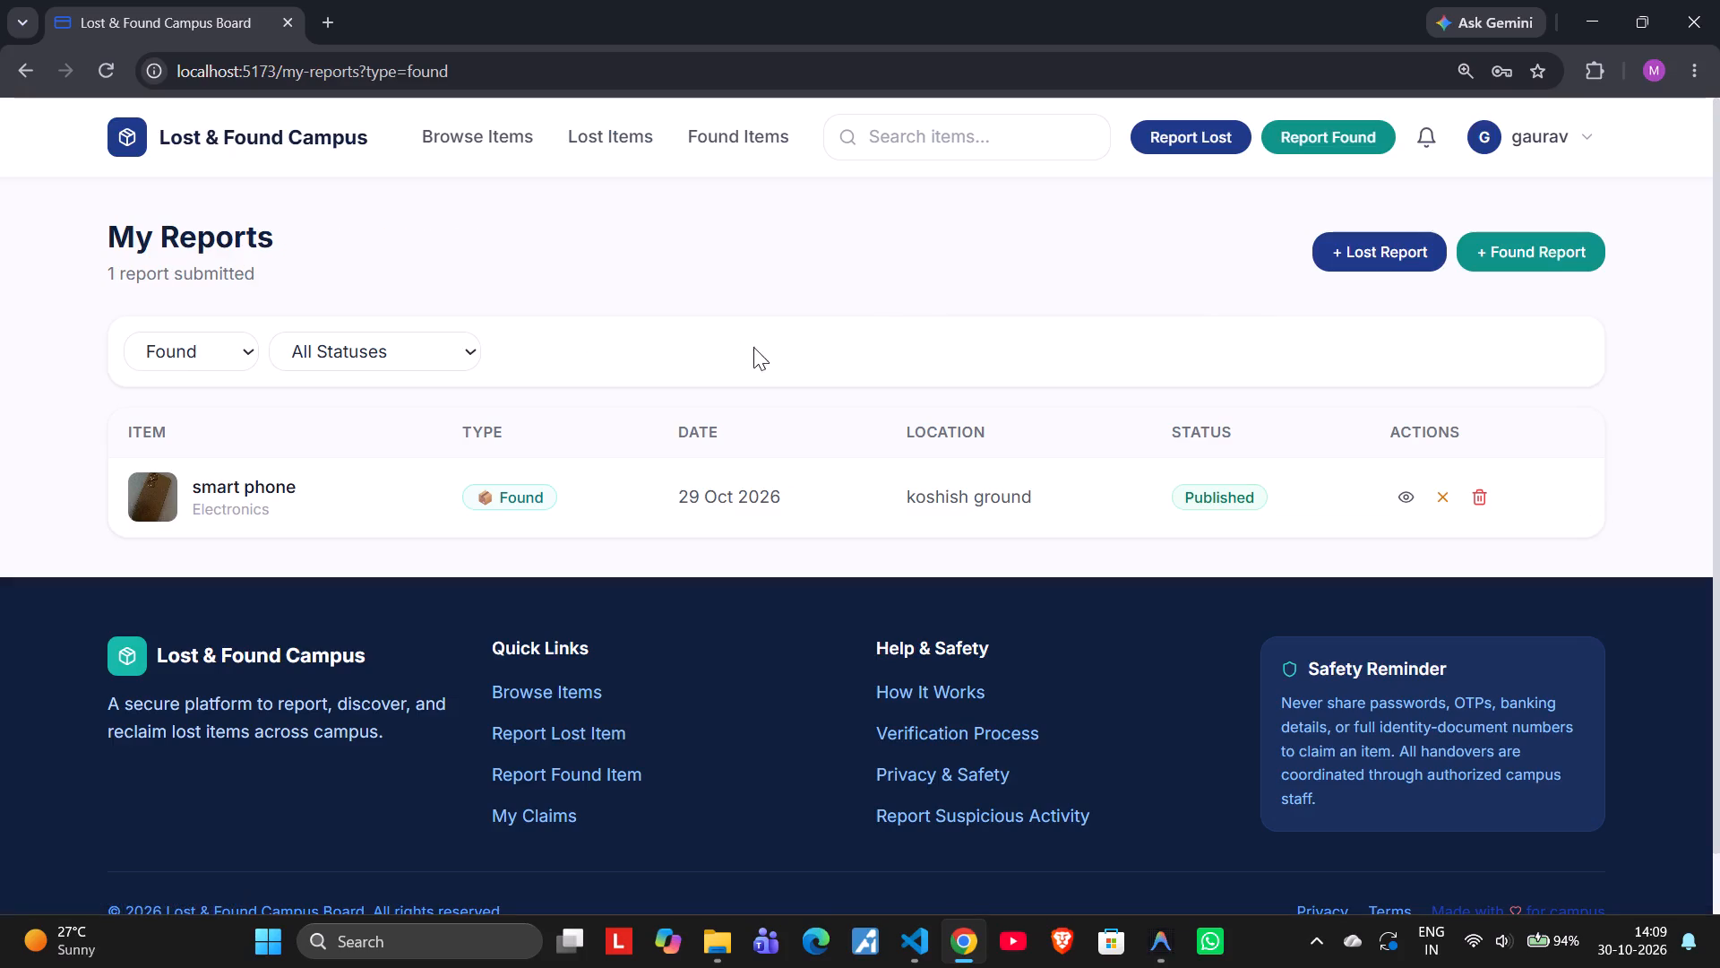
click(1575, 139)
click(1448, 312)
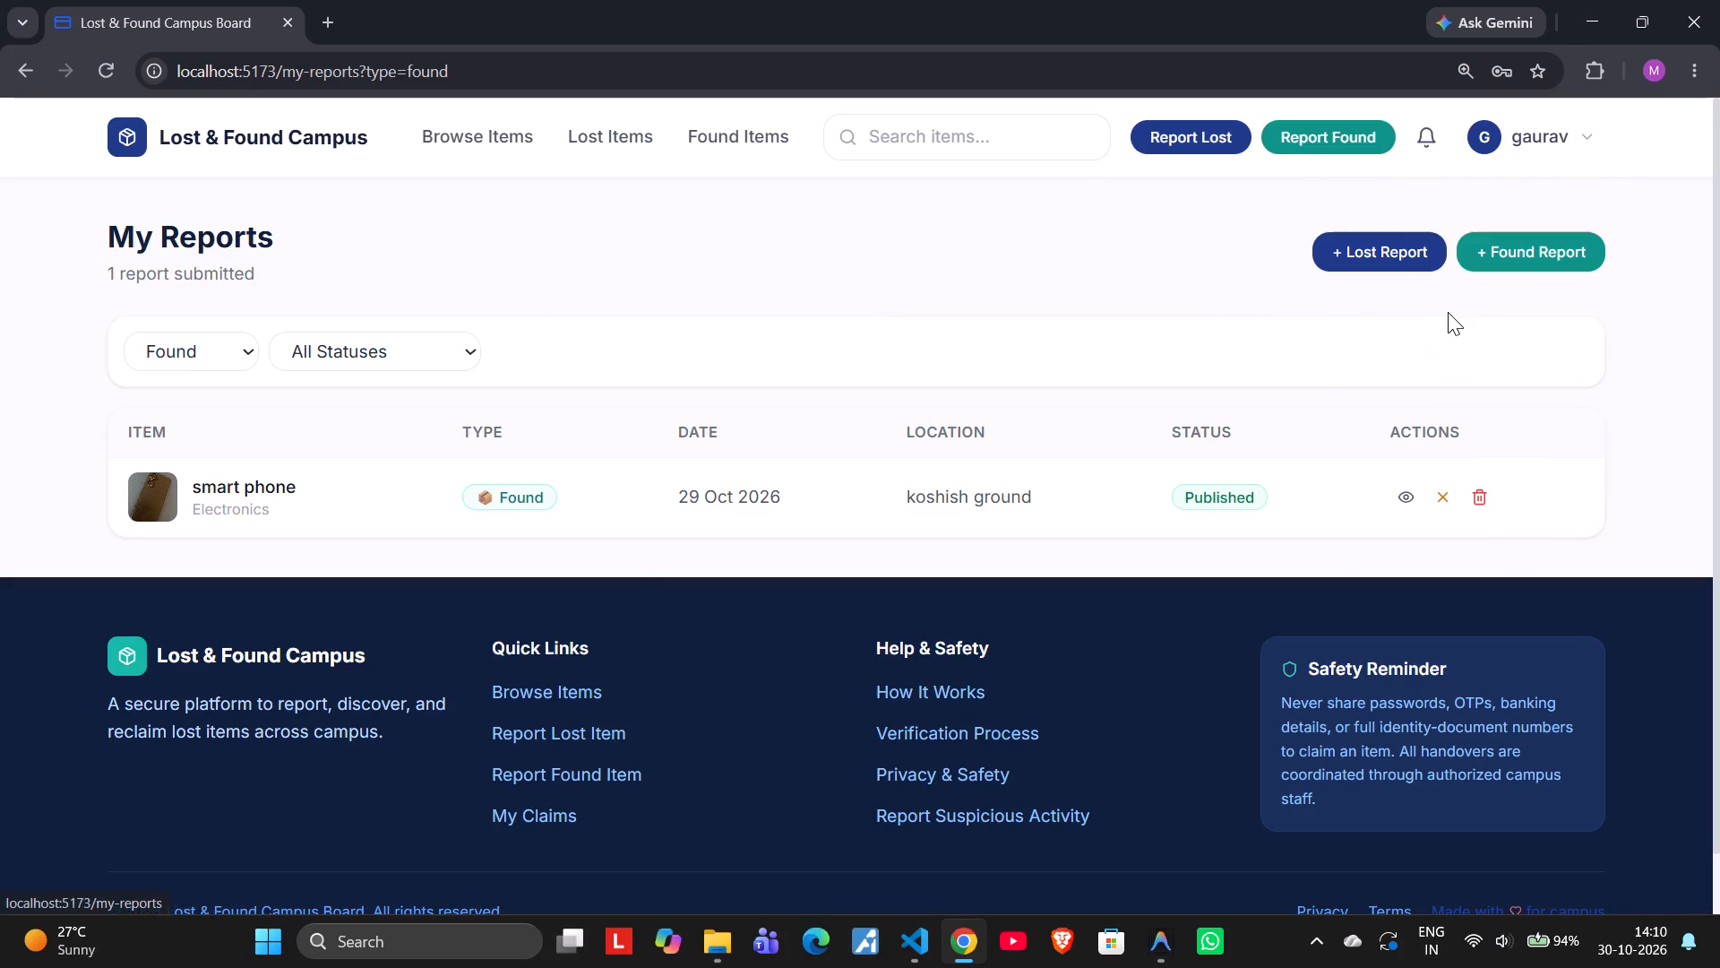
Return to the dashboard and examine its activity summary, recent reports, recent claims, notifications and shortcut links from top to bottom.
click(1589, 141)
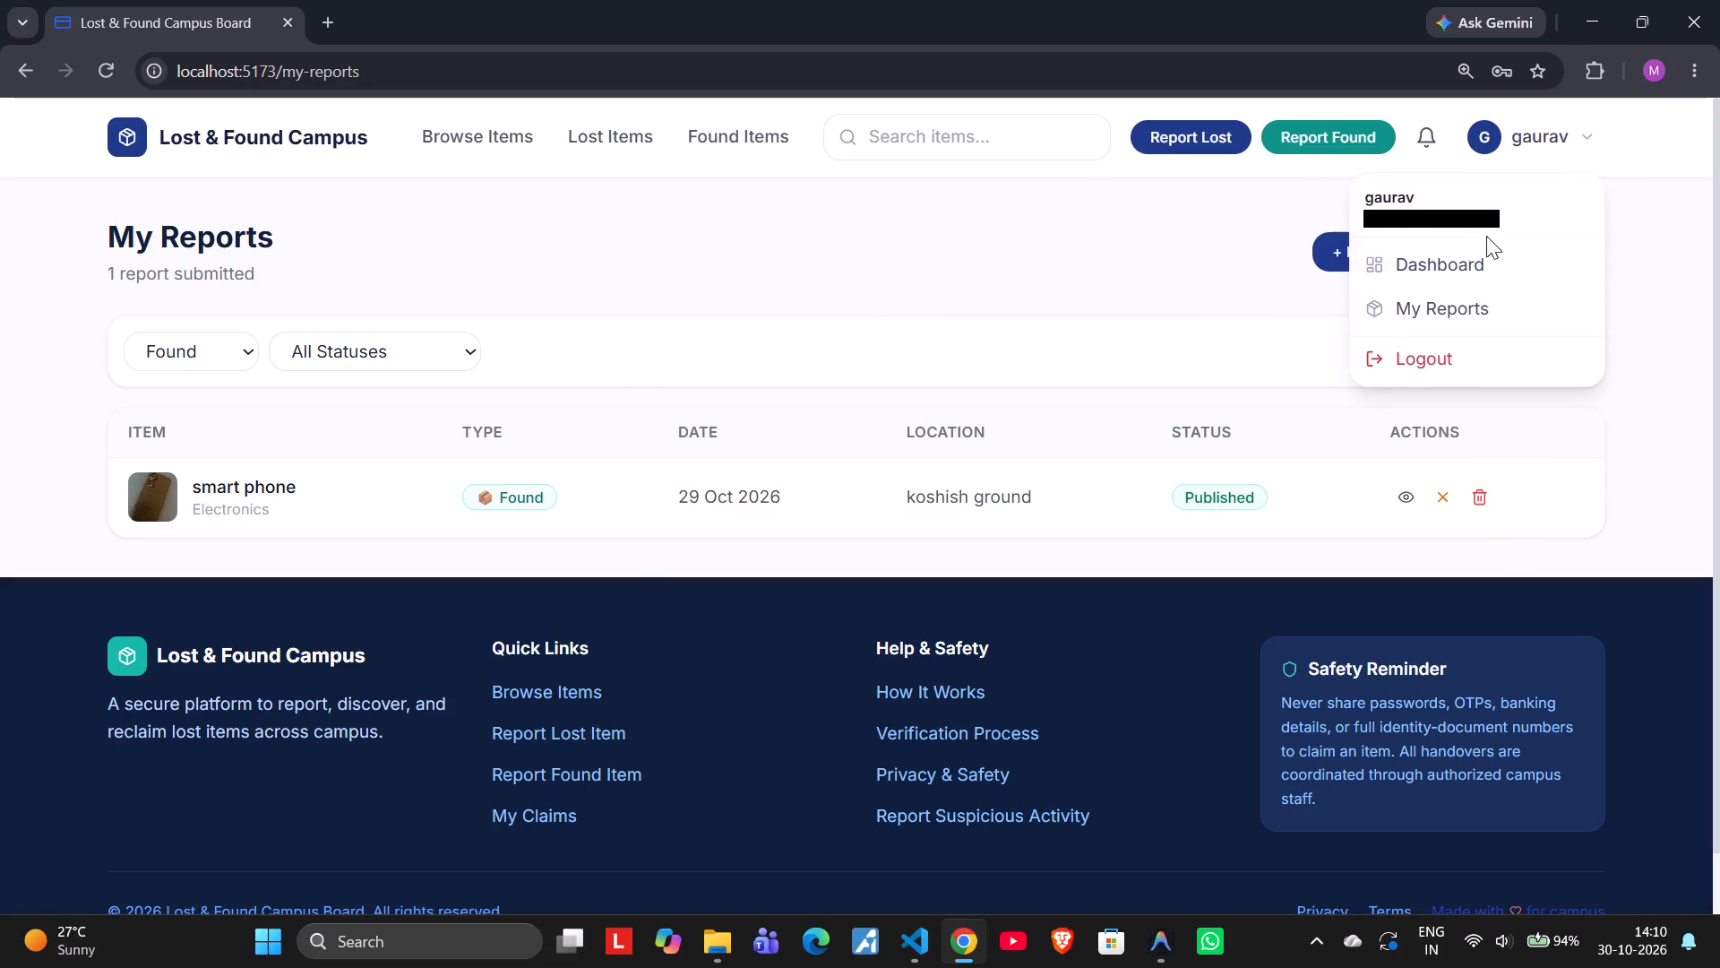
click(1482, 271)
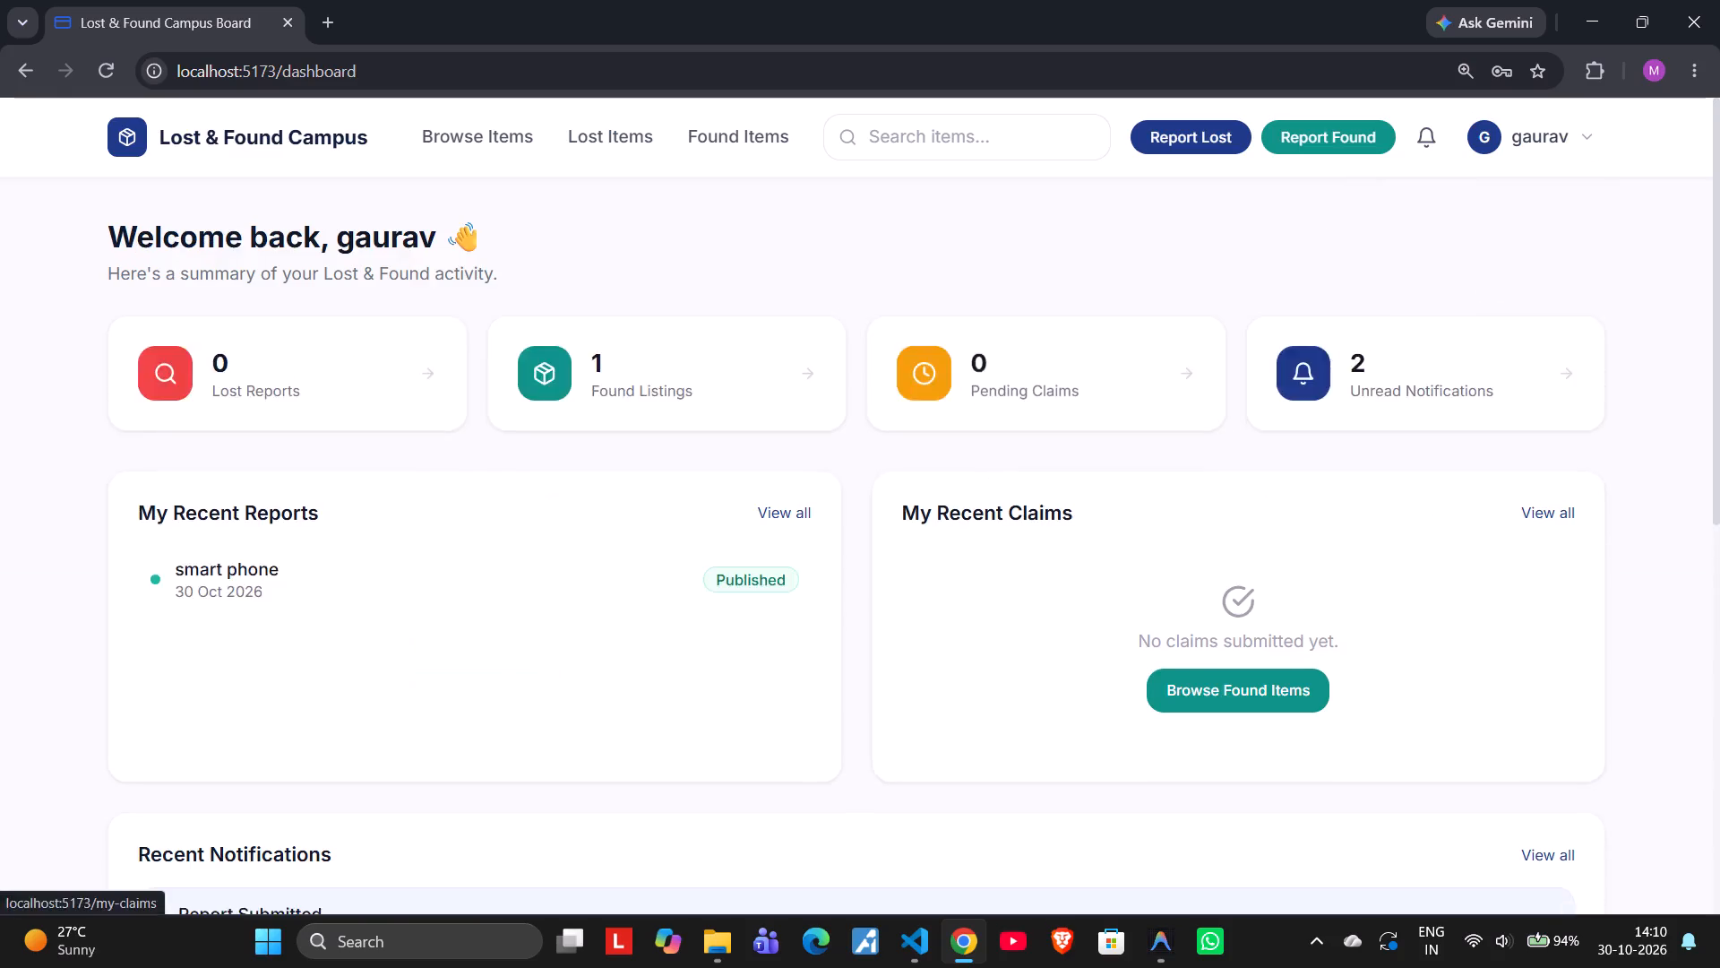
scroll(883, 525, down, 2)
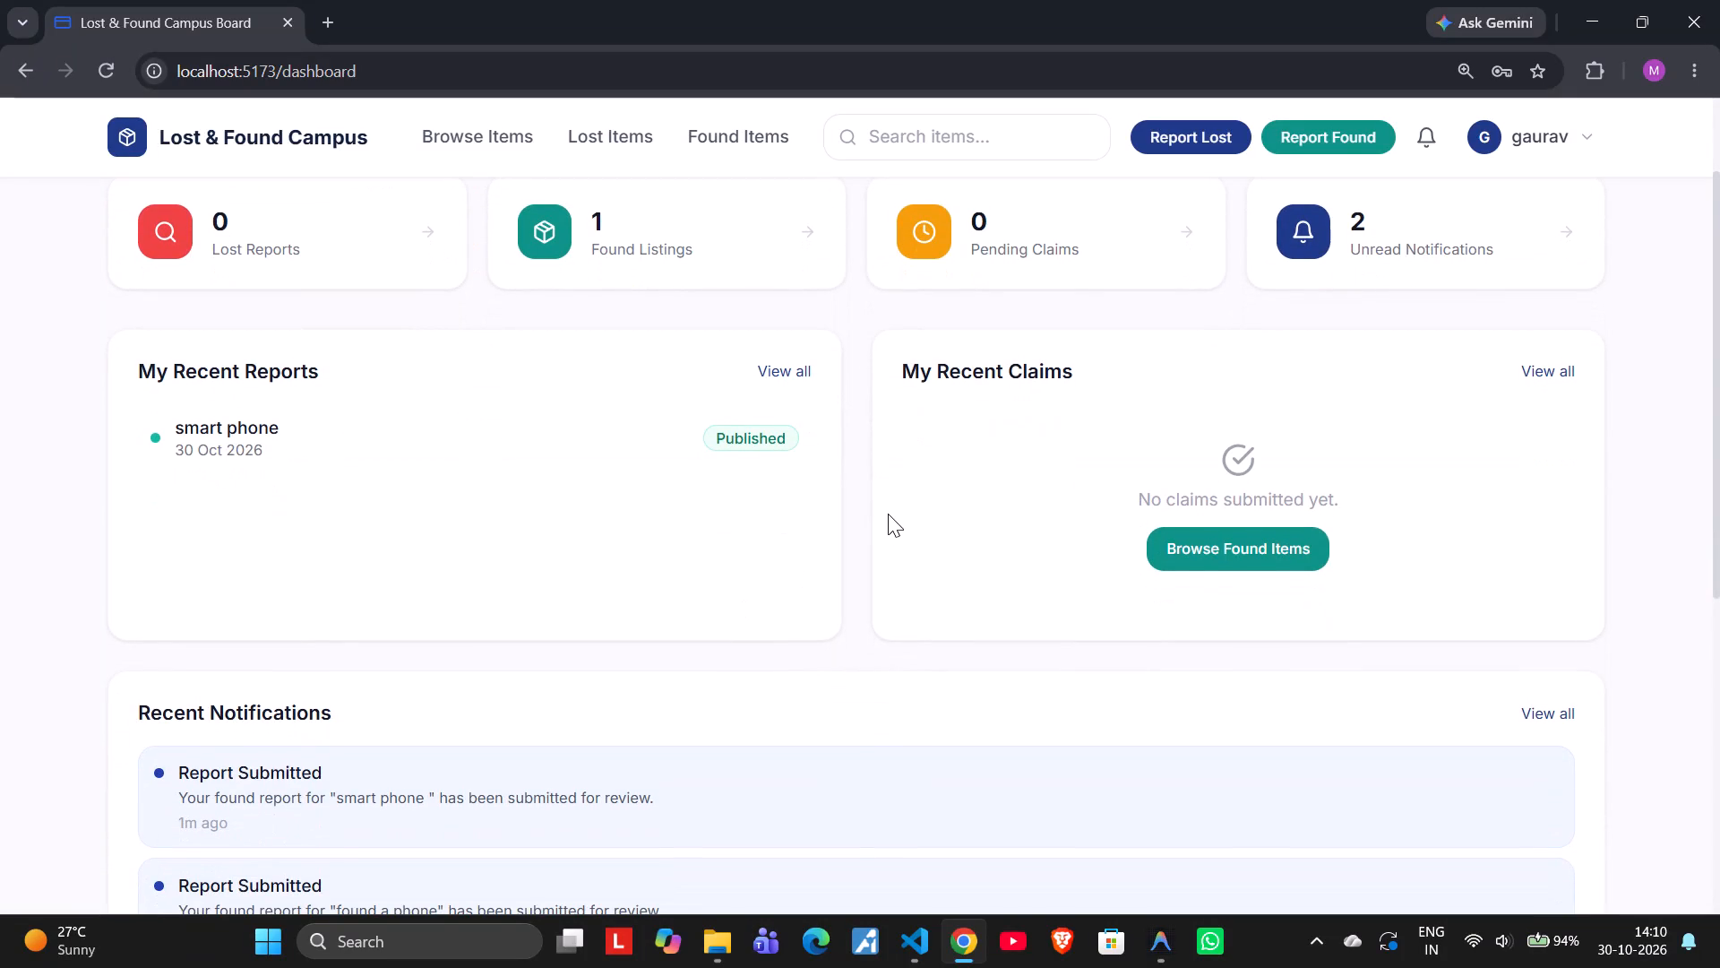
scroll(888, 514, down, 1)
scroll(888, 514, up, 3)
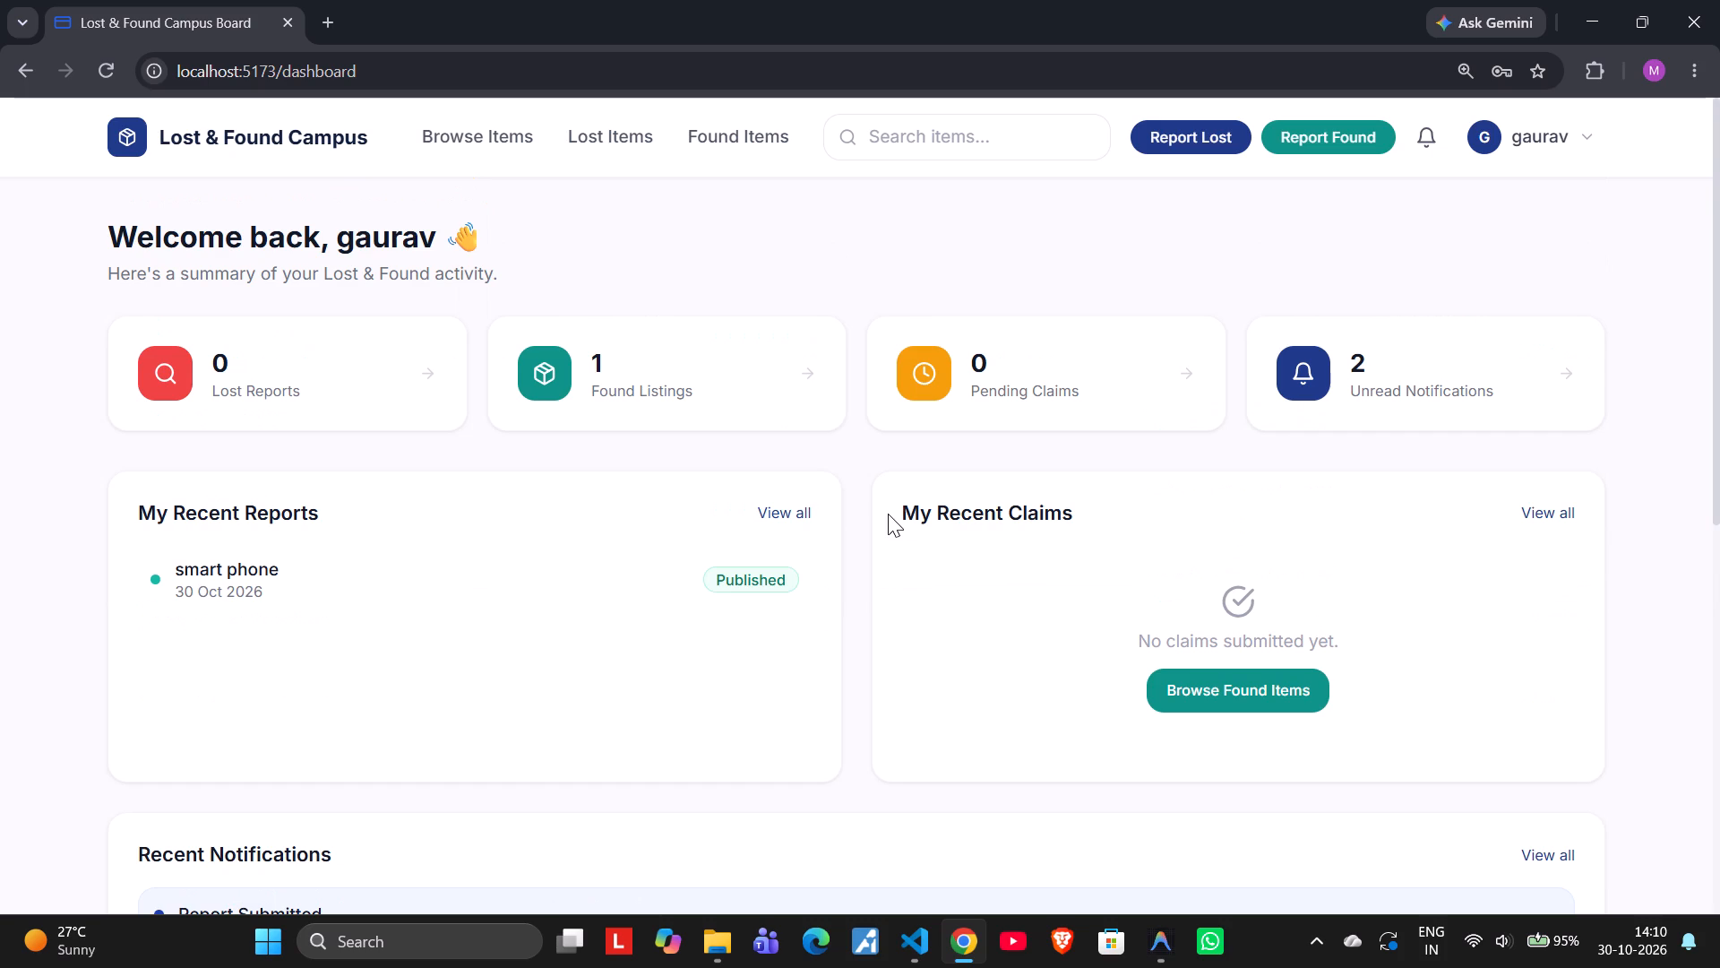
scroll(579, 525, down, 4)
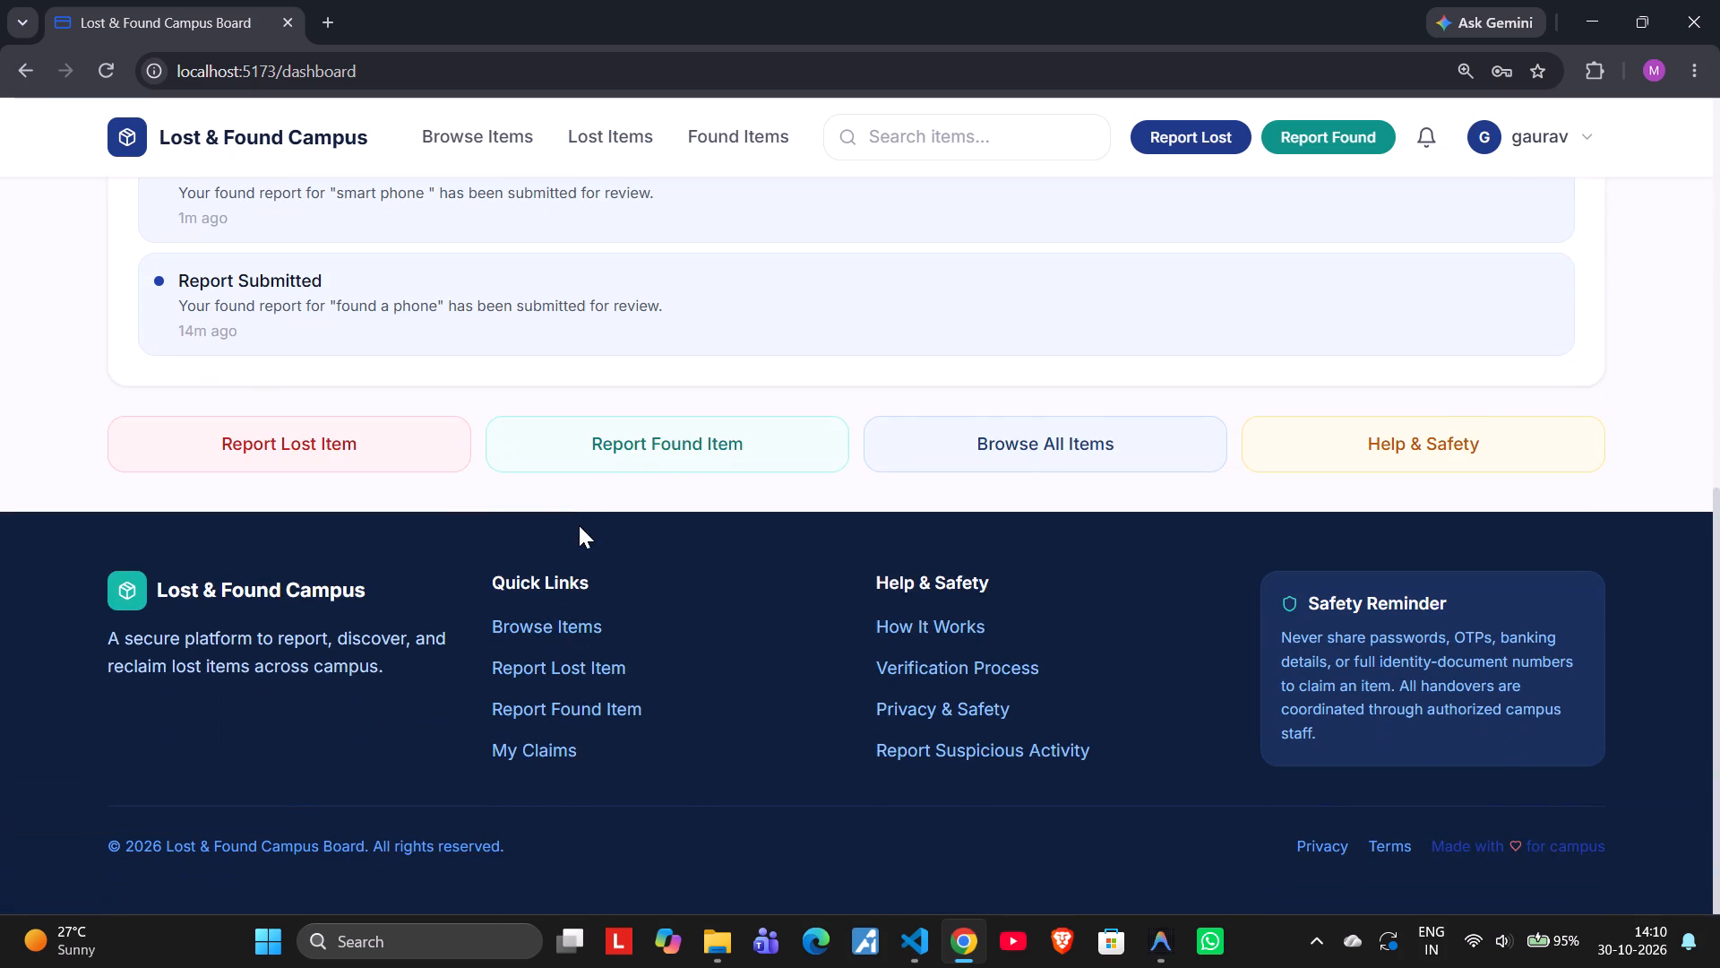
scroll(579, 525, up, 4)
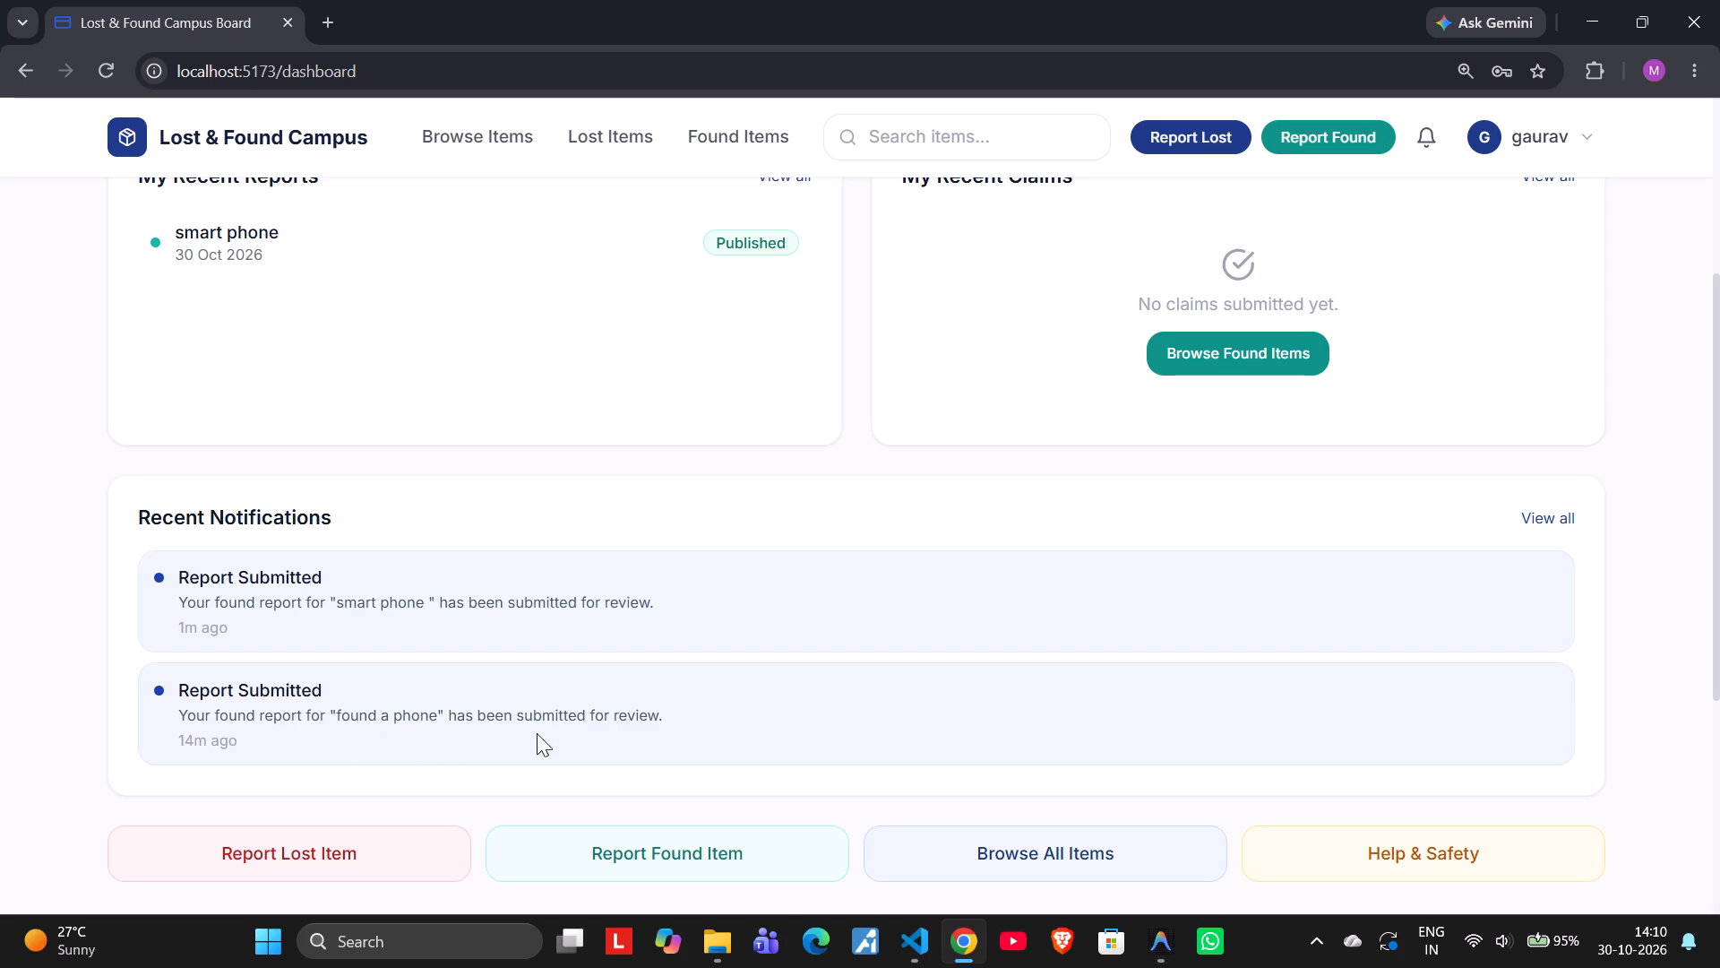
scroll(515, 734, down, 2)
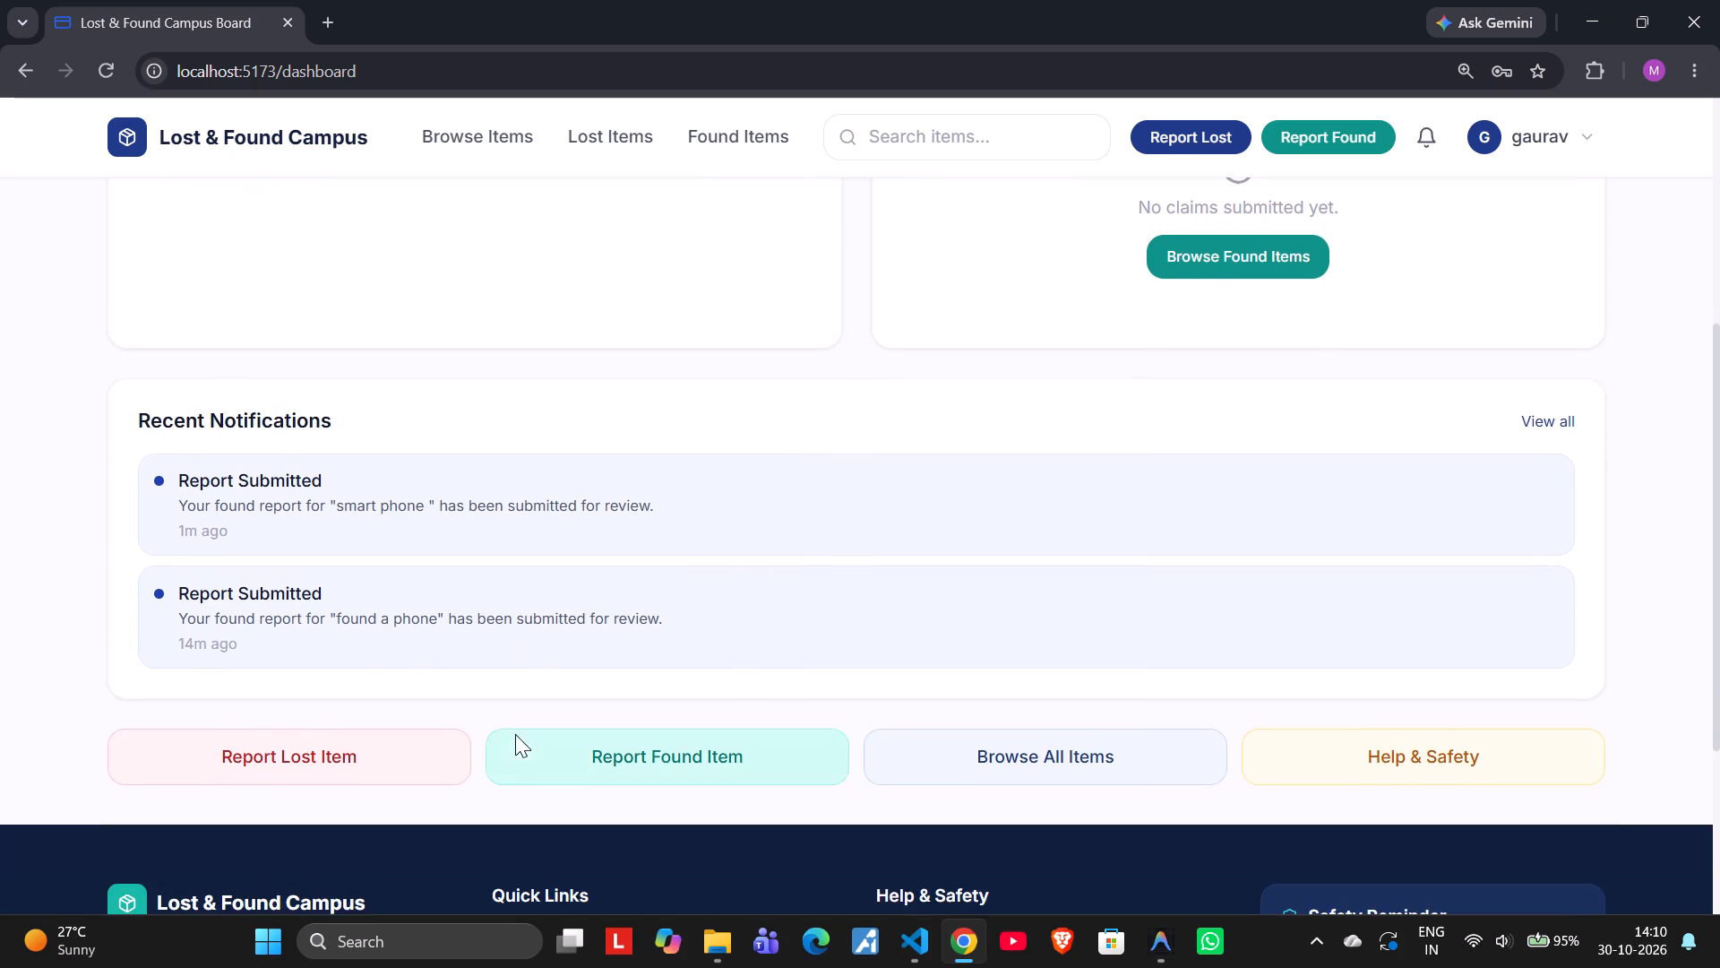
scroll(515, 734, down, 1)
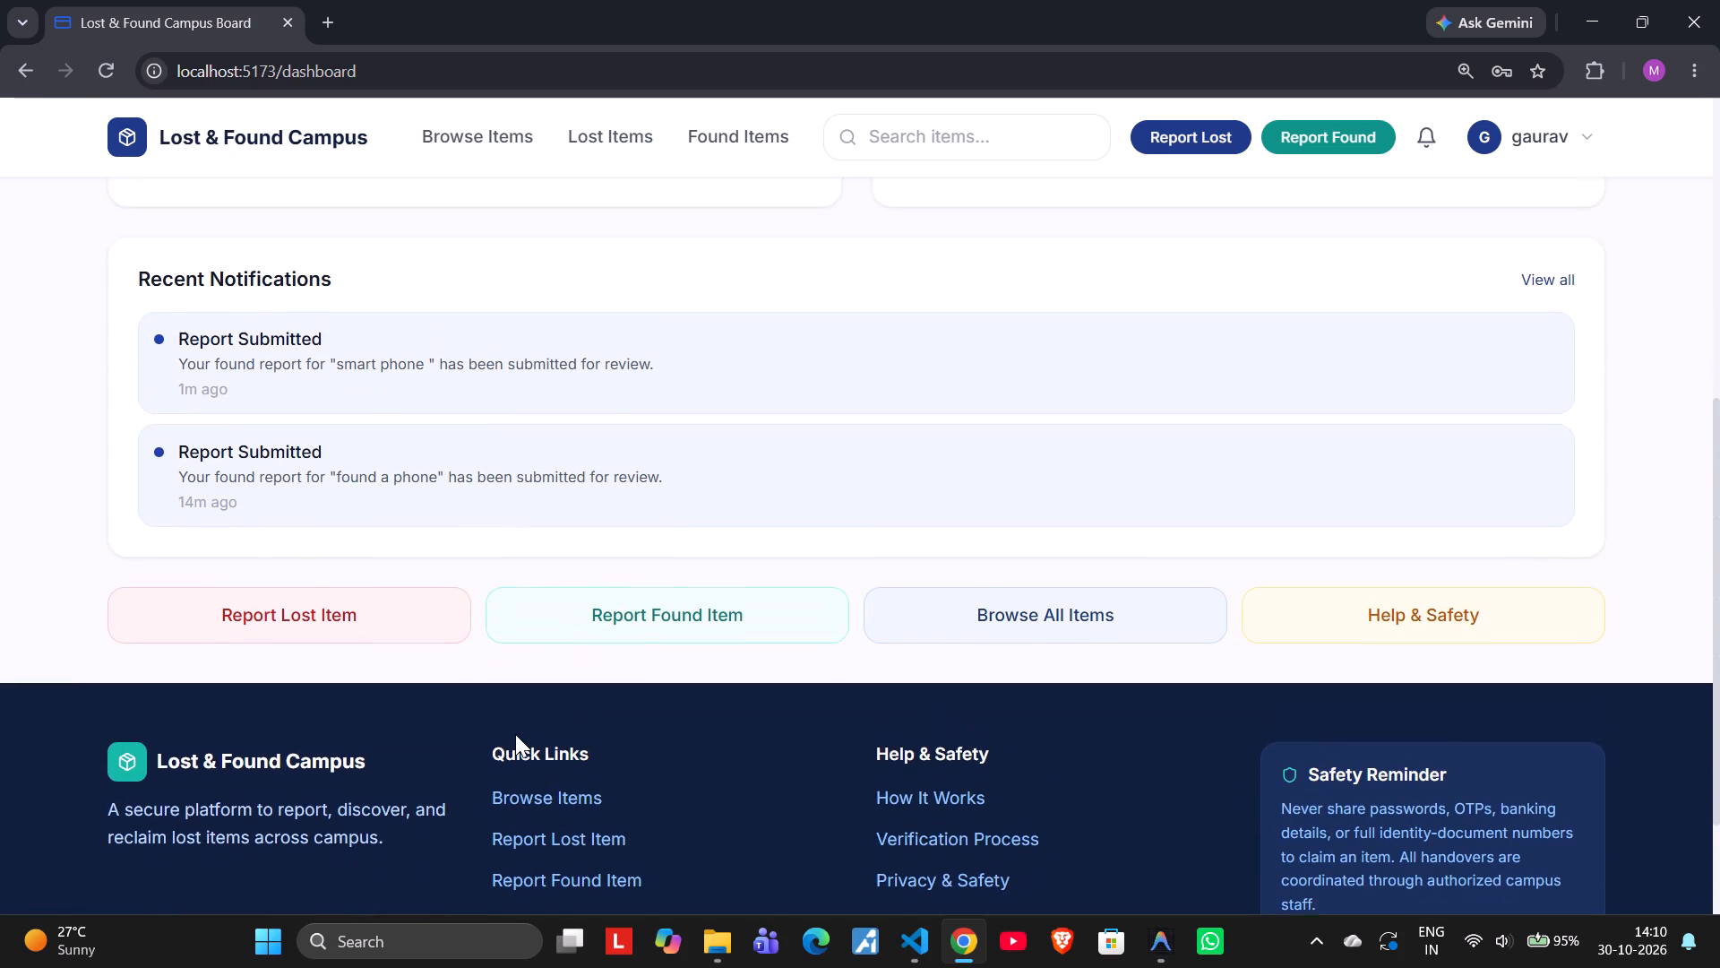
scroll(515, 734, up, 3)
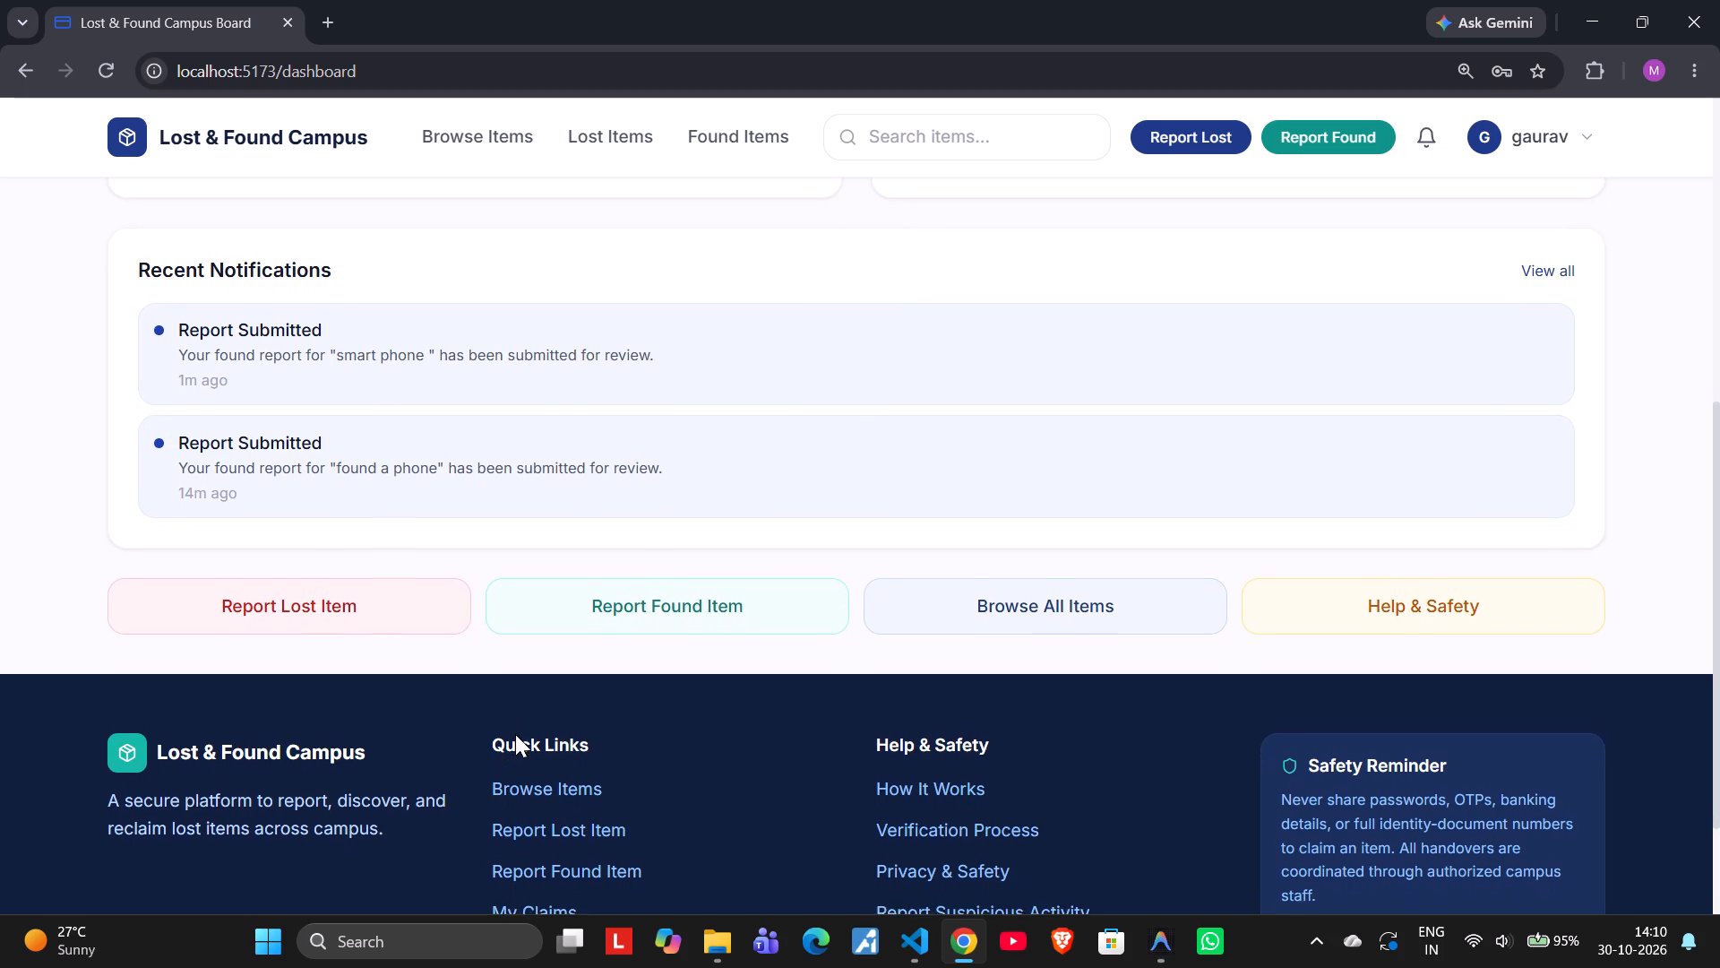
scroll(515, 734, up, 4)
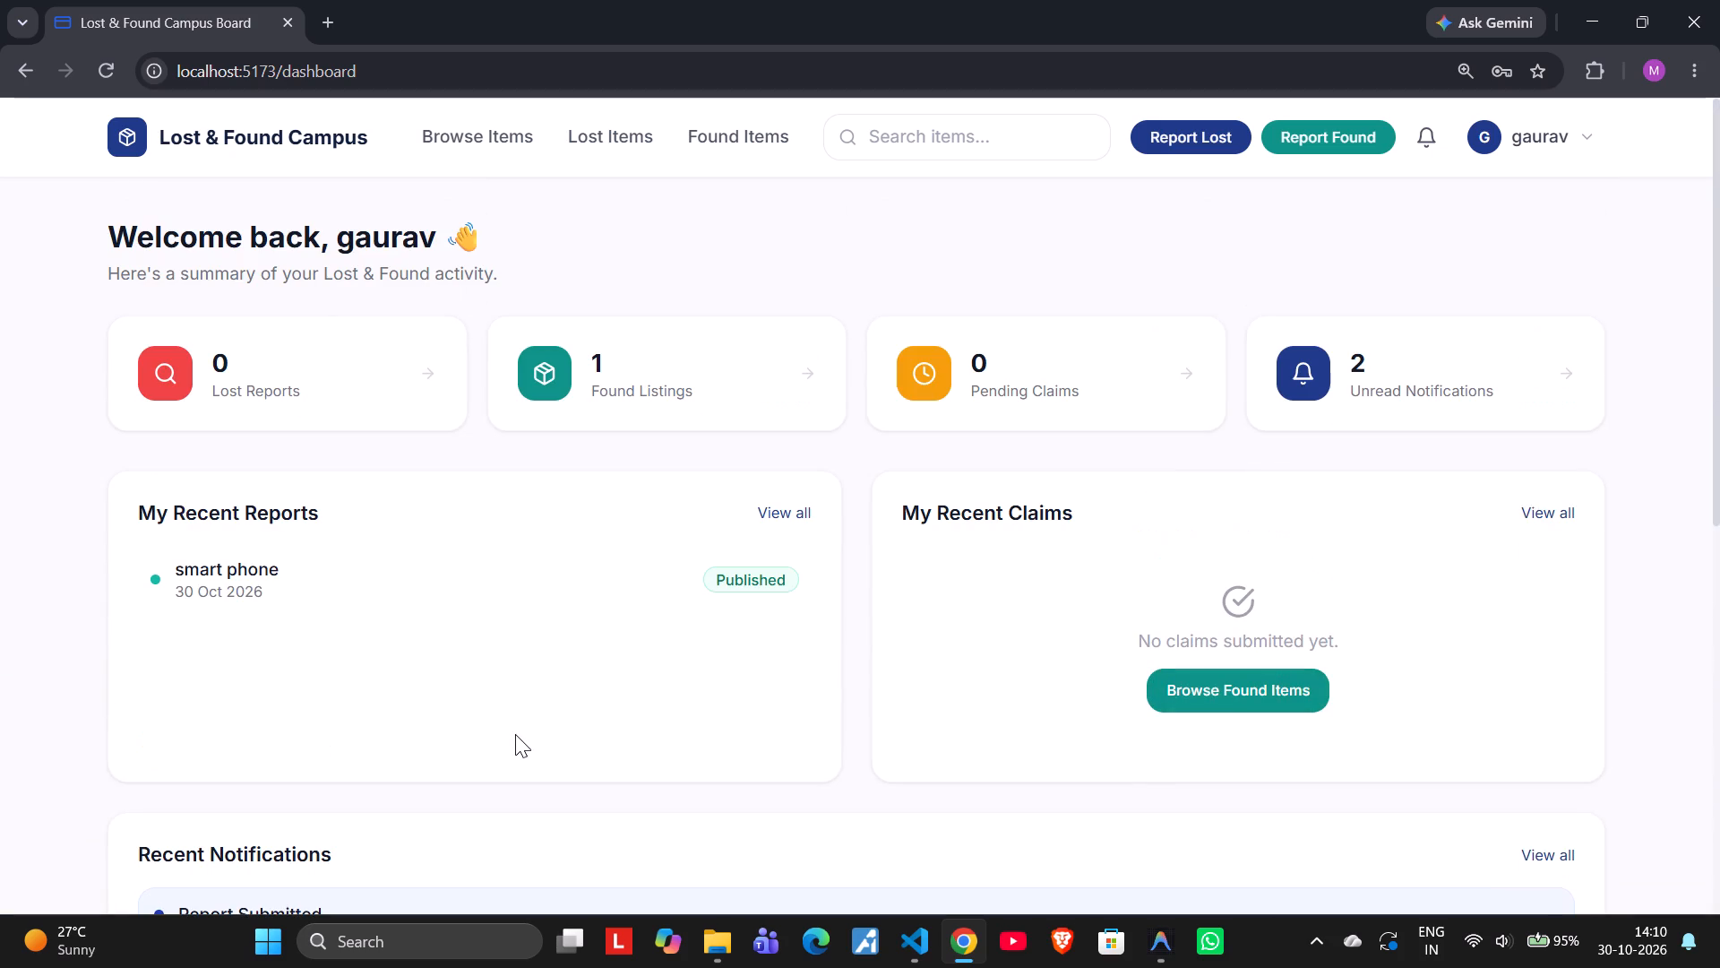
scroll(515, 734, down, 1)
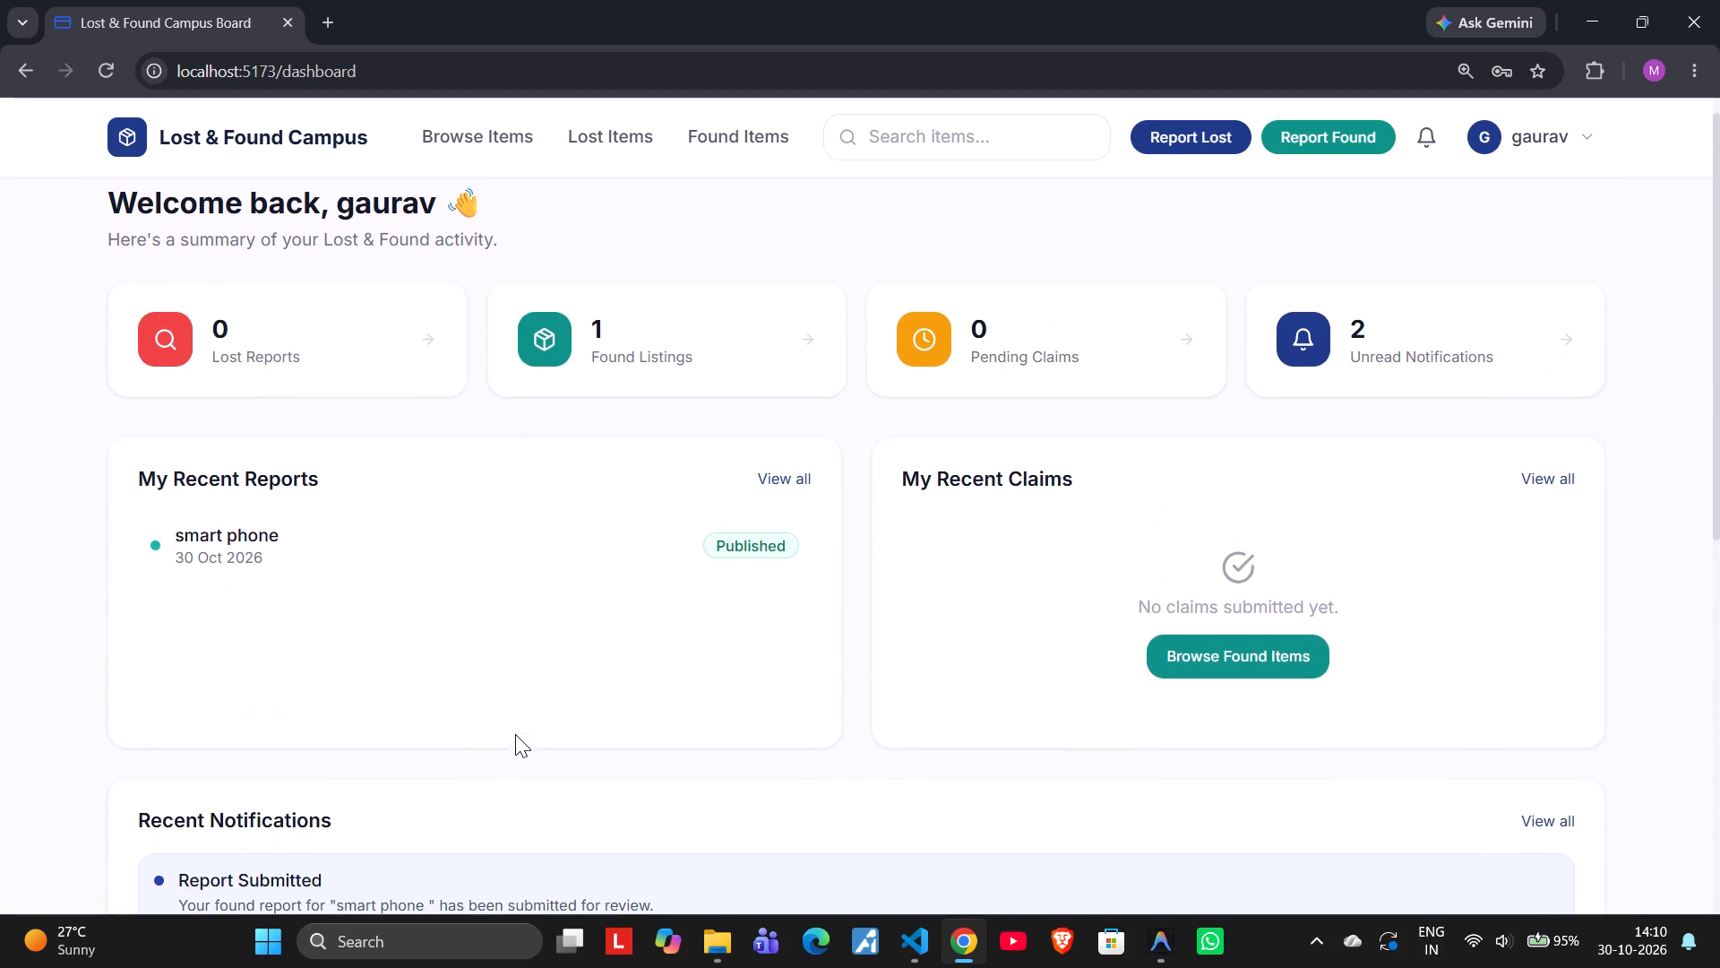
scroll(515, 734, down, 3)
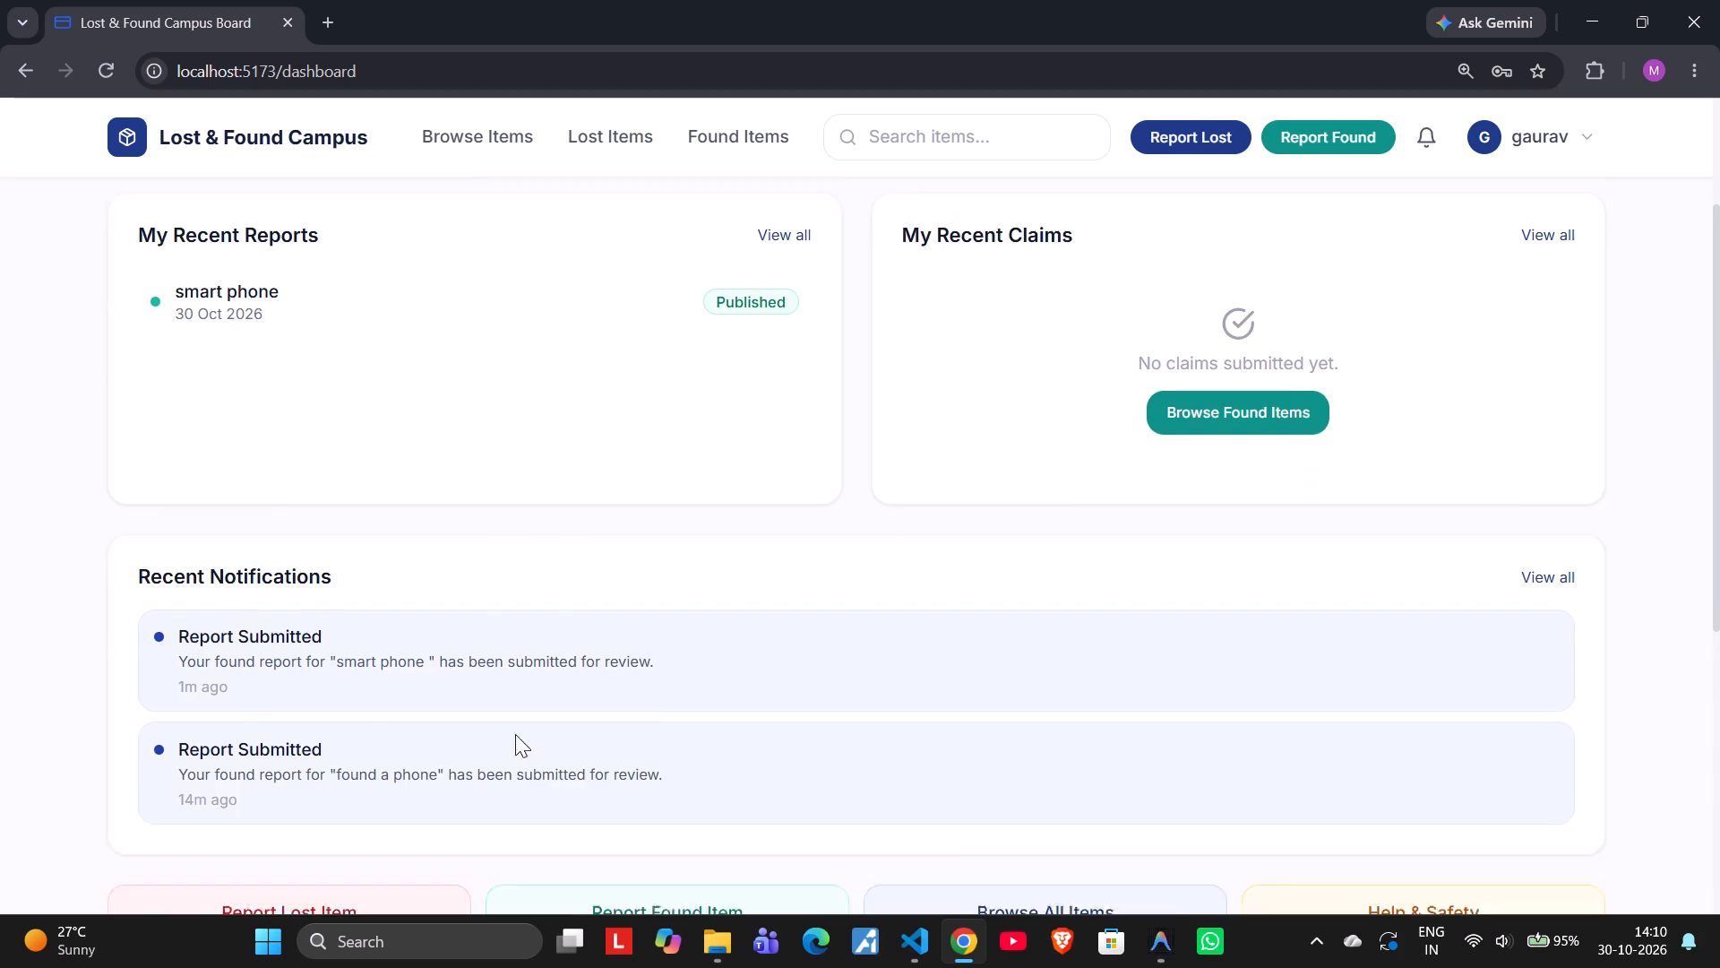
scroll(515, 734, down, 1)
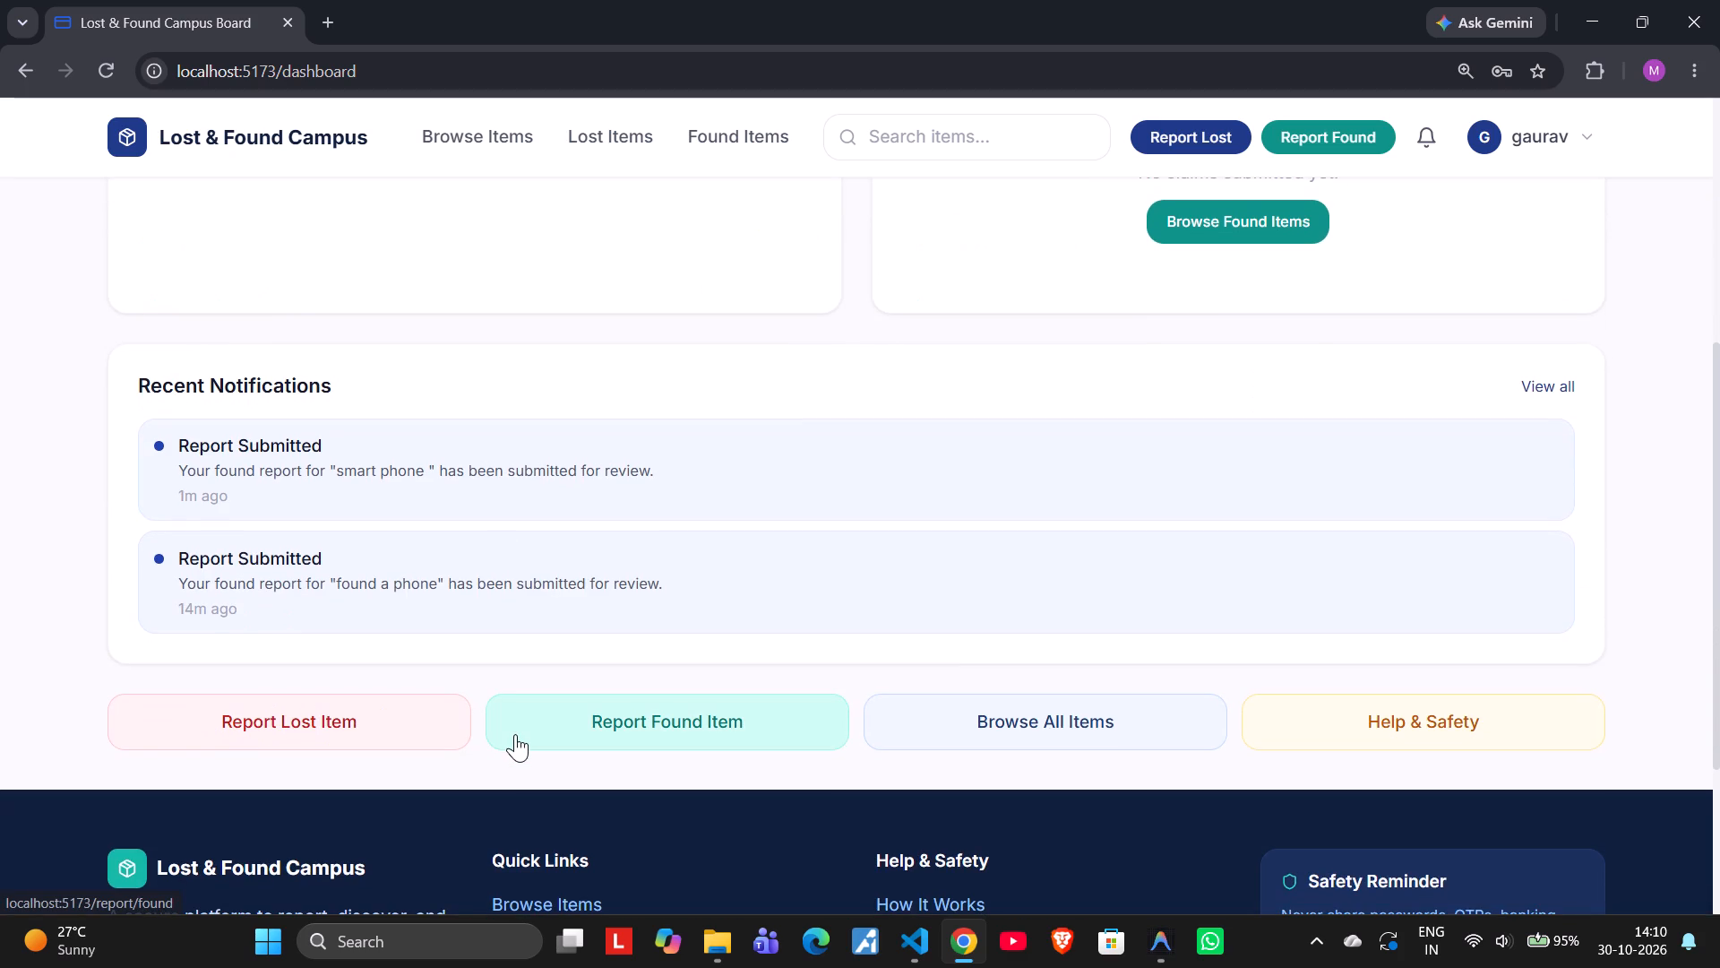
scroll(515, 734, up, 5)
Browse all posted lost and found items and look through the listing cards.
click(461, 130)
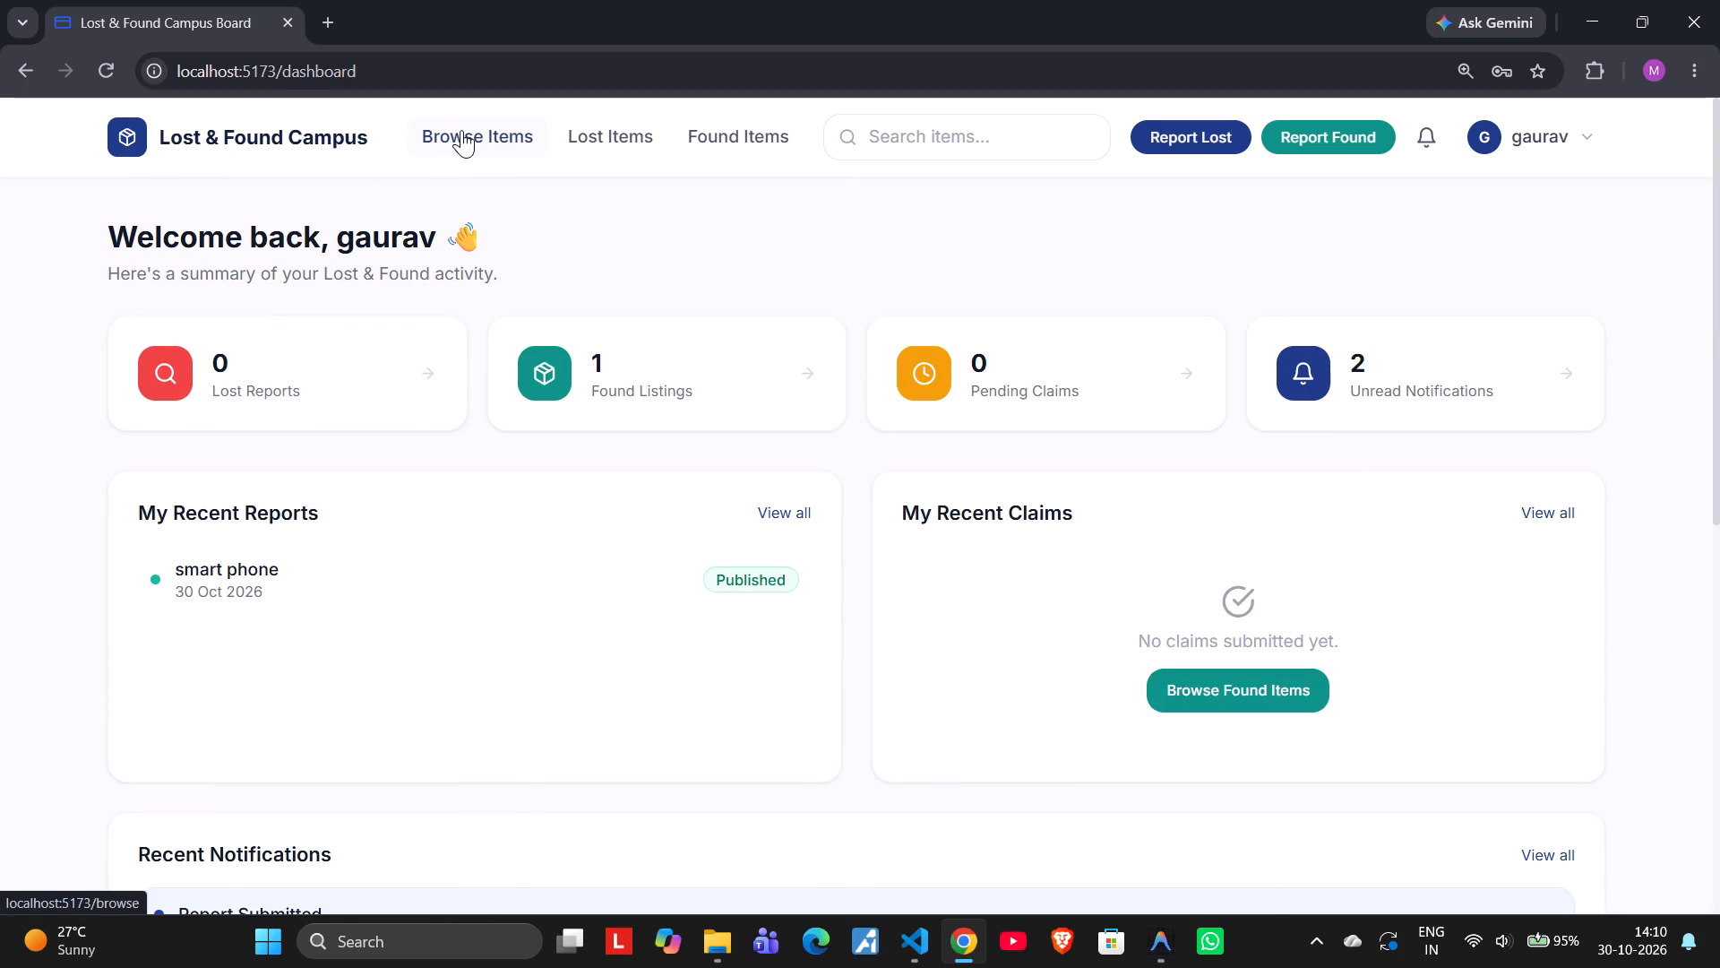
scroll(307, 544, down, 1)
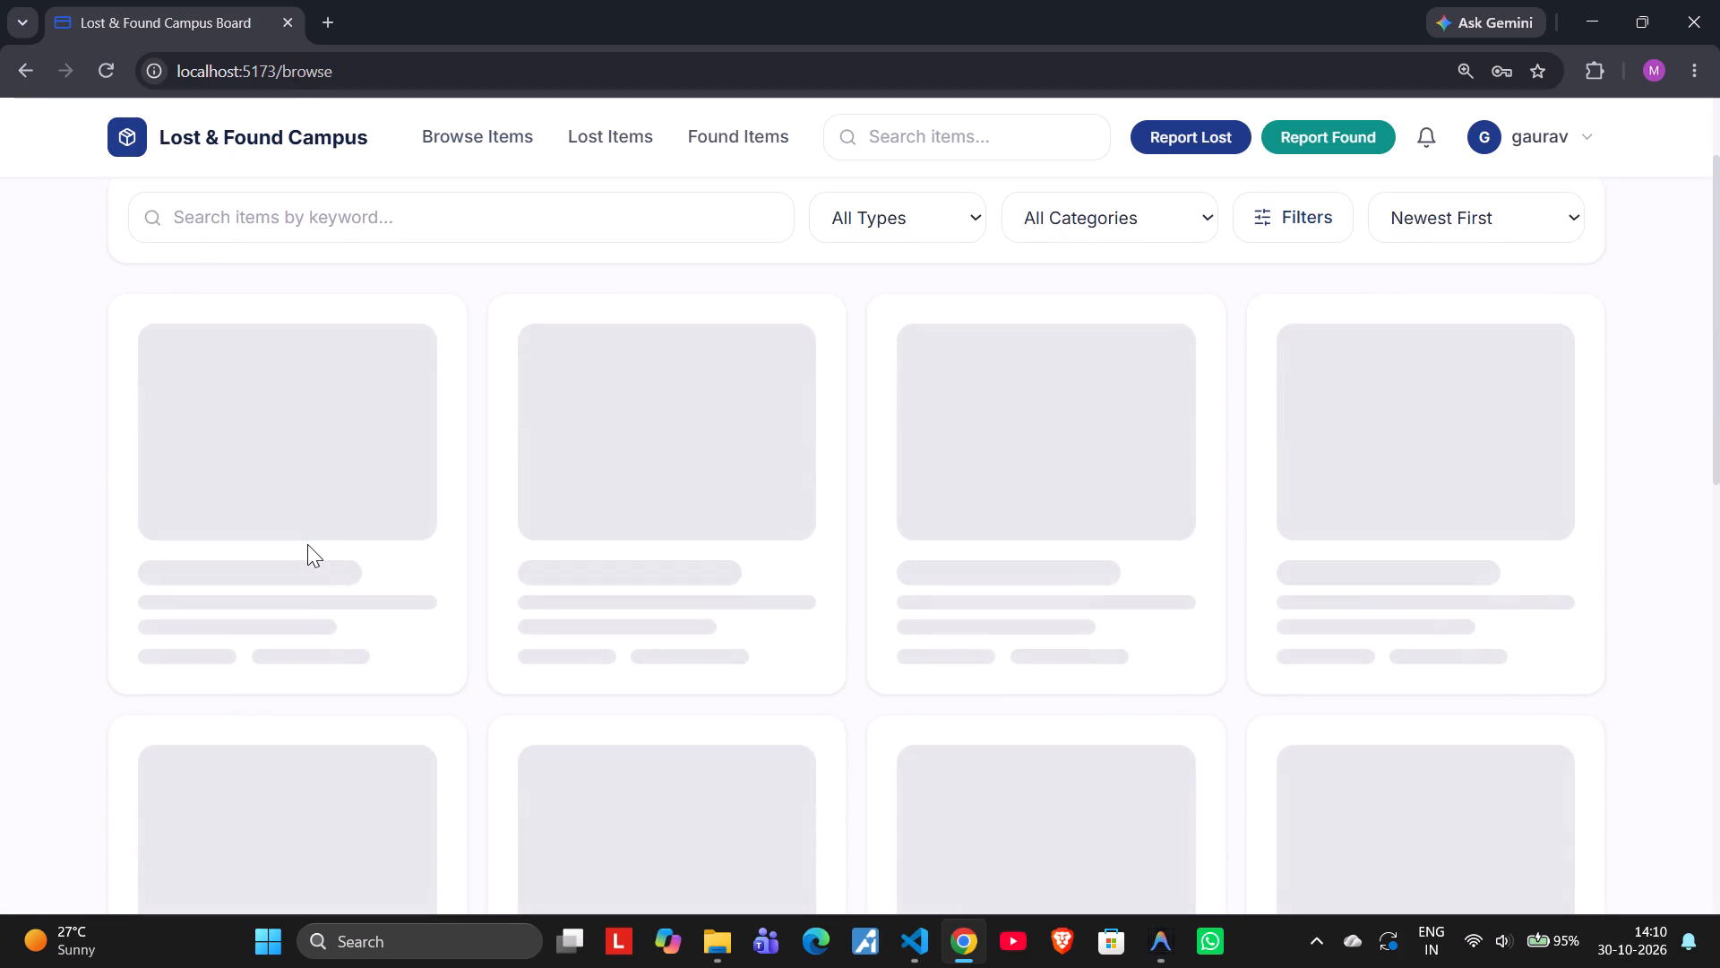
scroll(307, 544, down, 1)
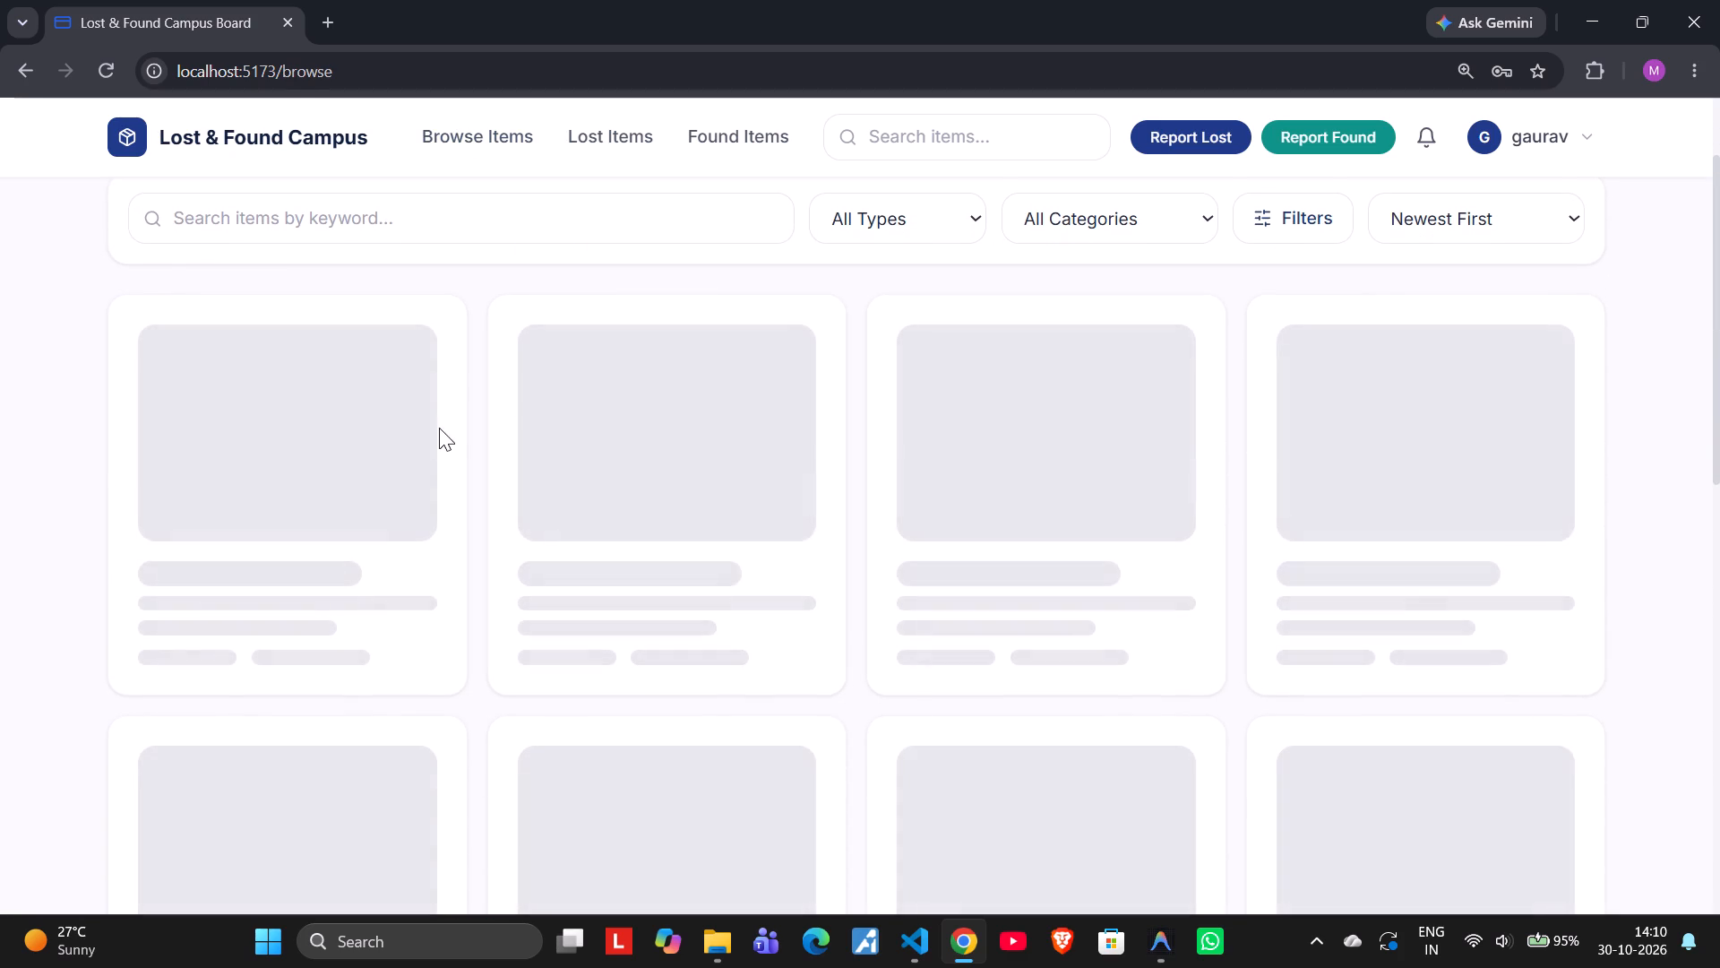
scroll(561, 426, down, 1)
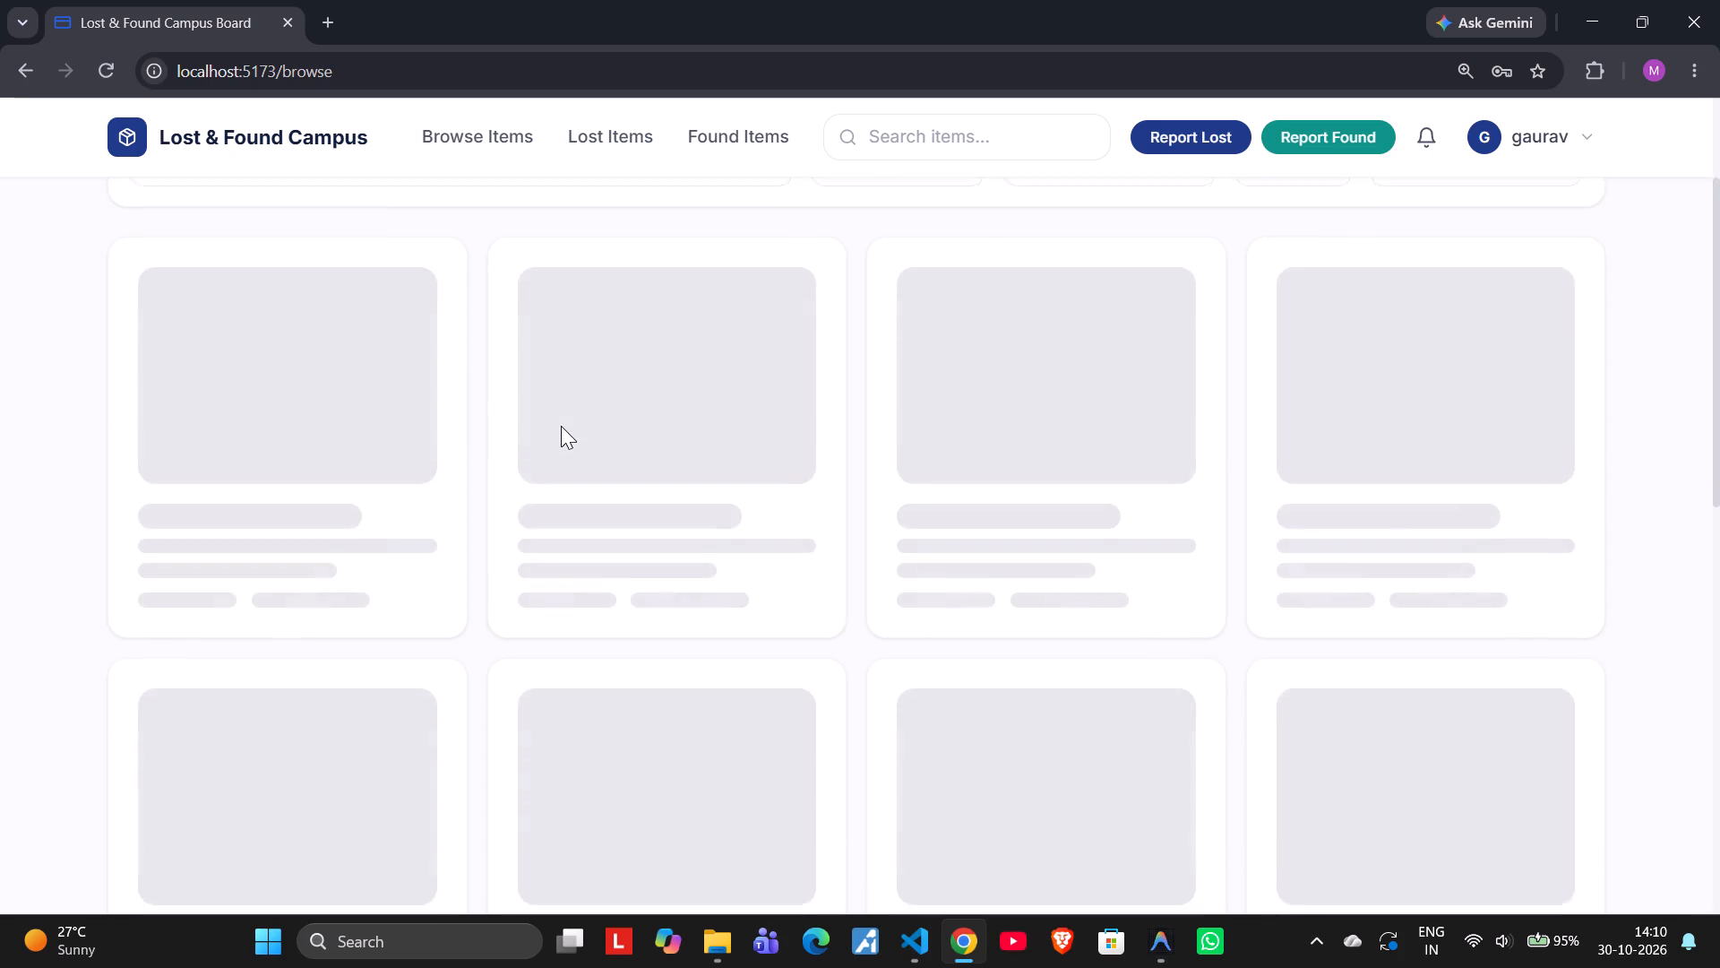
scroll(561, 426, down, 1)
scroll(561, 426, up, 1)
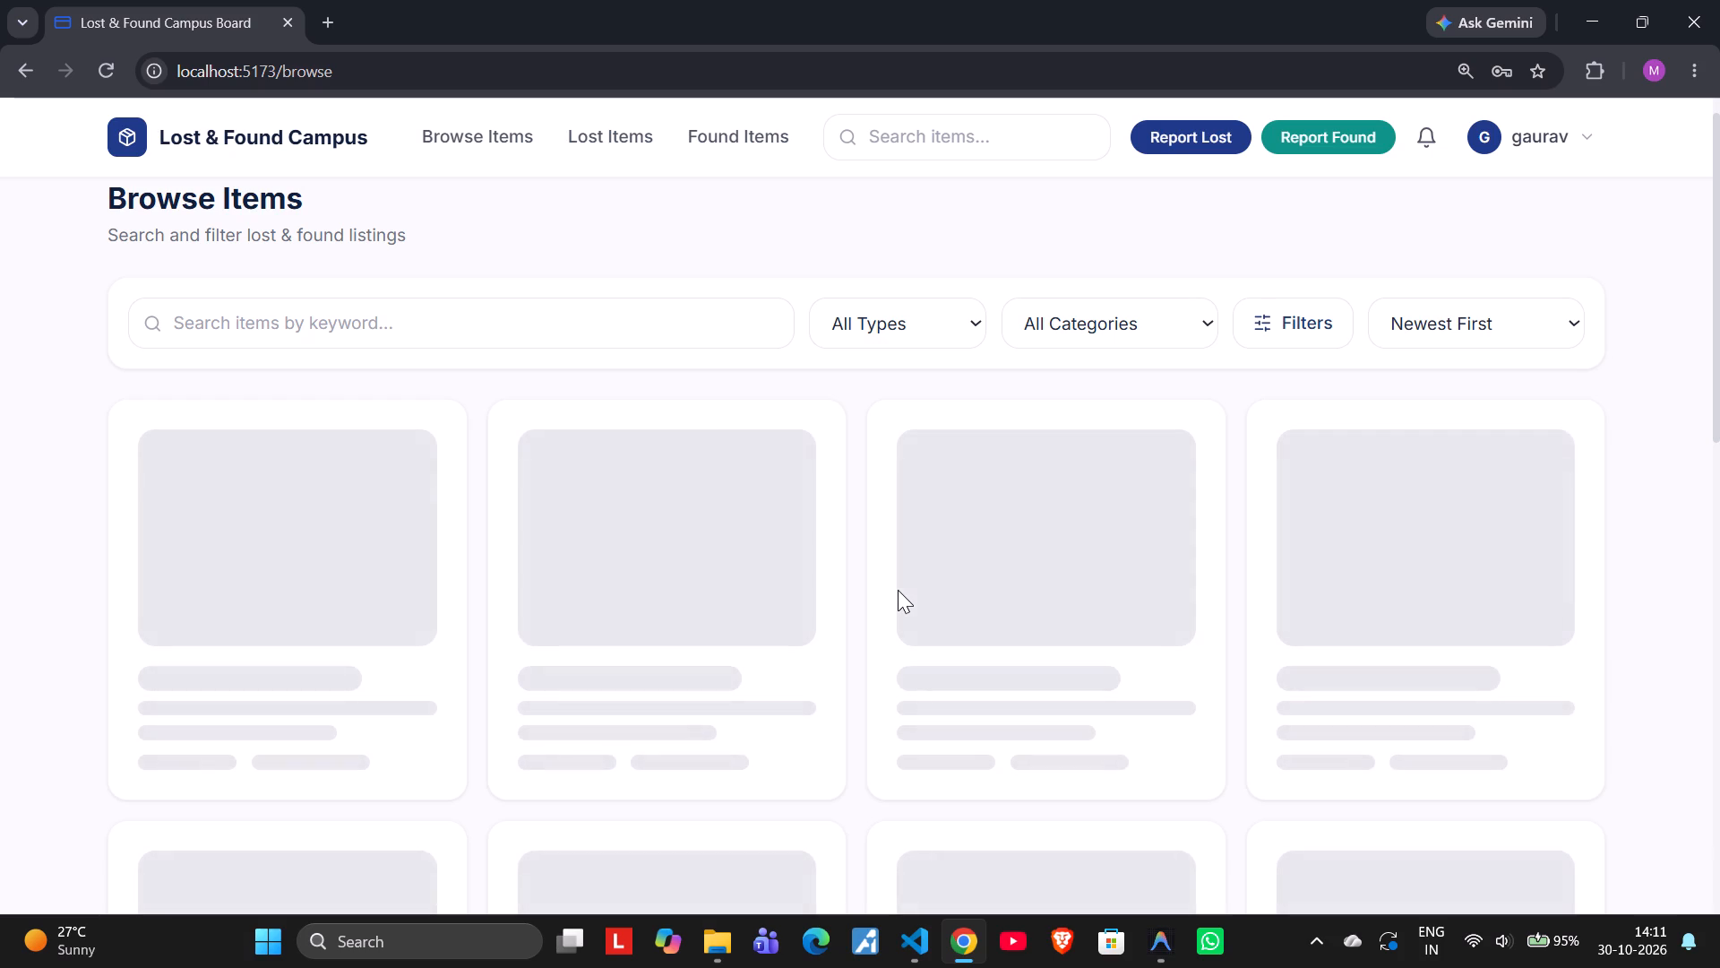
scroll(898, 590, down, 2)
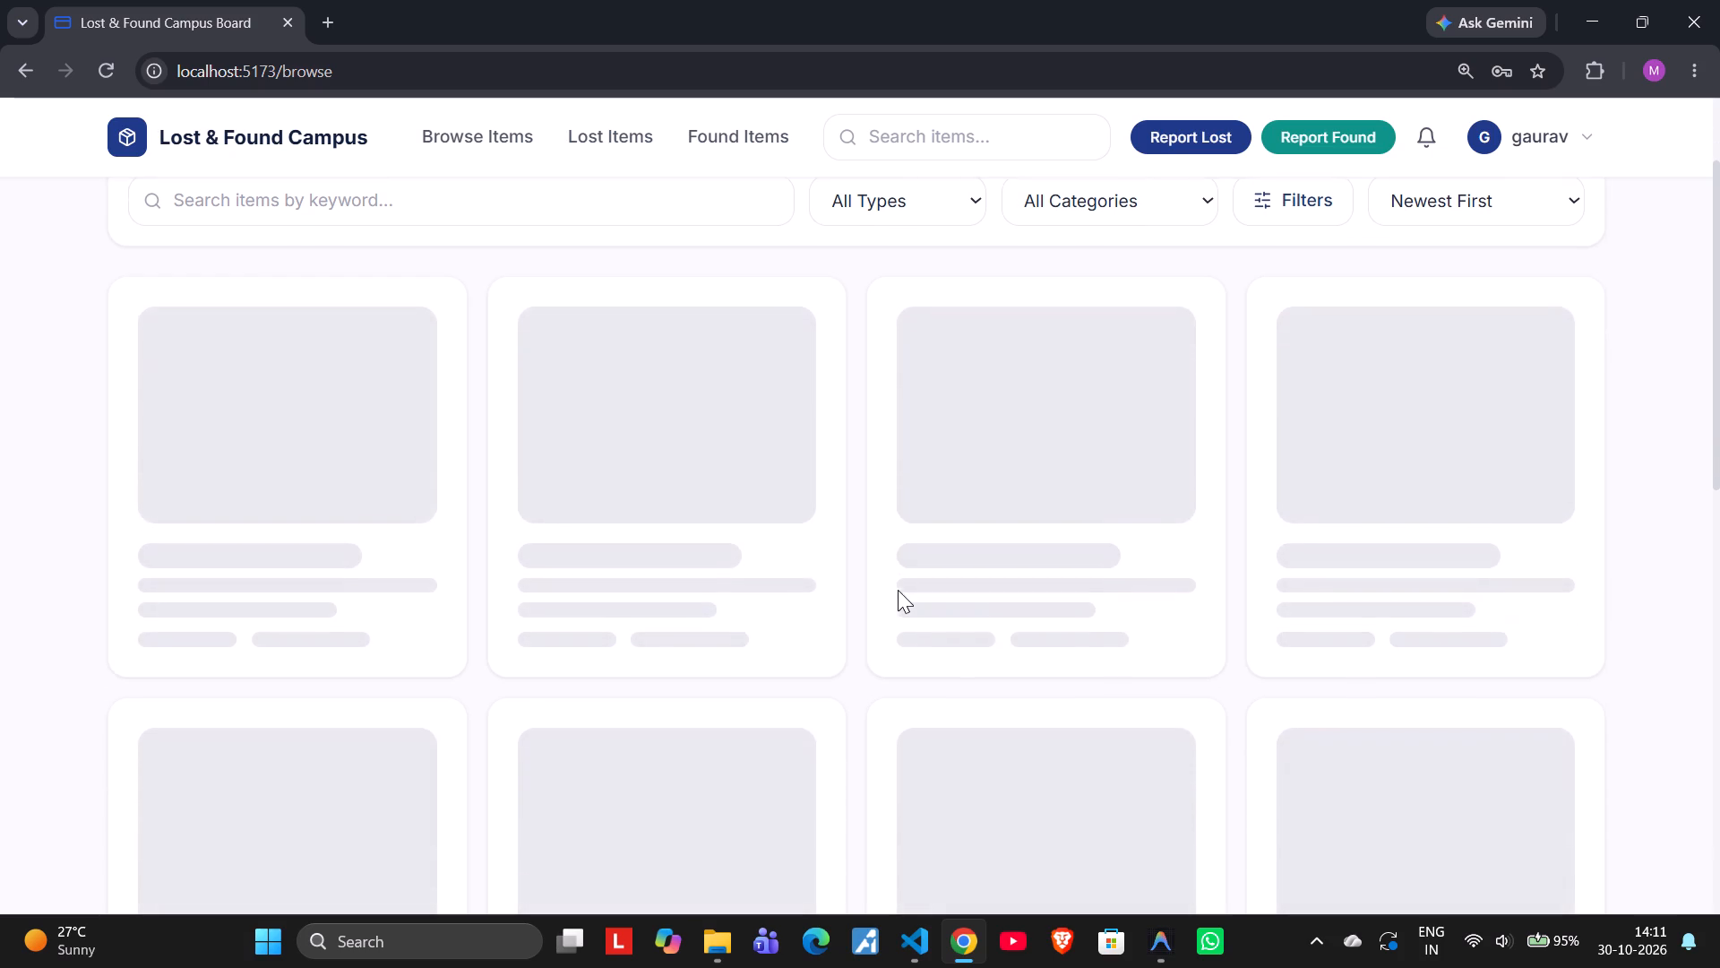
scroll(898, 590, down, 1)
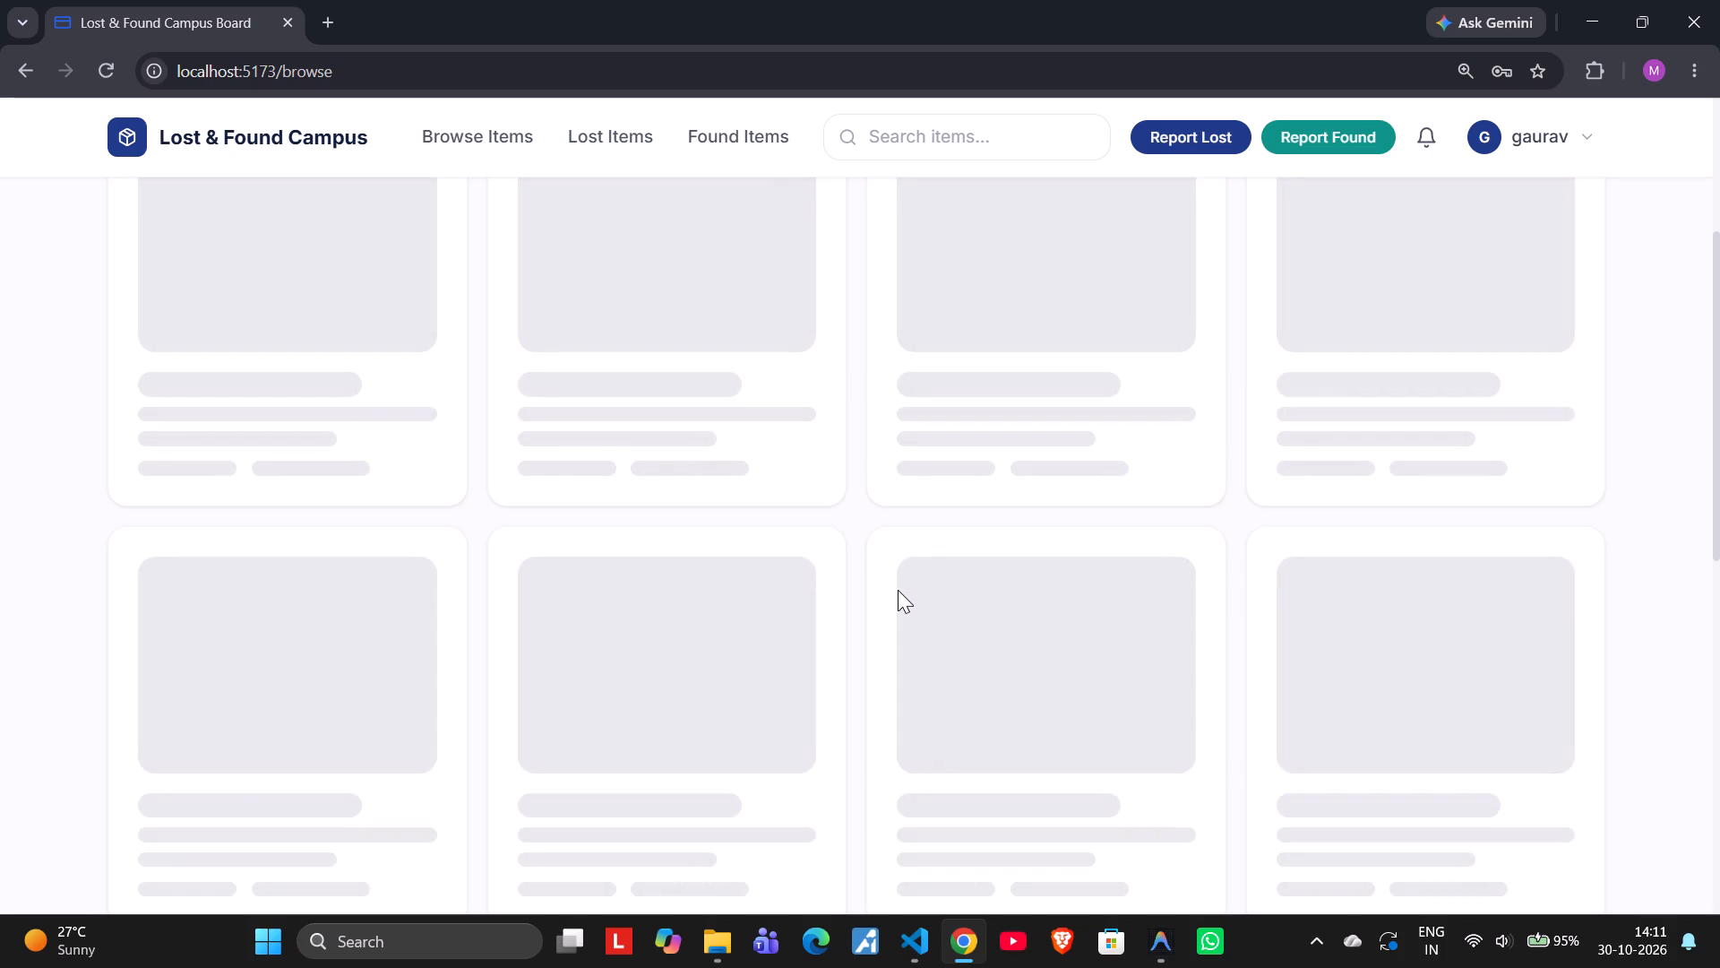
scroll(898, 590, up, 4)
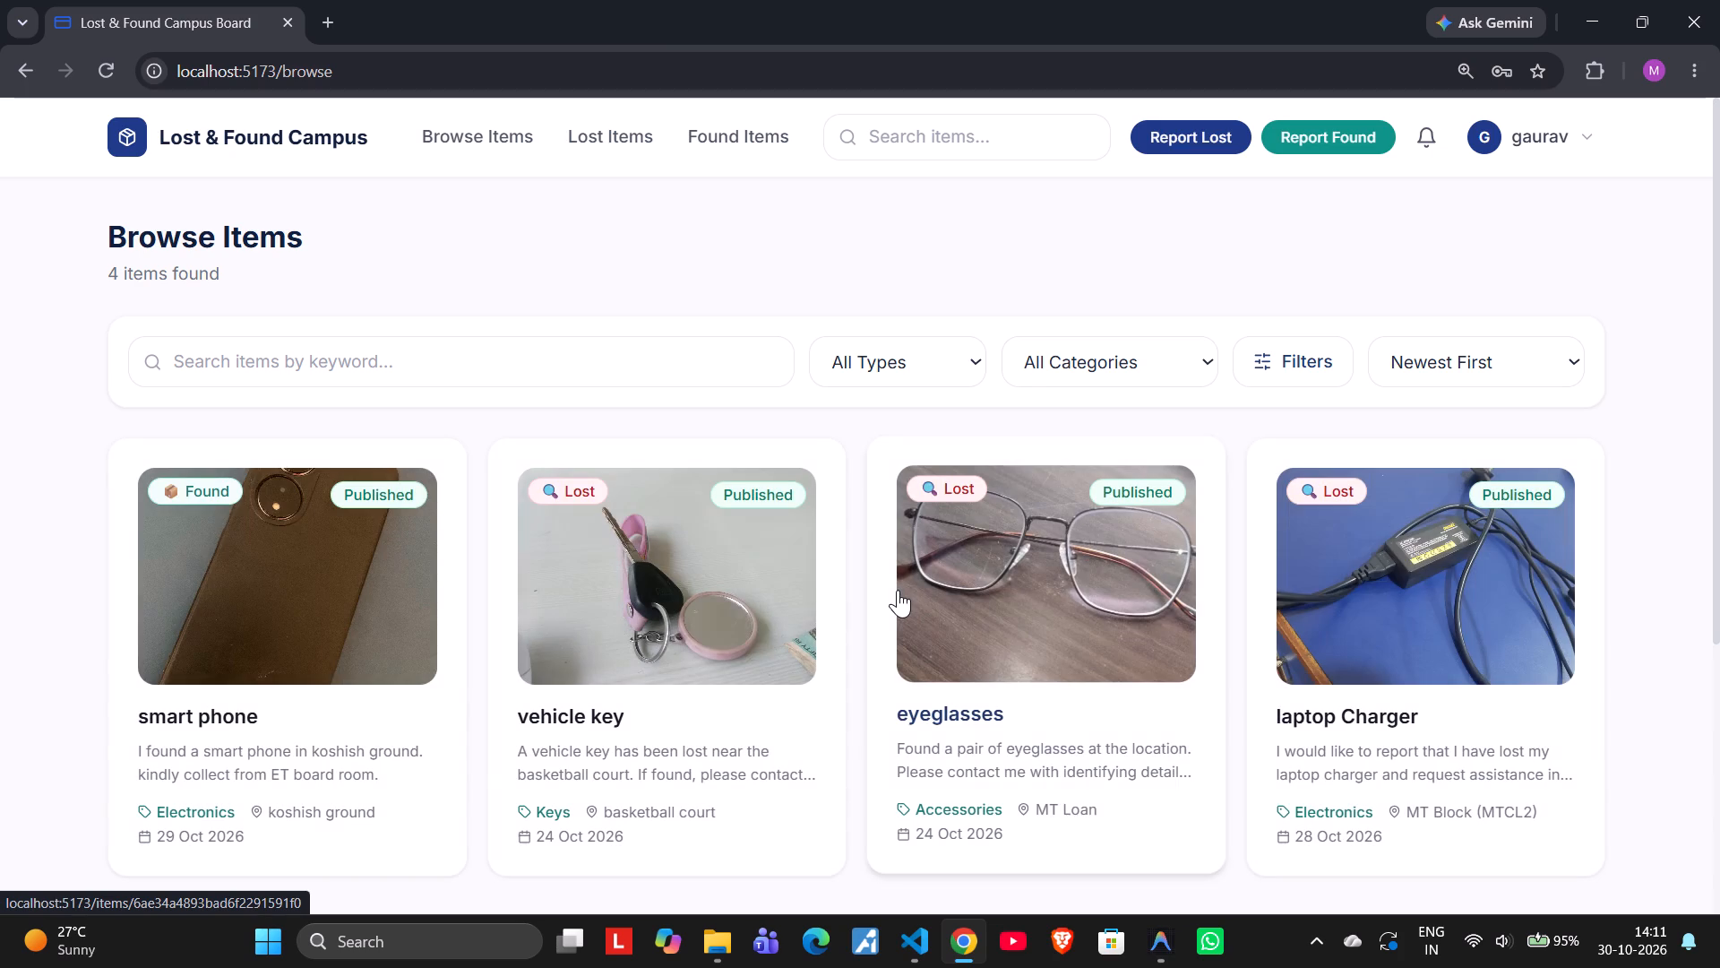
Open the lost vehicle key listing and look over its photo, details and description.
click(672, 563)
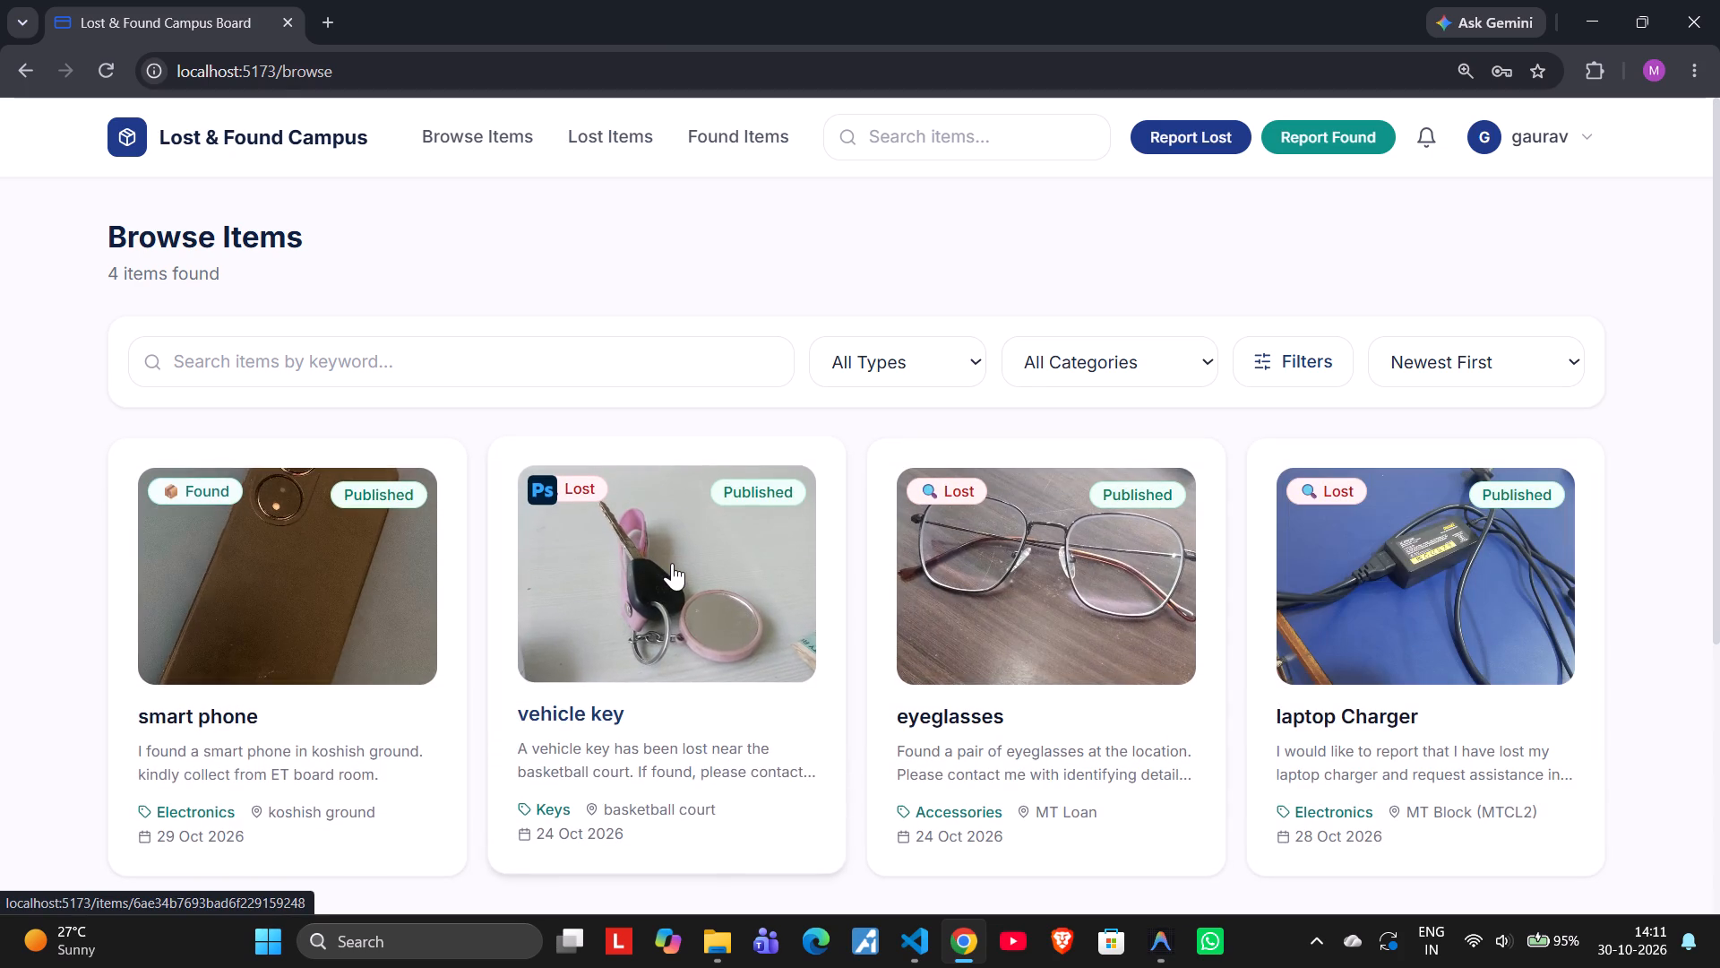
scroll(672, 563, down, 1)
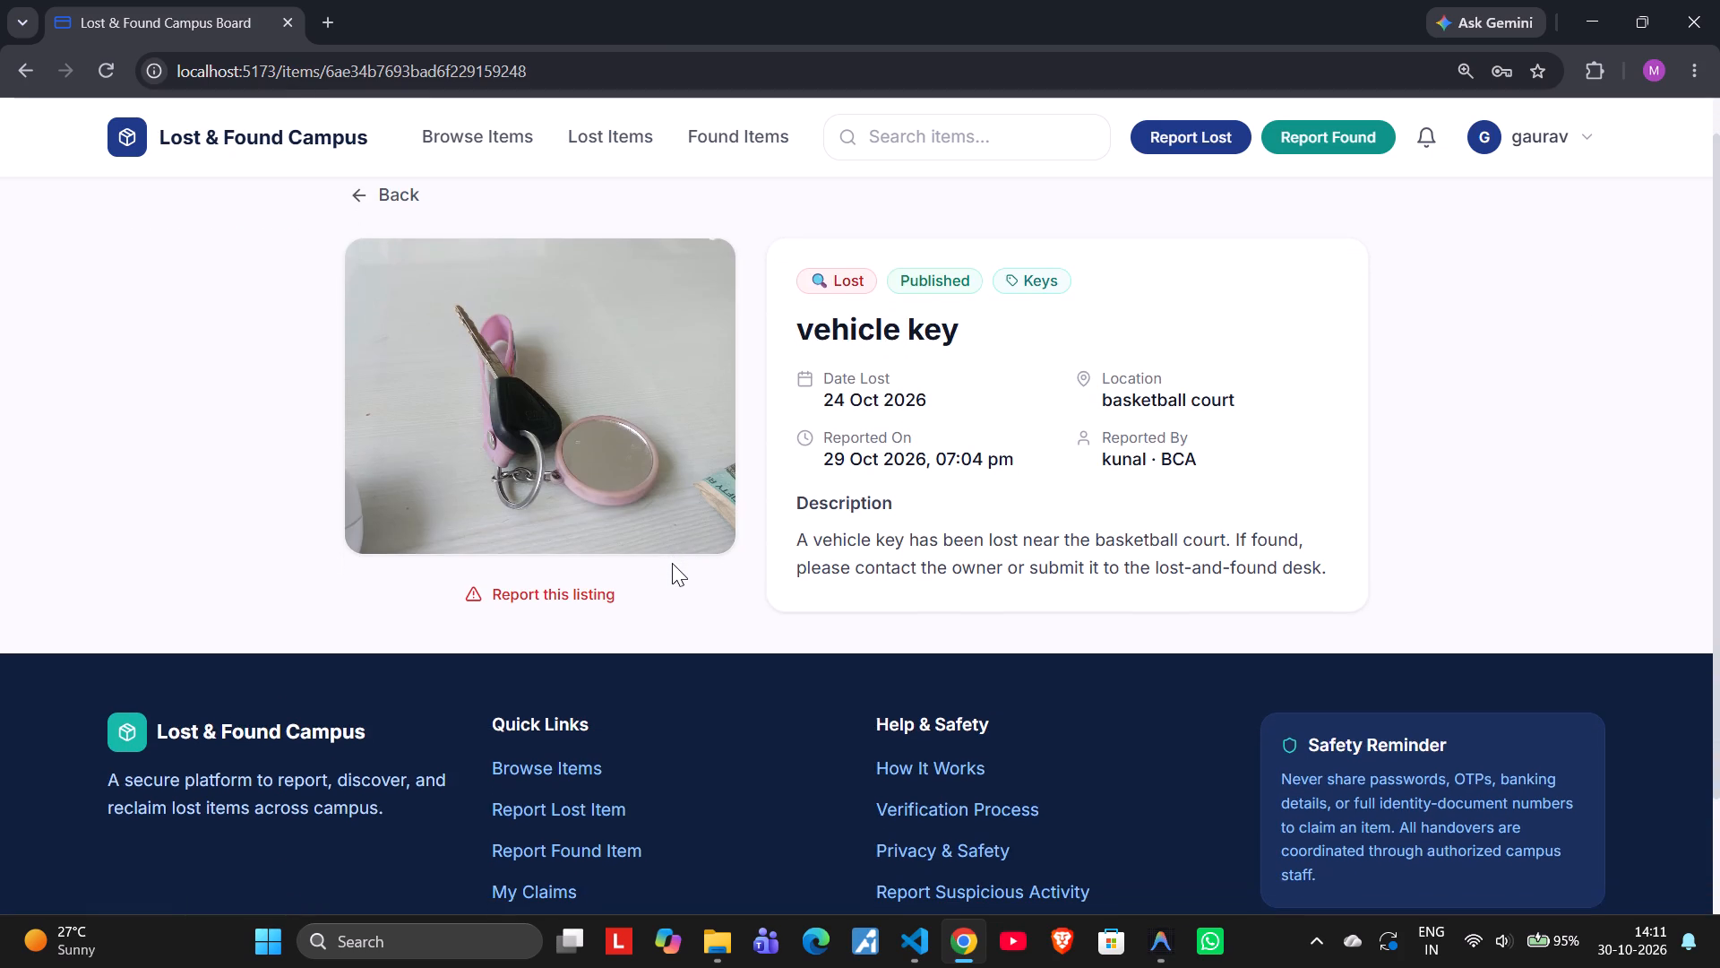
scroll(672, 563, down, 1)
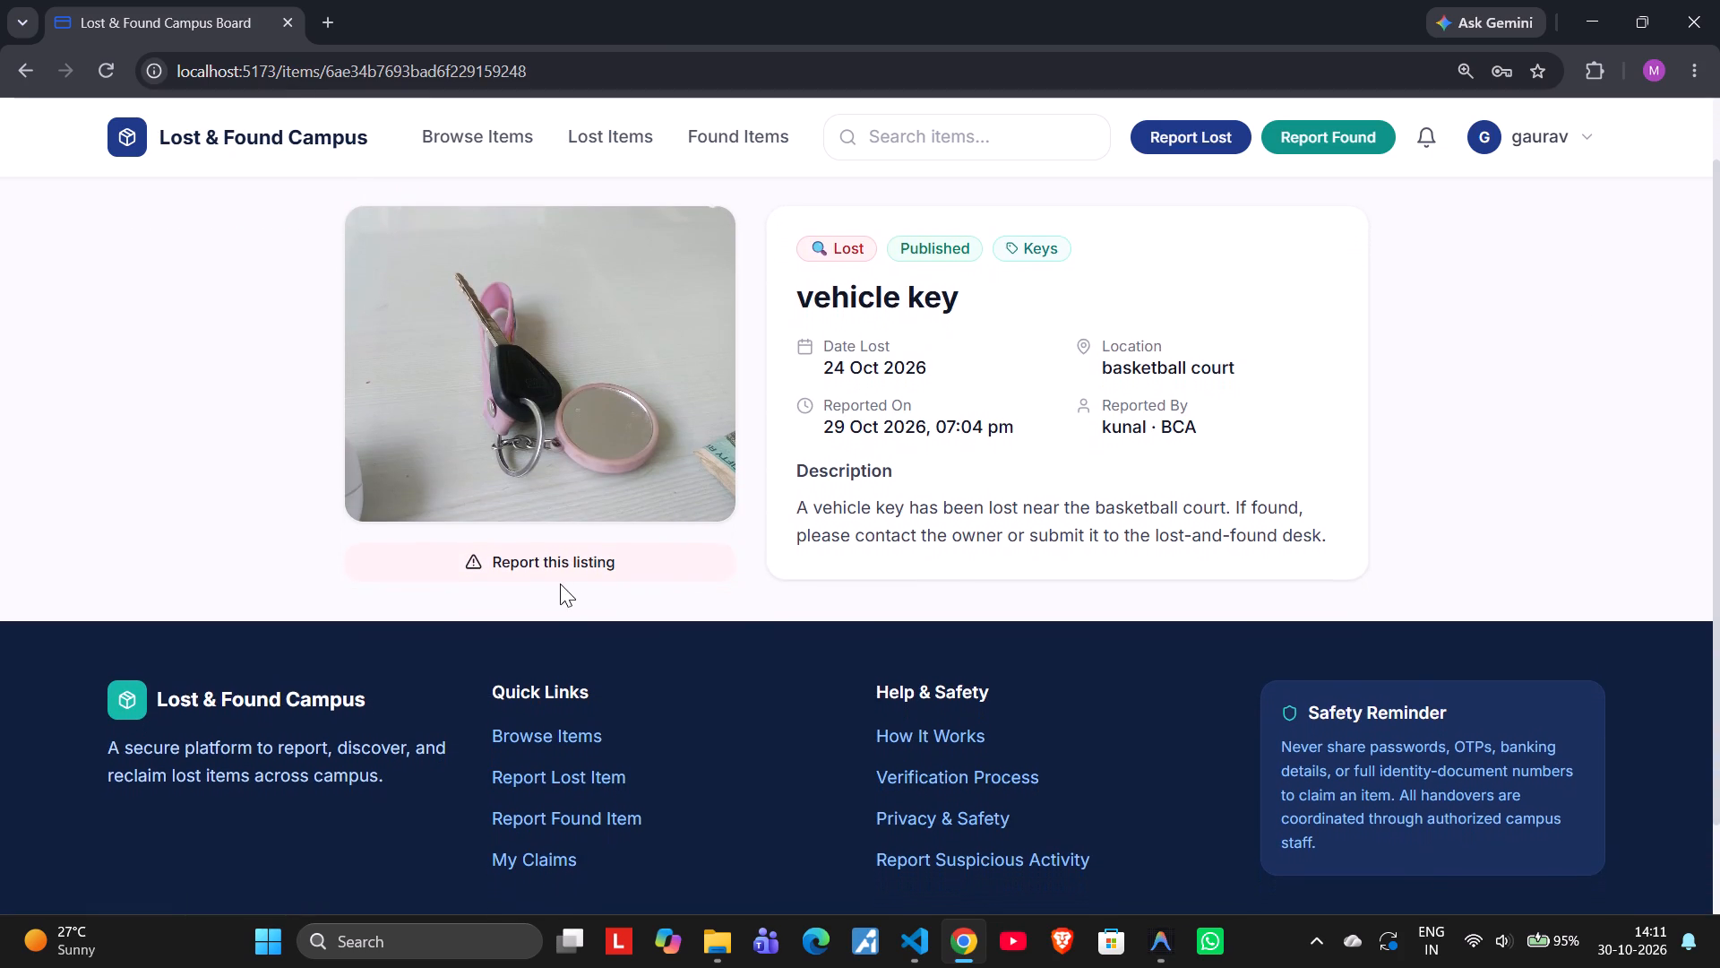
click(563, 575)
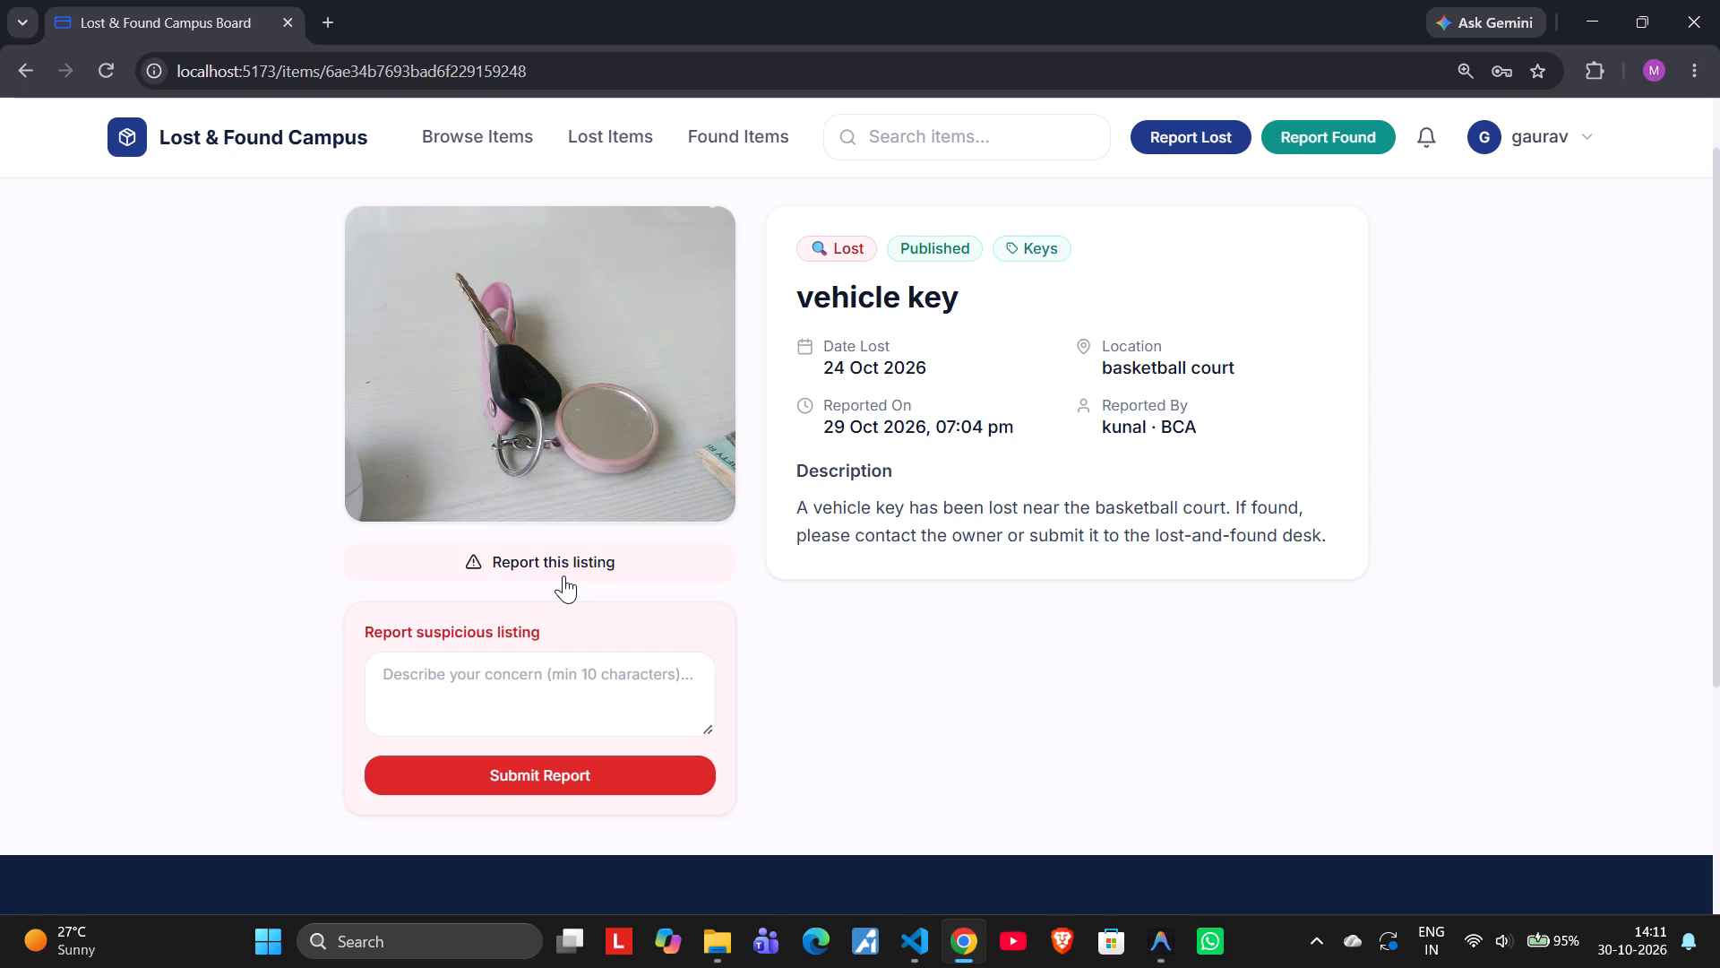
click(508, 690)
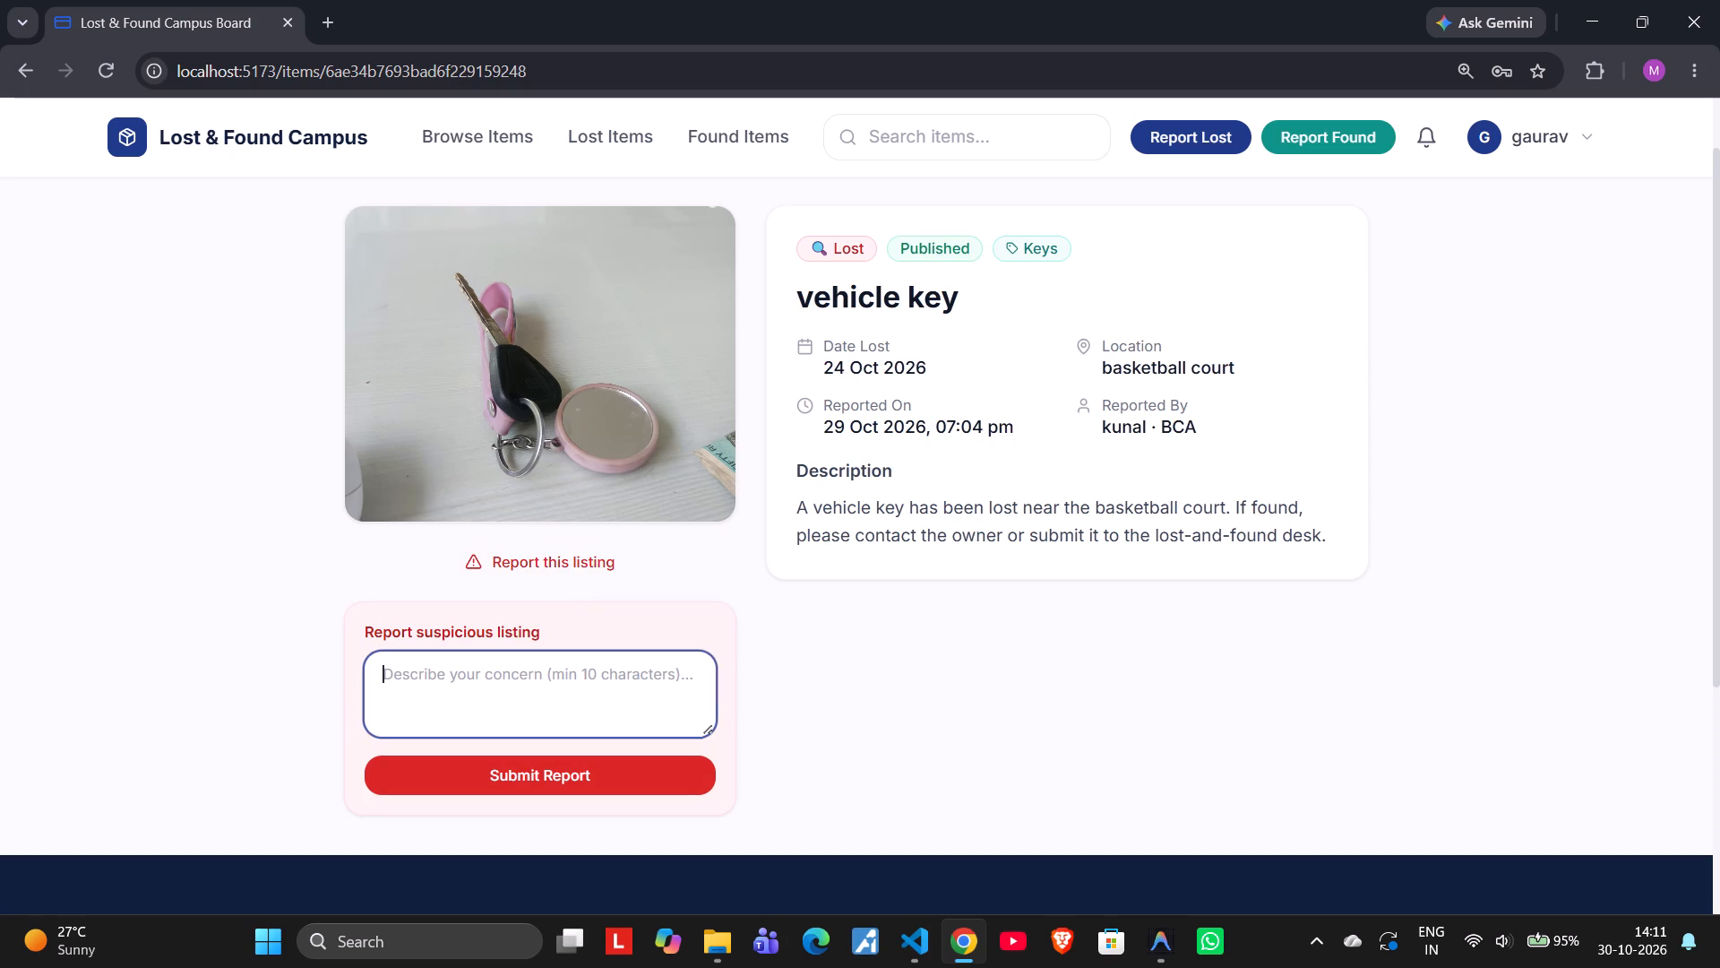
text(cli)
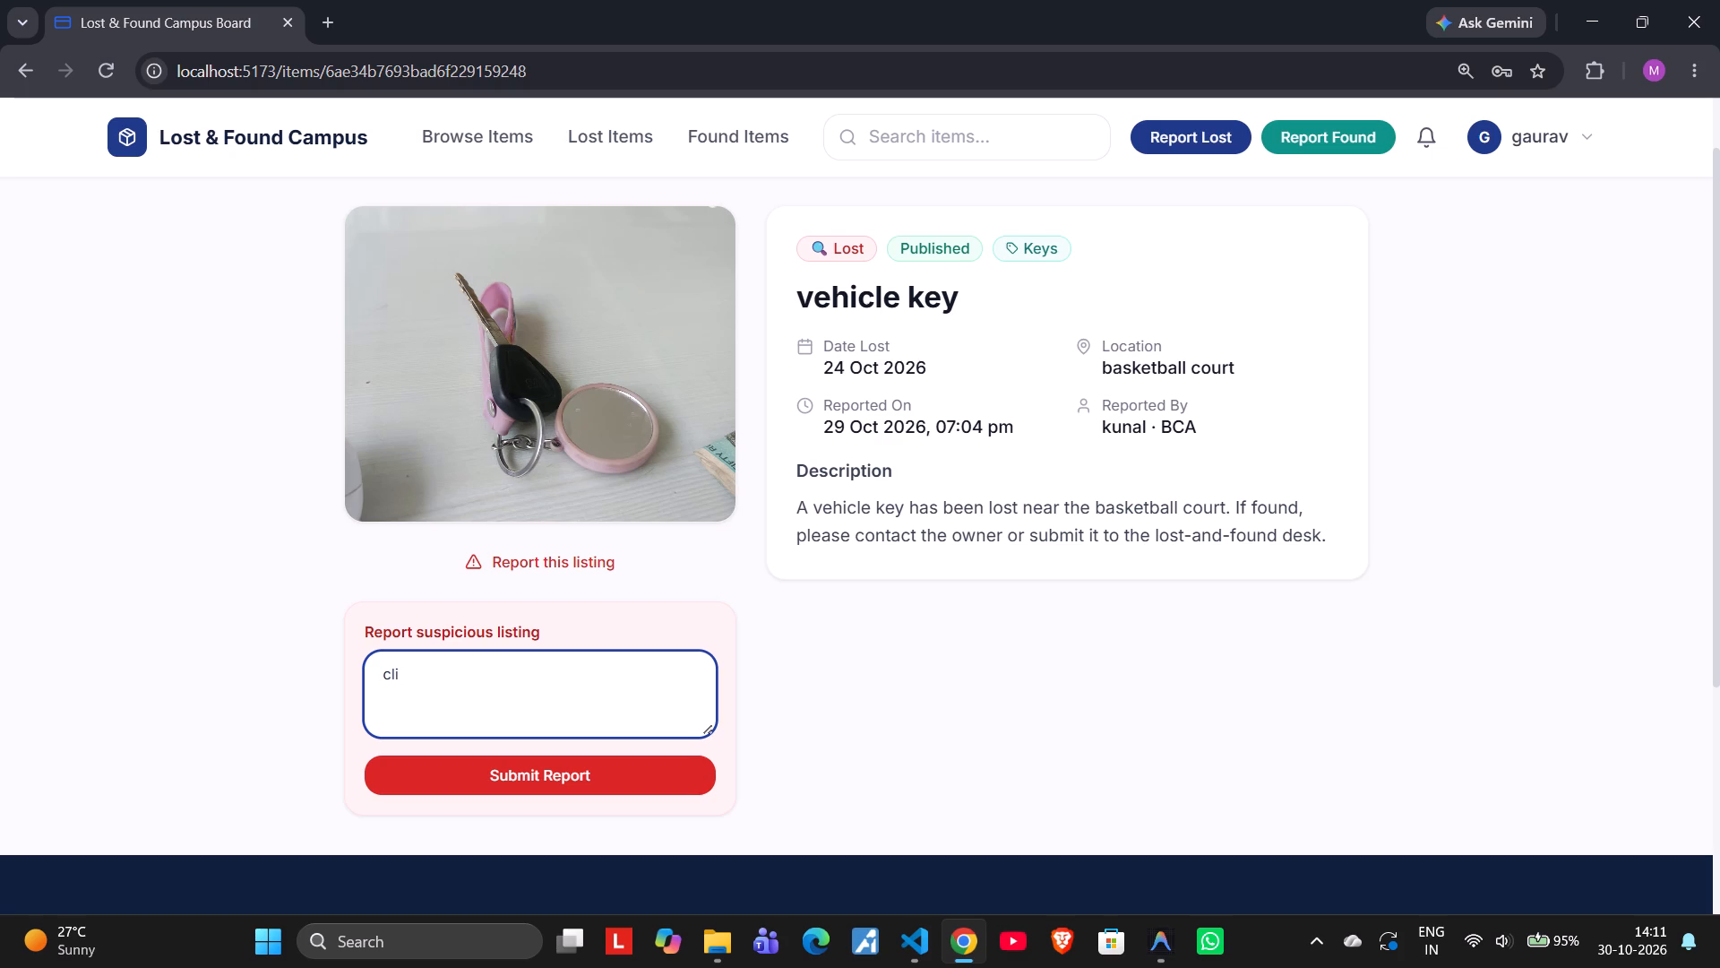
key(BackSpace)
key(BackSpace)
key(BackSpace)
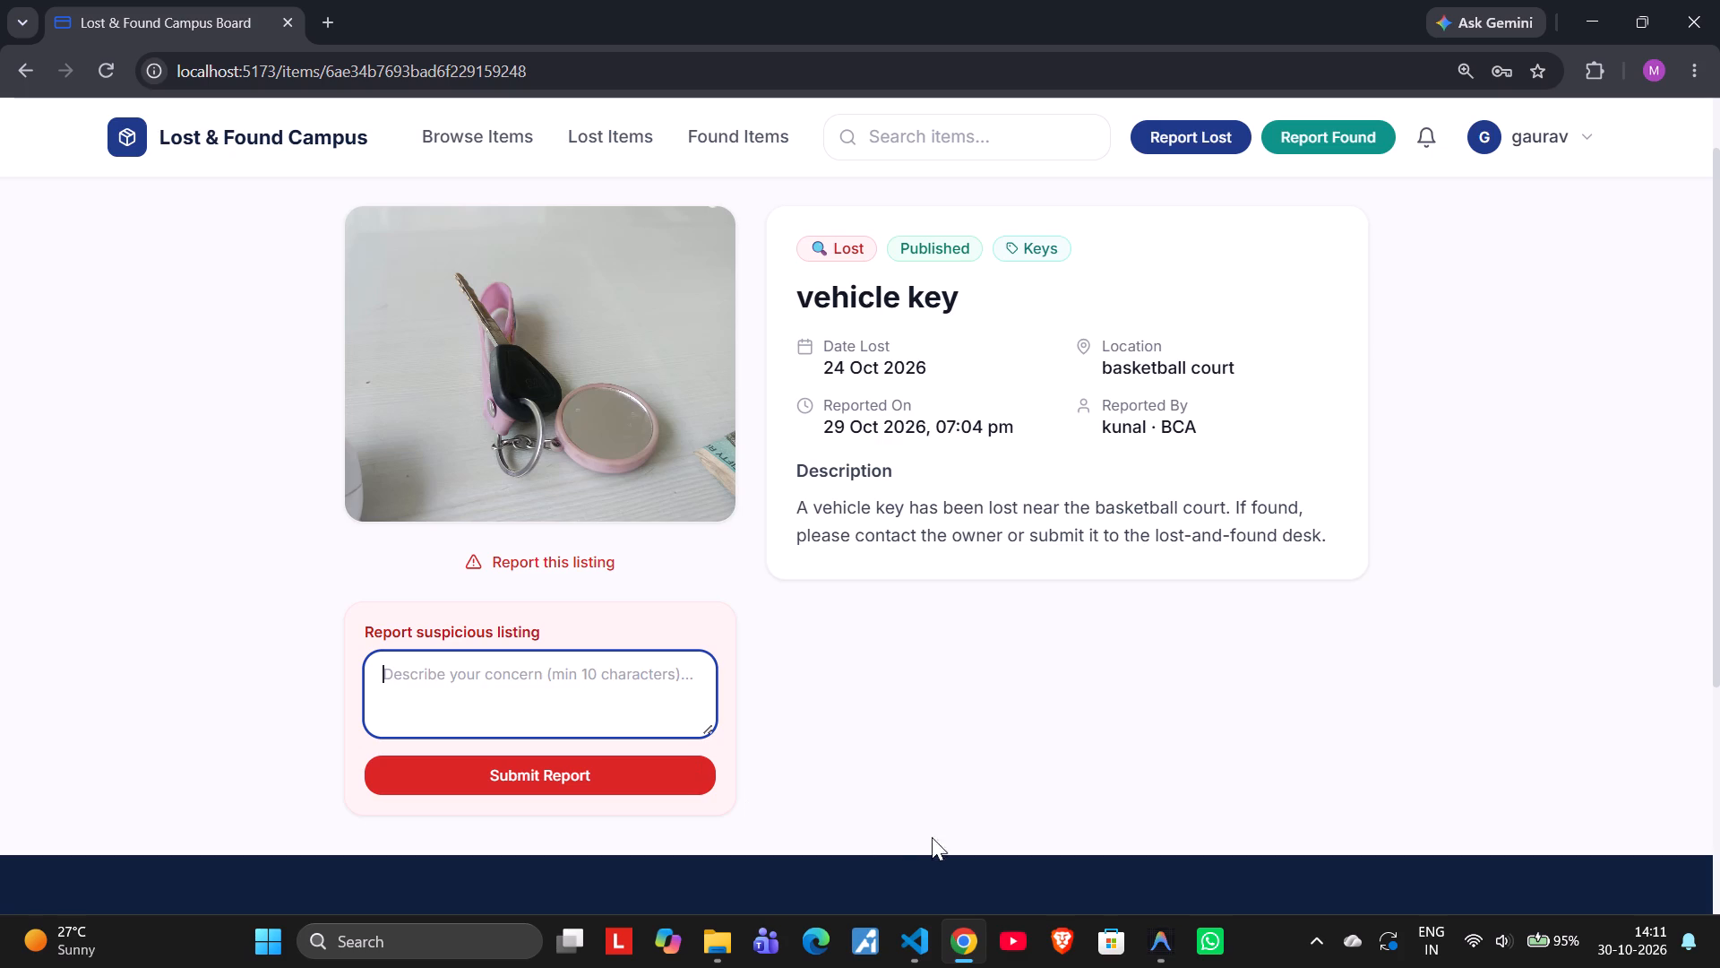
Leave the vehicle key listing for the full item list and look over the posted lost and found cards.
click(1016, 802)
scroll(1074, 611, down, 3)
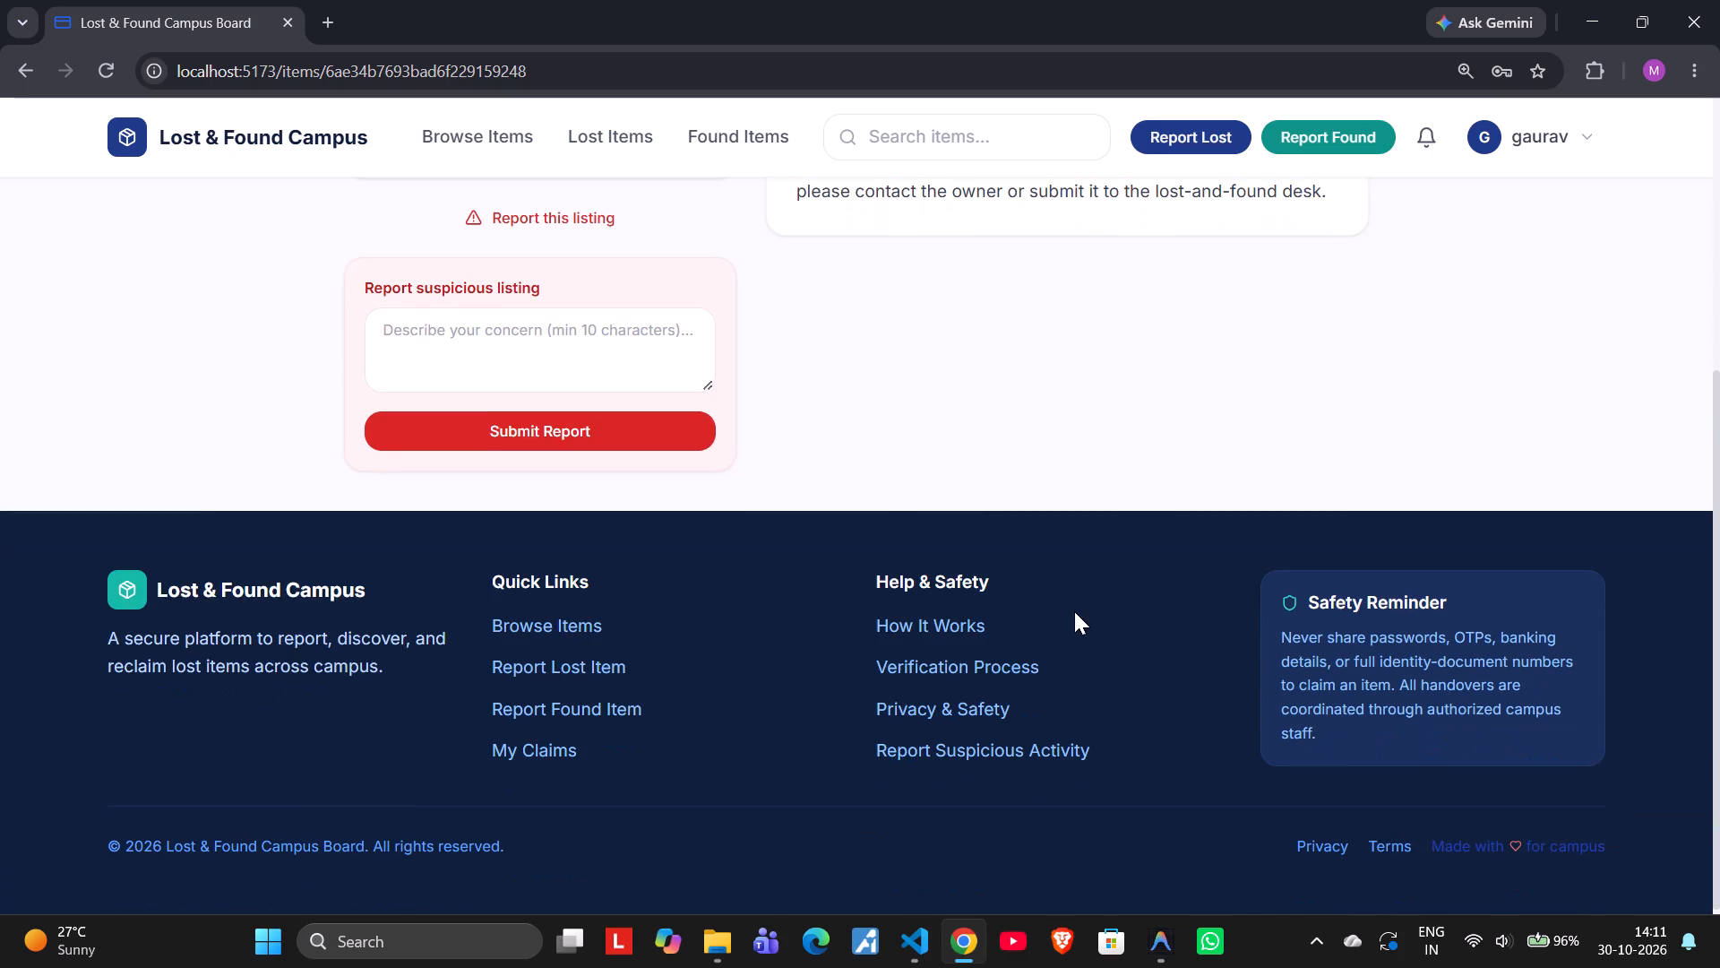
scroll(1074, 611, up, 6)
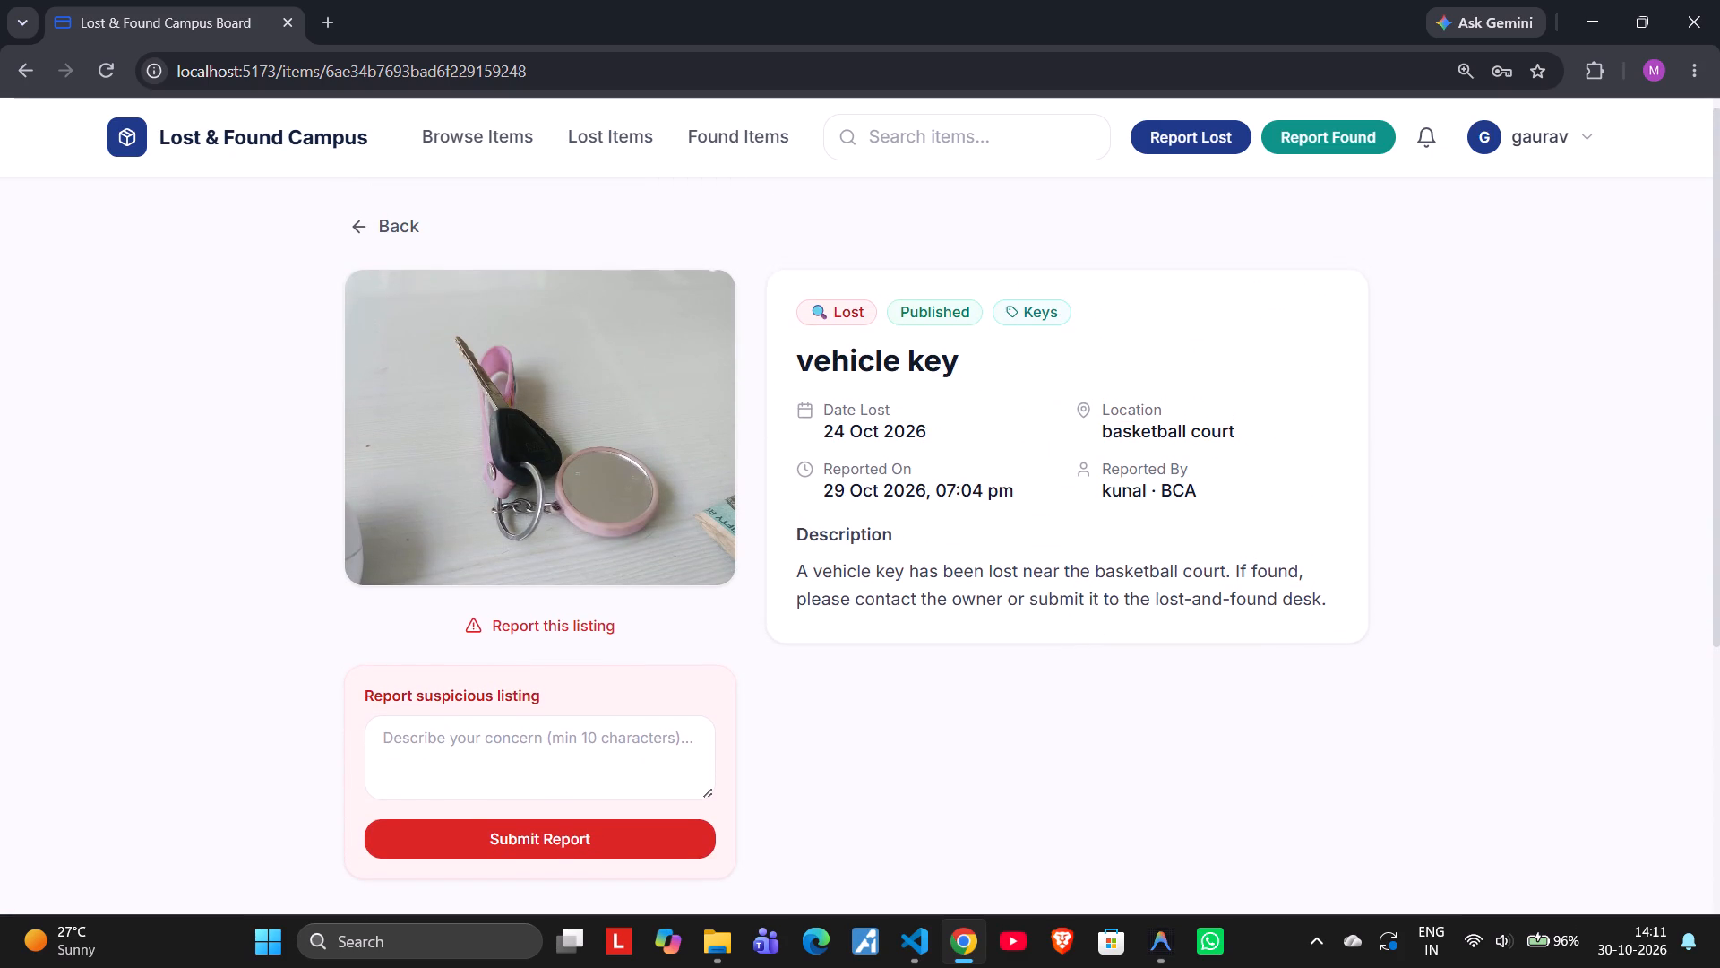
click(1033, 329)
scroll(971, 203, up, 1)
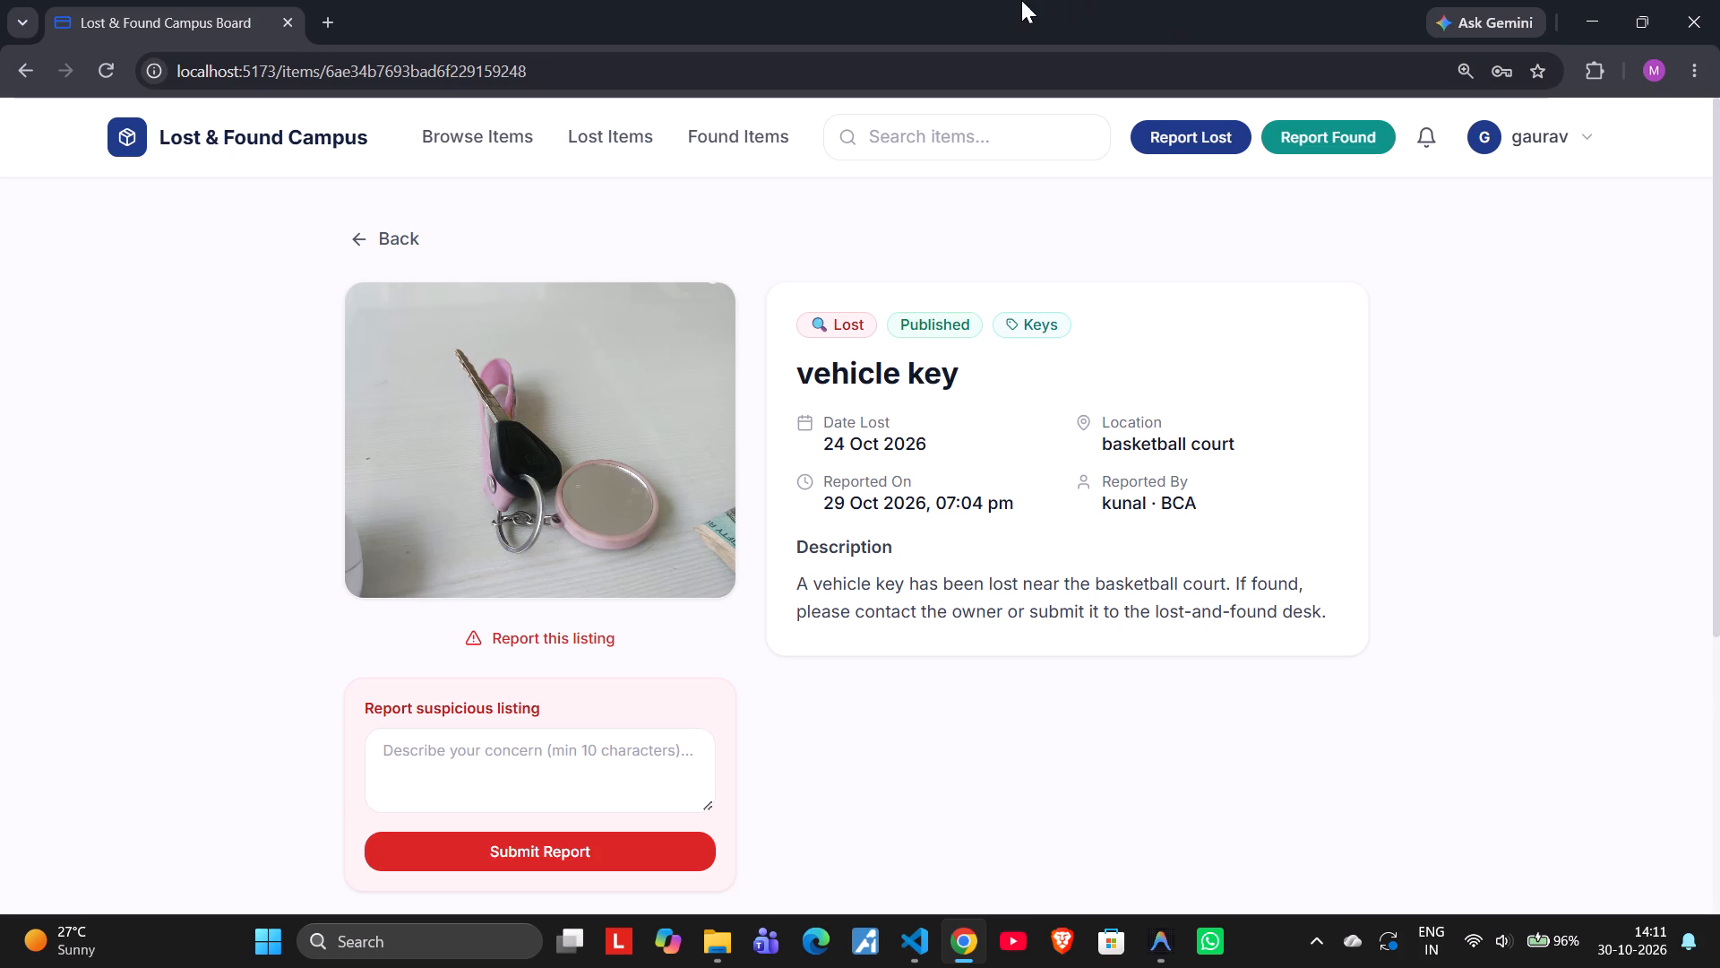
click(417, 243)
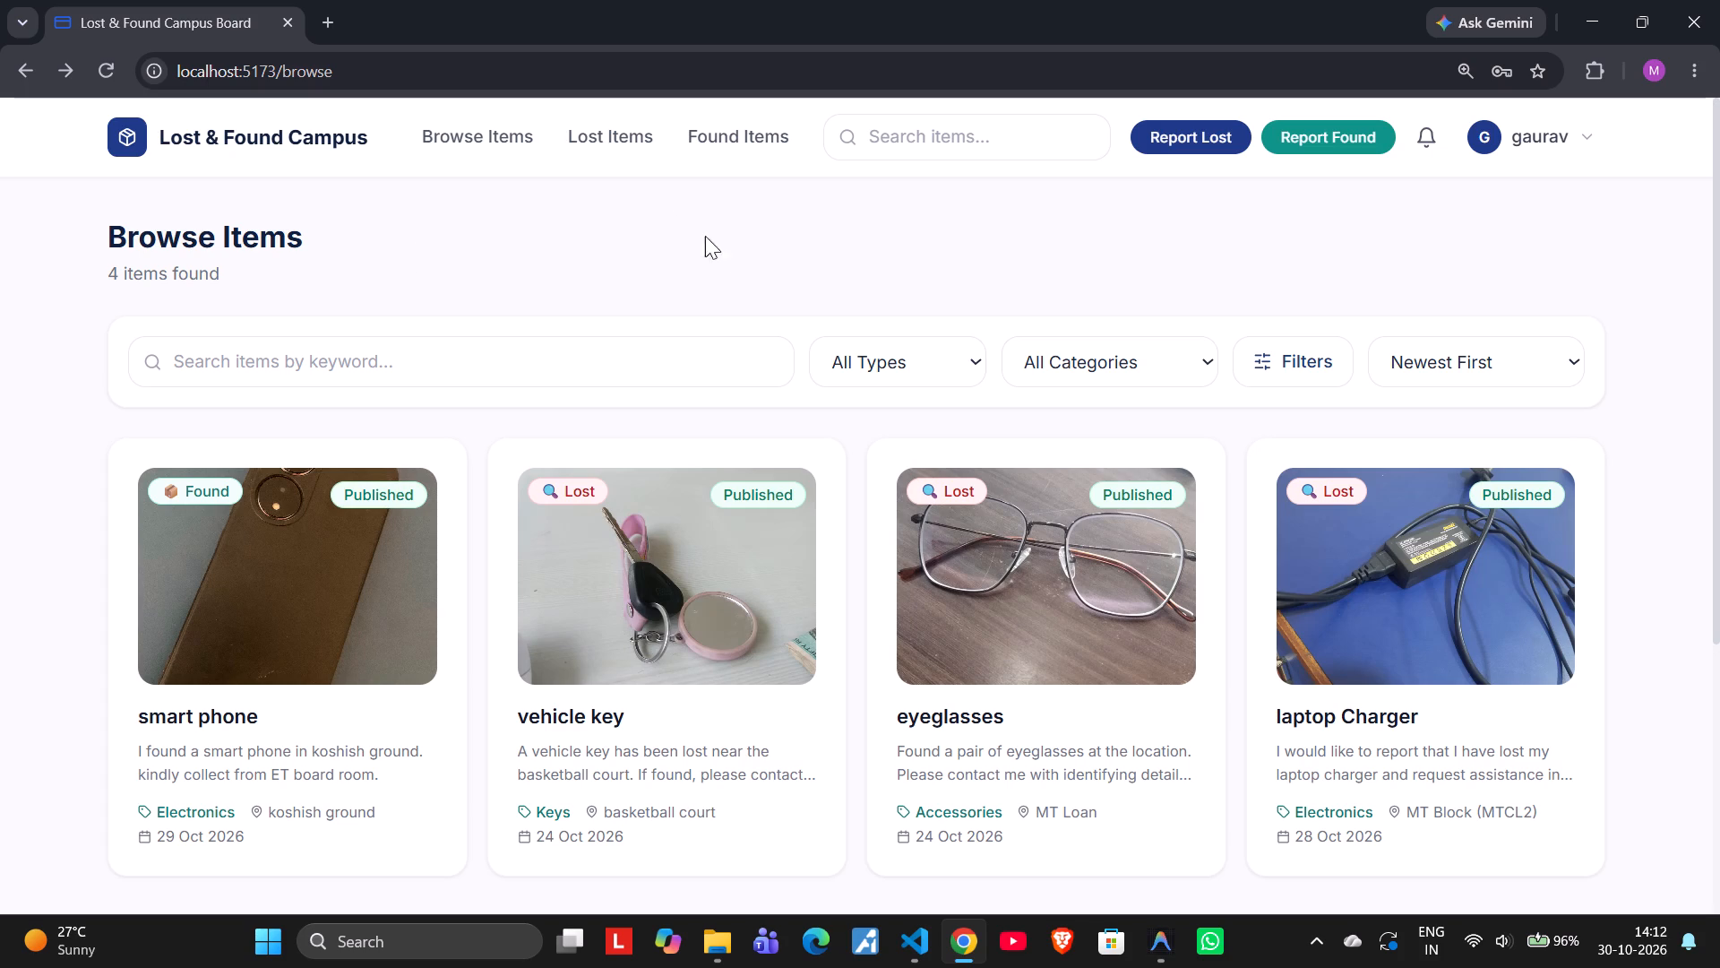
scroll(736, 455, down, 3)
scroll(736, 455, up, 1)
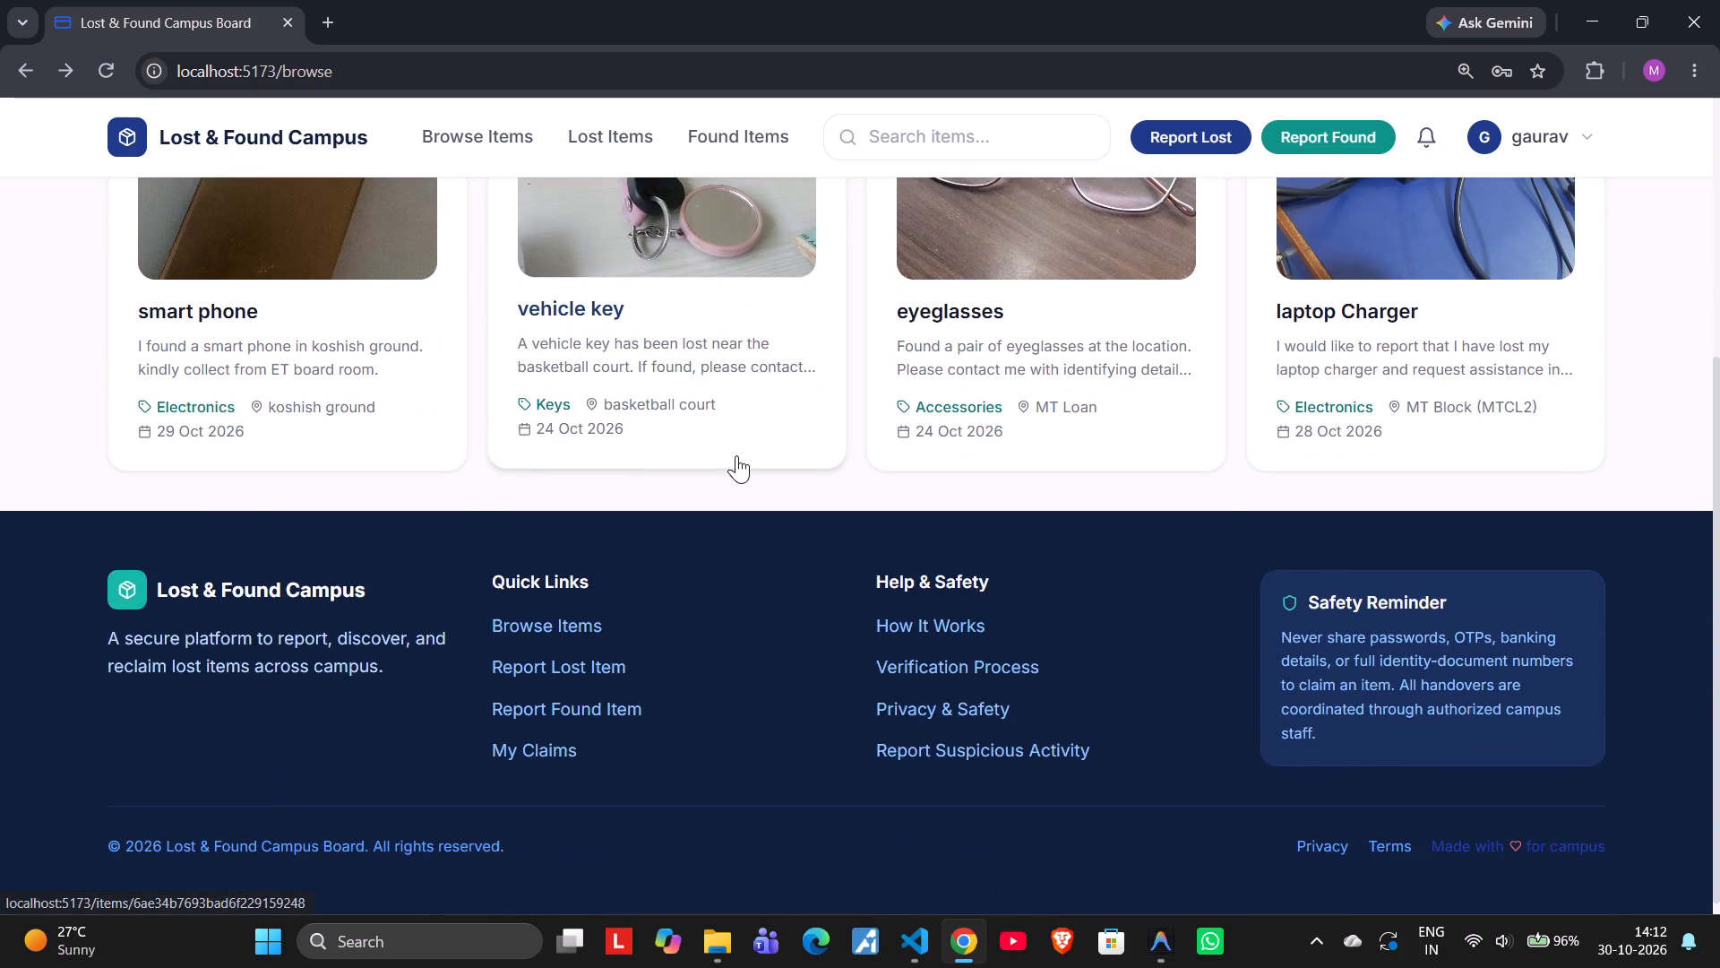
scroll(736, 455, up, 2)
scroll(736, 455, down, 1)
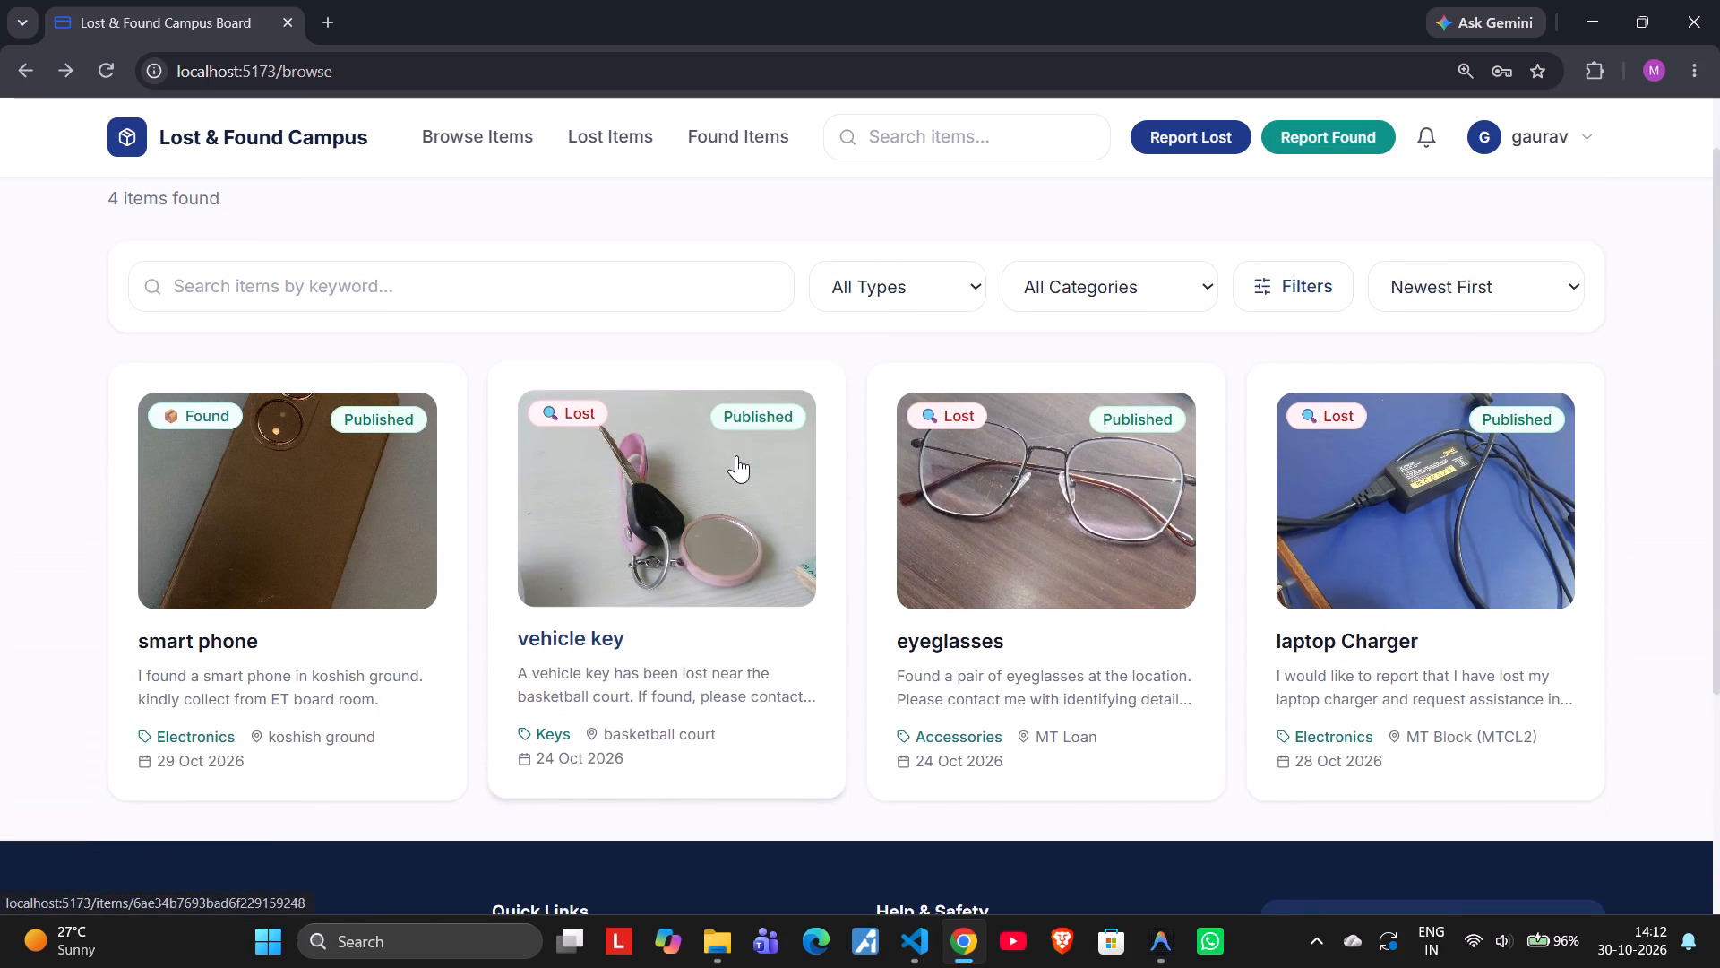
scroll(736, 455, down, 1)
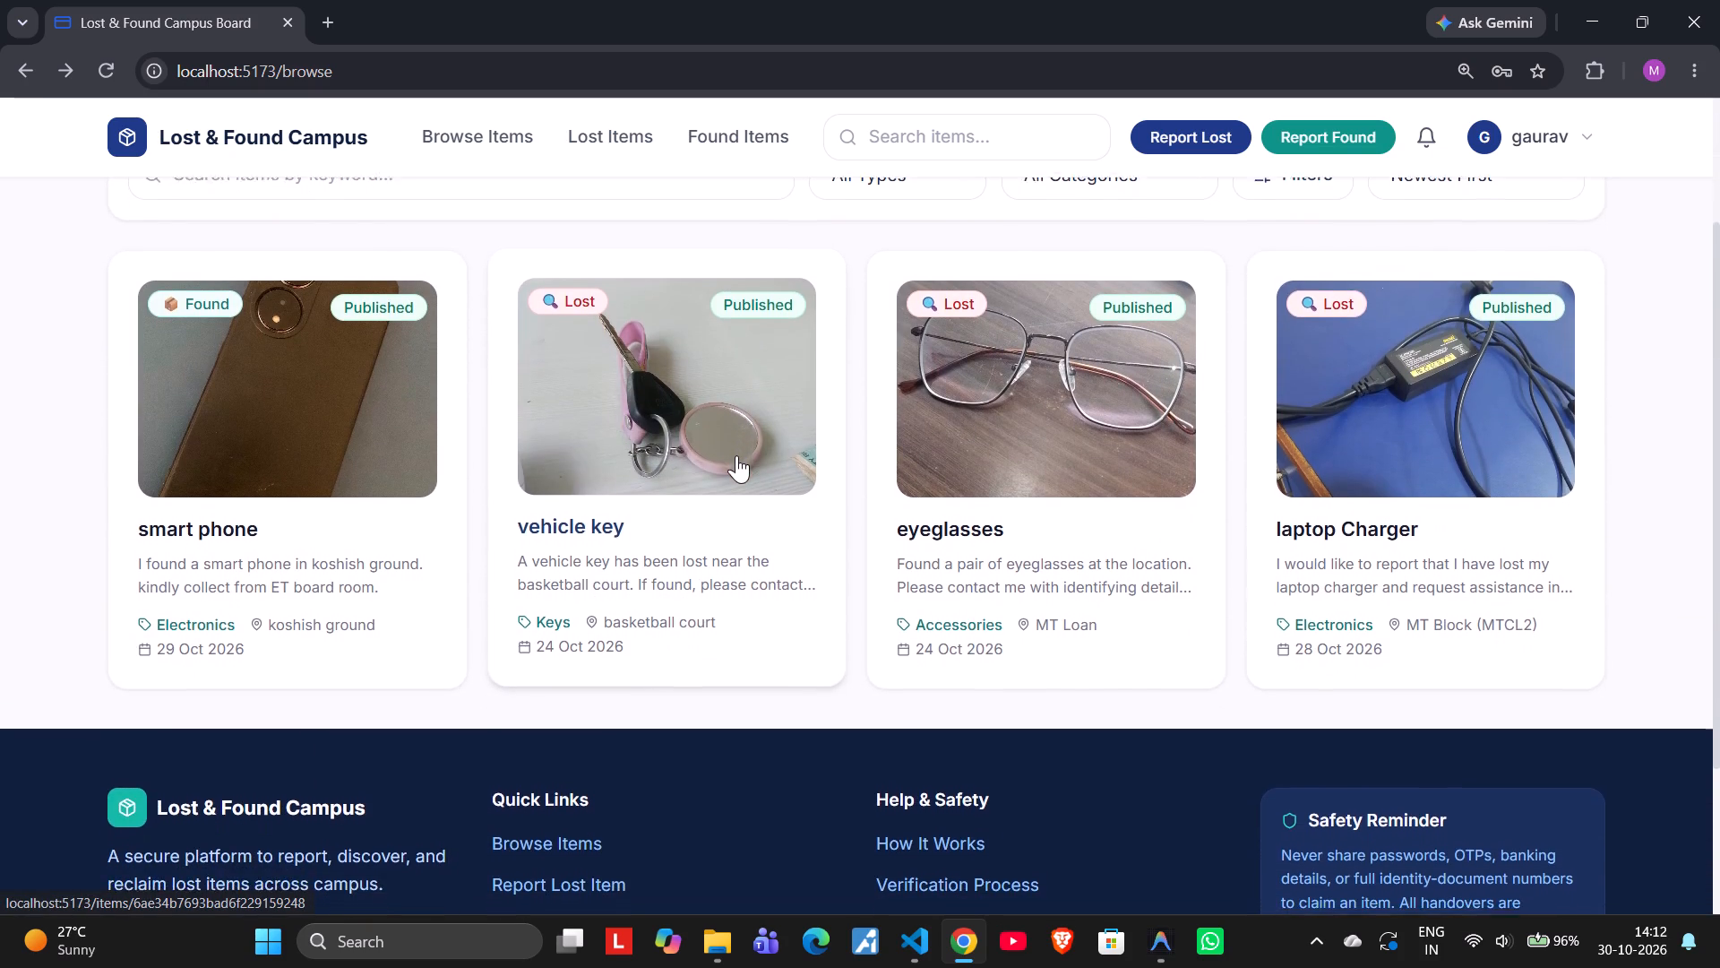
scroll(736, 455, up, 1)
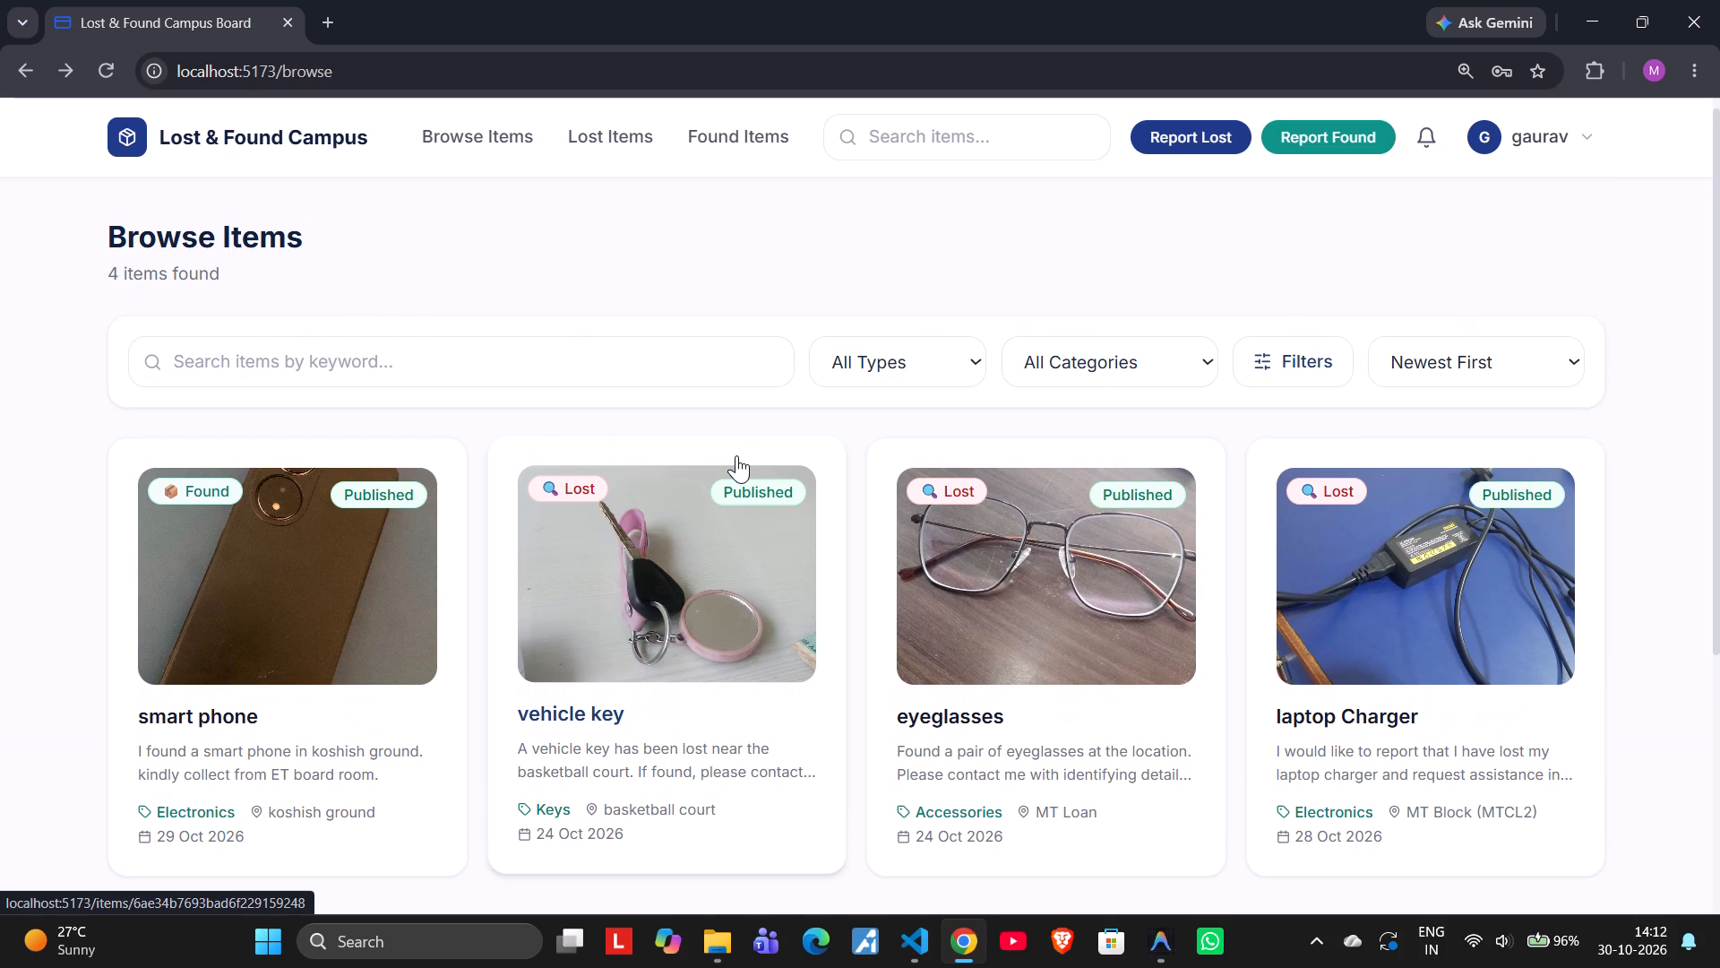
Open the found smart phone listing and check its photo, details, description and potential related items.
right_click(332, 572)
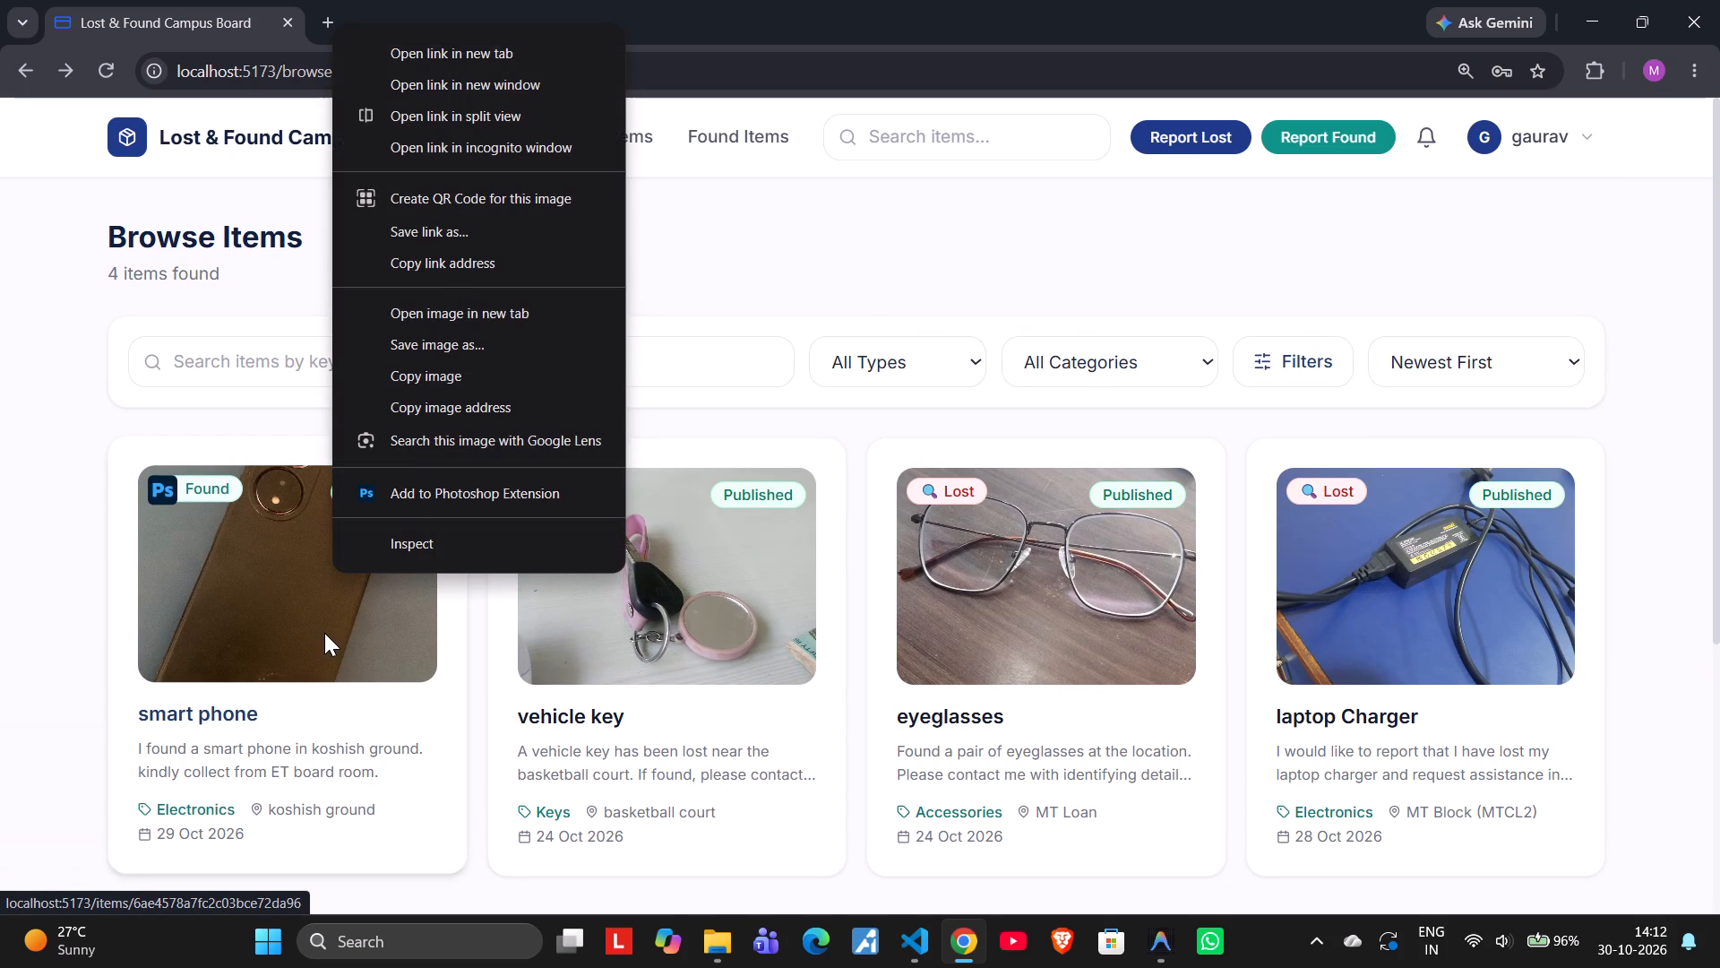
click(324, 633)
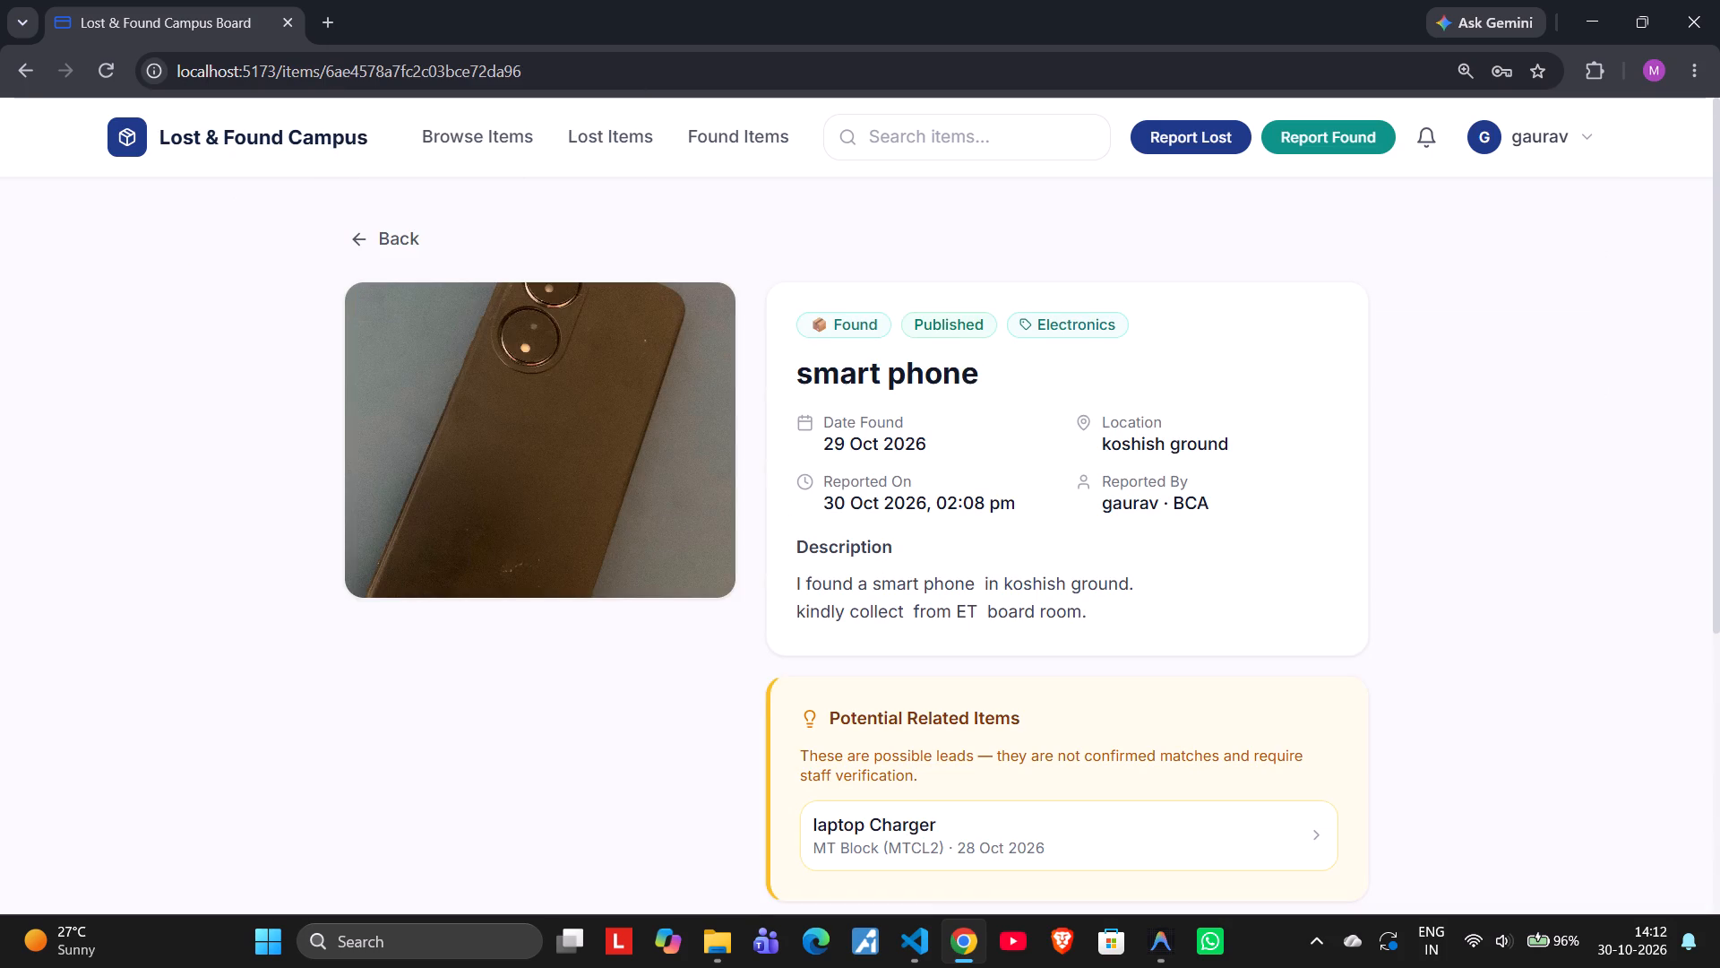
scroll(888, 619, down, 2)
scroll(888, 619, up, 1)
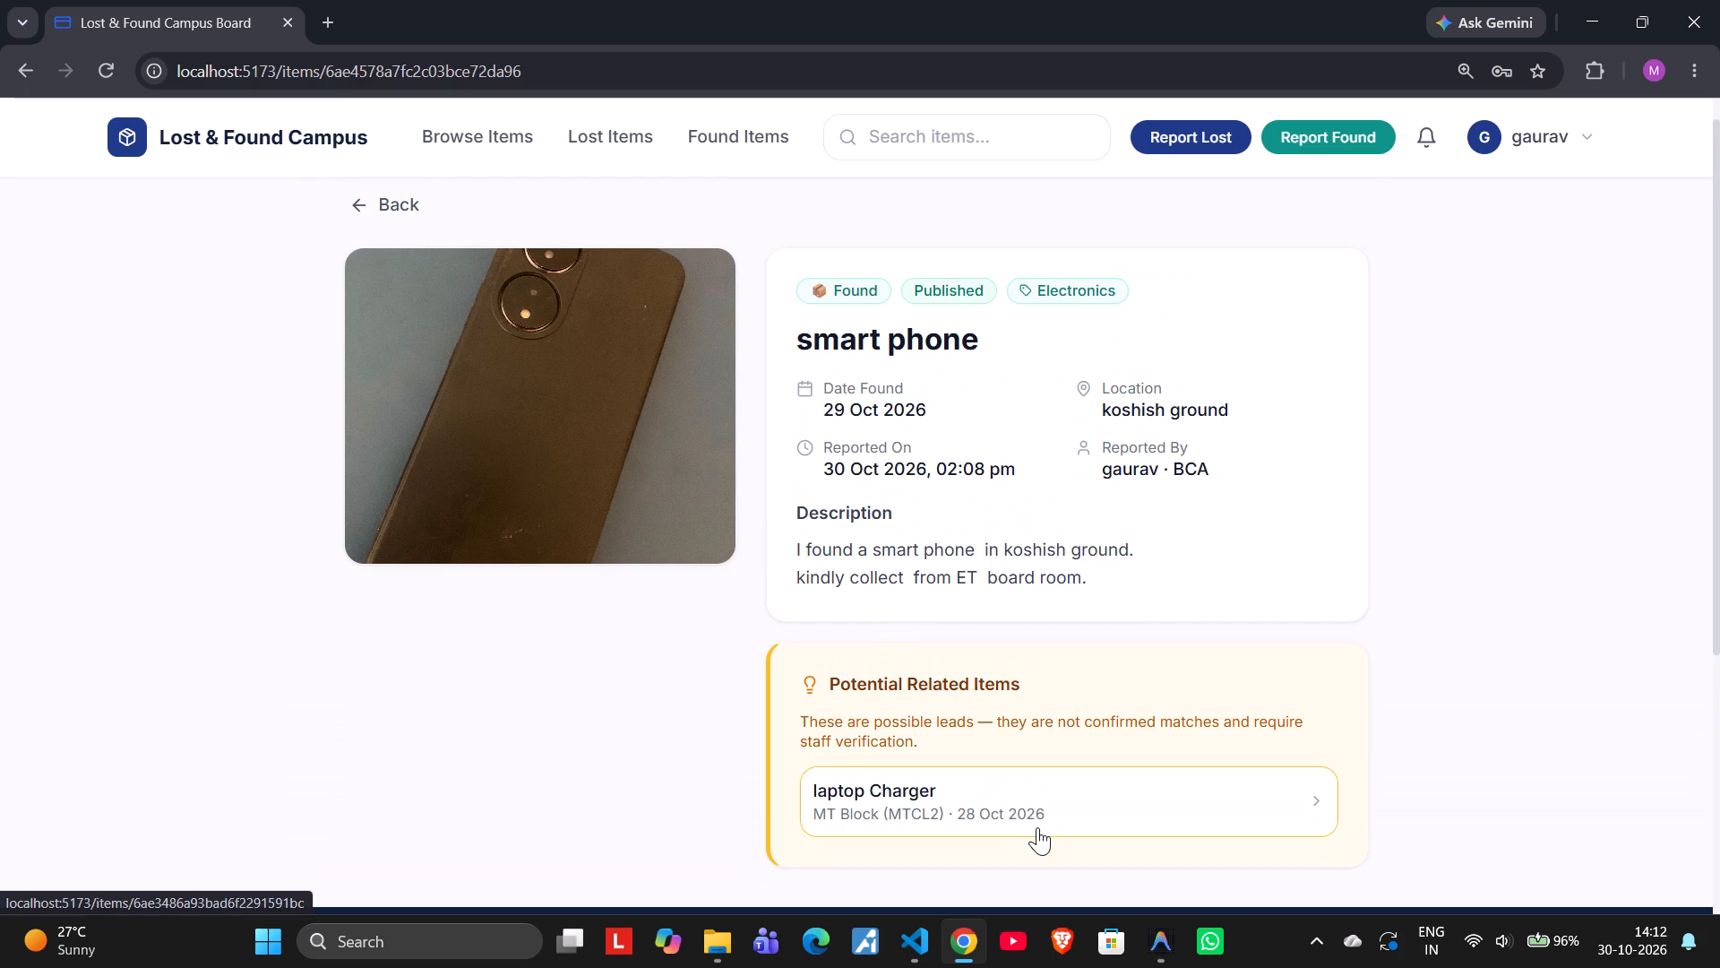
scroll(838, 333, up, 2)
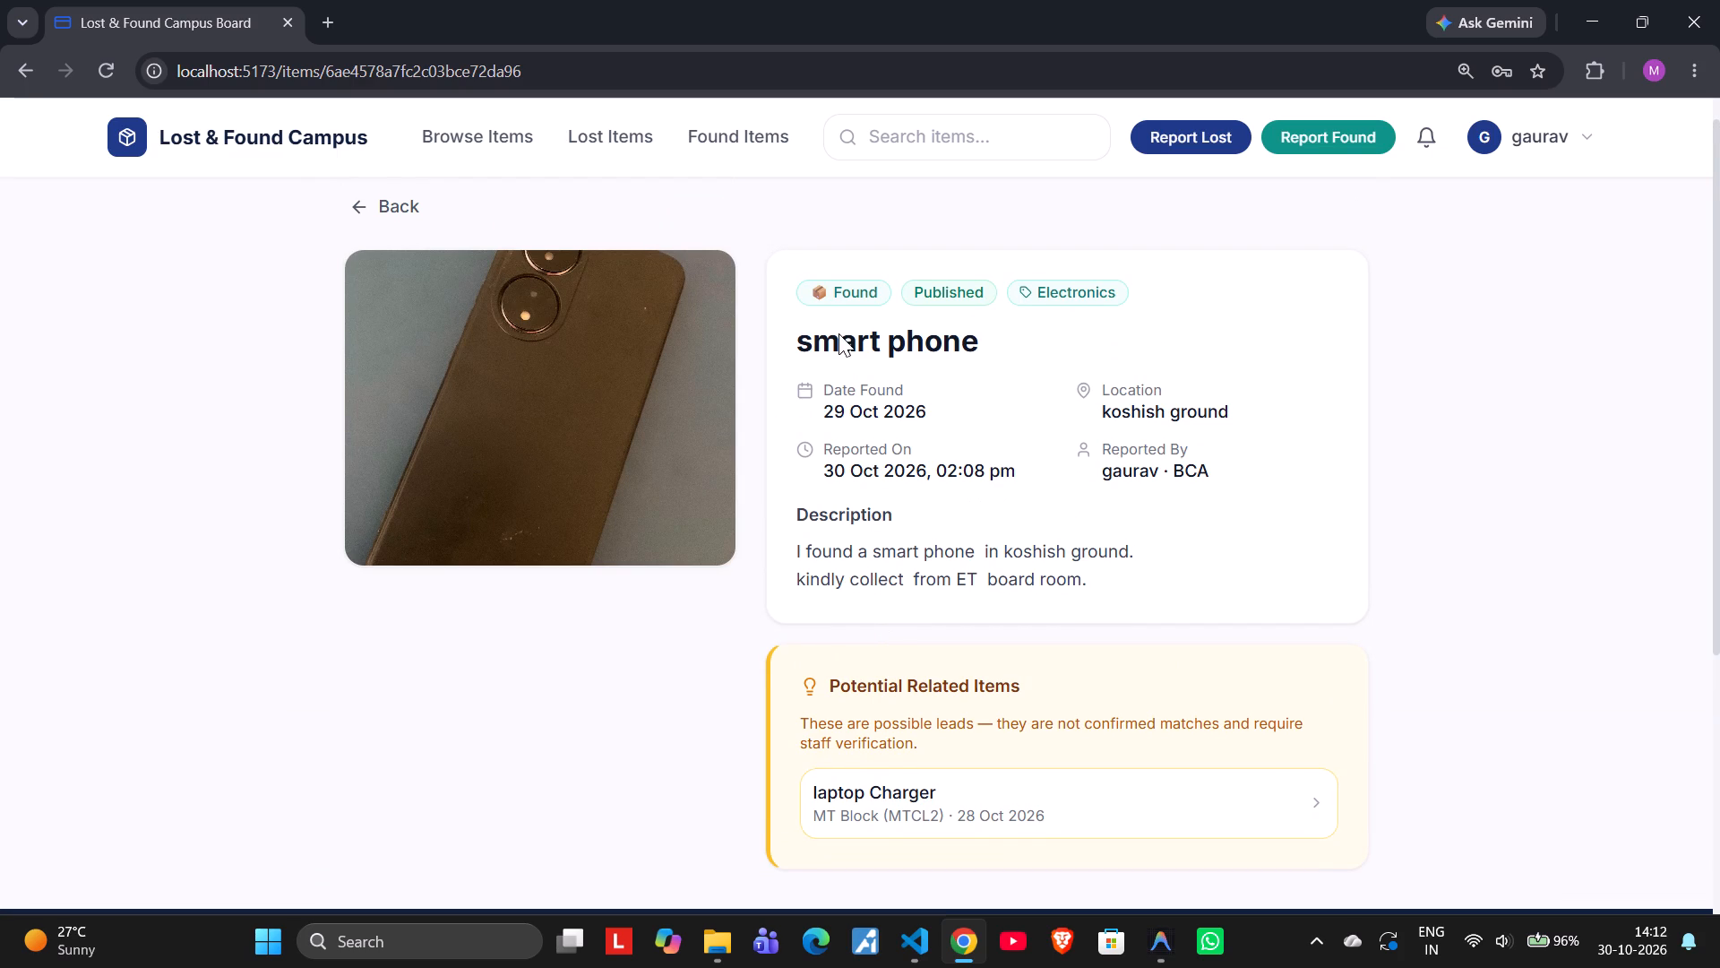
scroll(838, 333, up, 1)
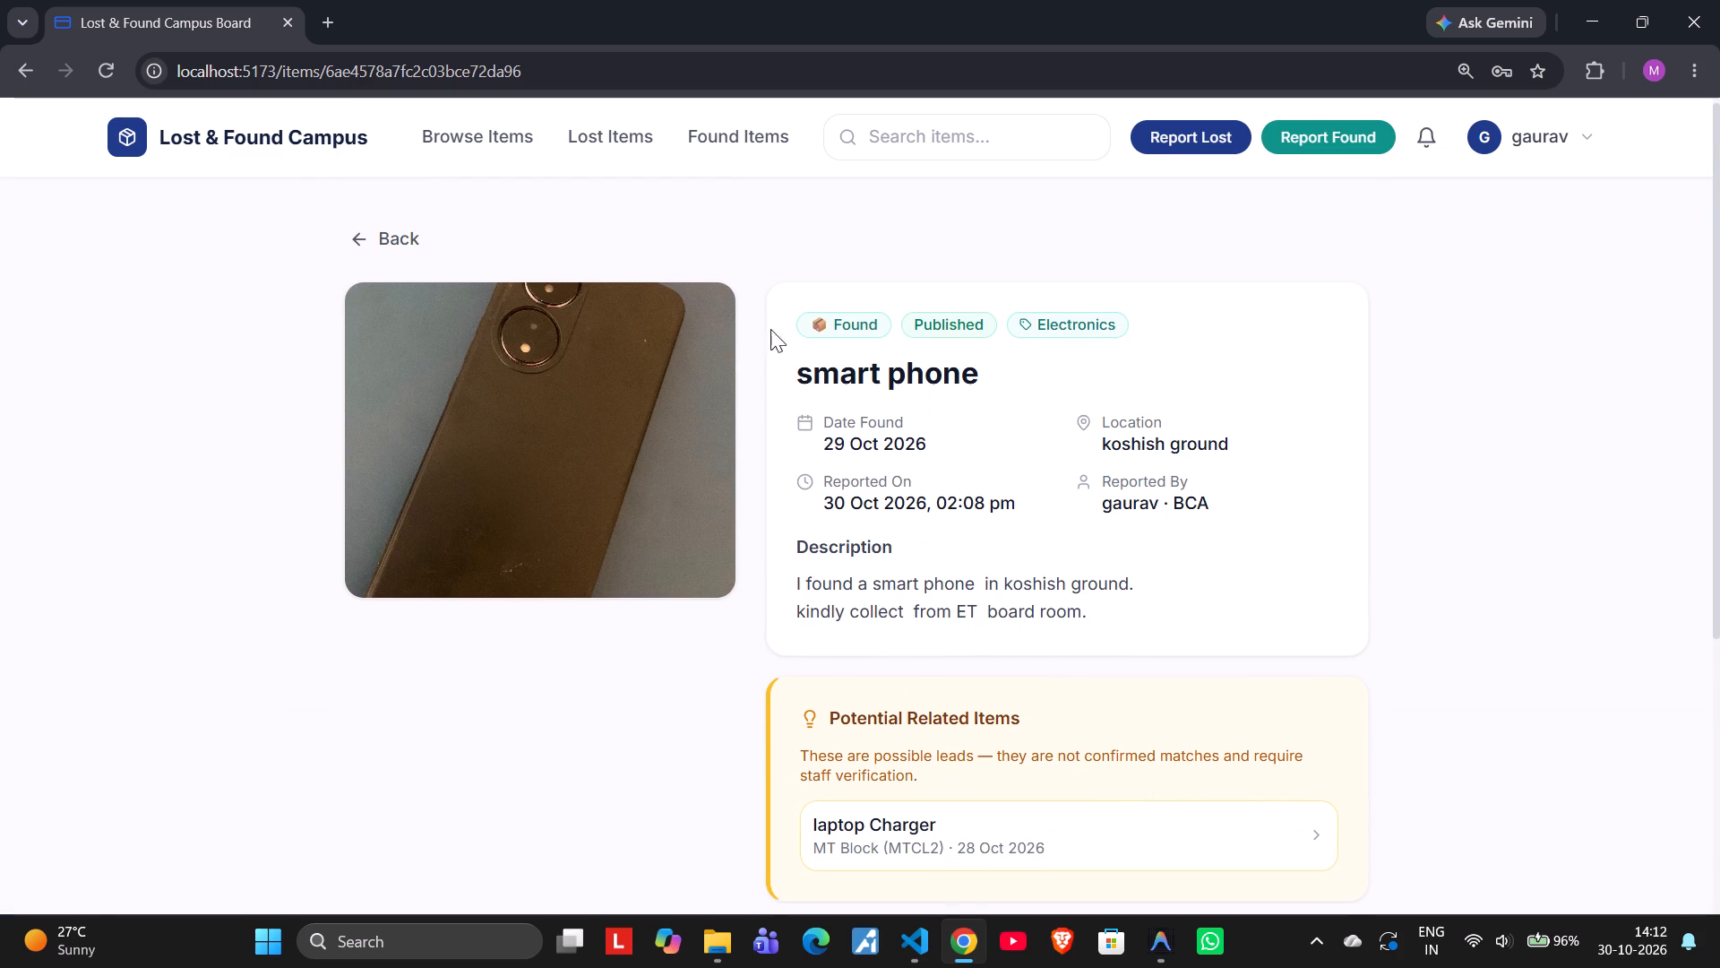
Go to the home page and examine its item categories, recently lost and found listings, How It Works section and safety reminder.
click(192, 135)
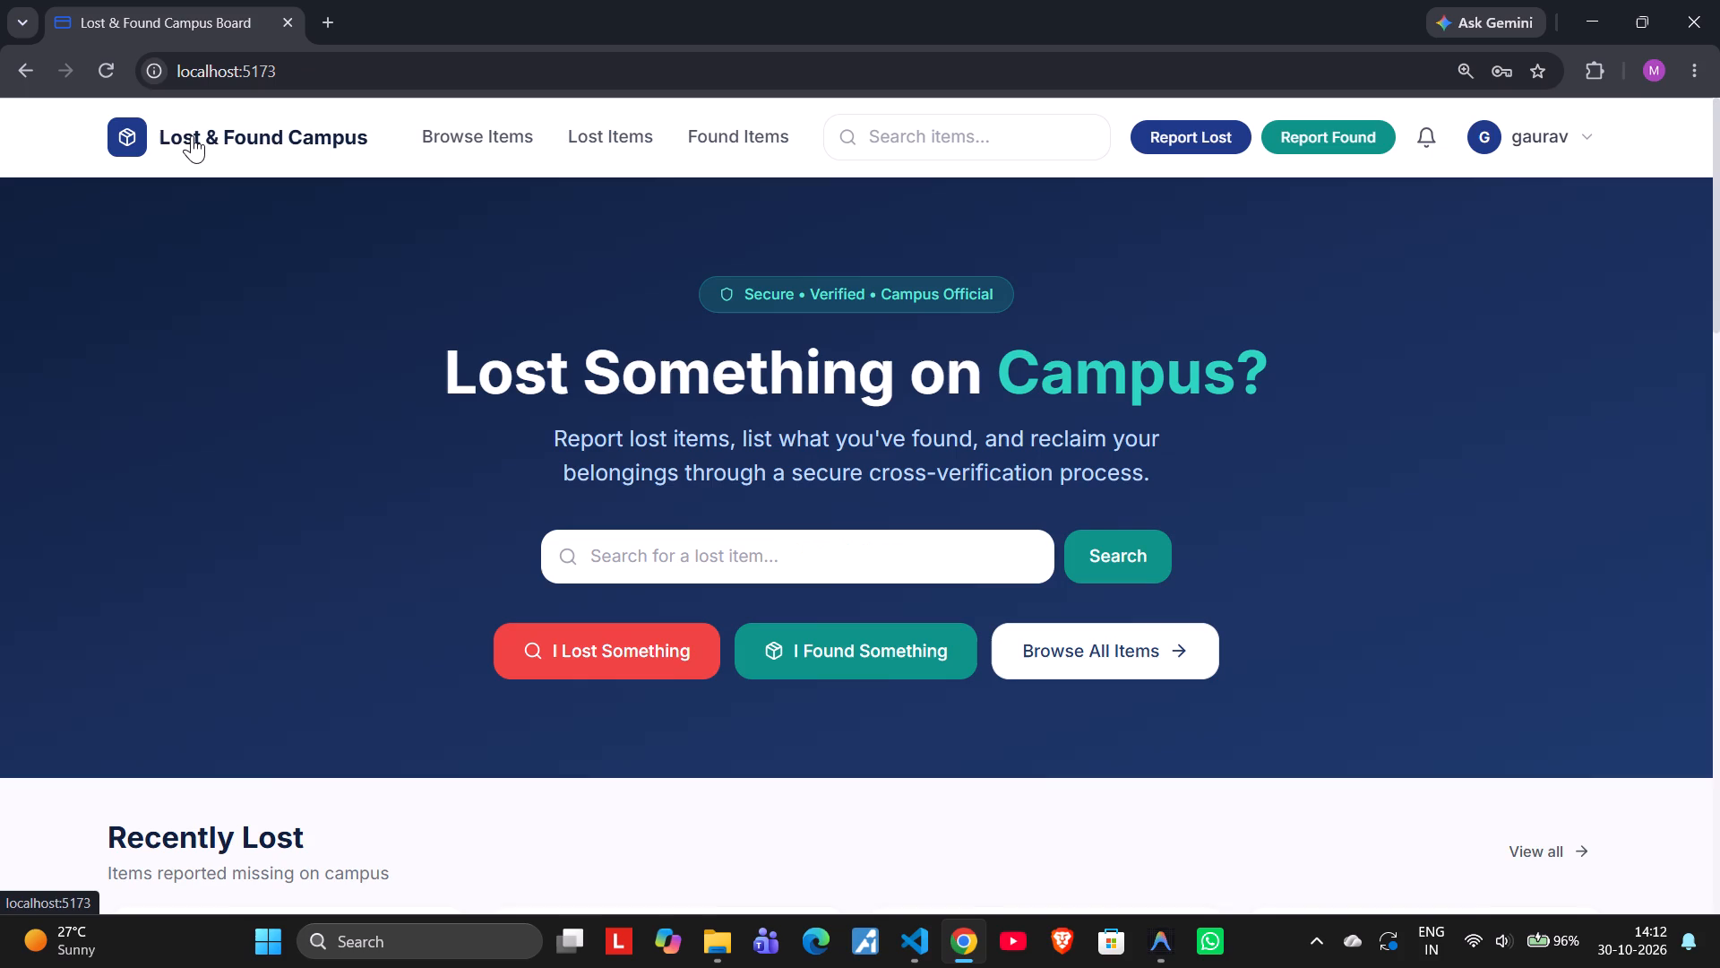
scroll(829, 512, down, 2)
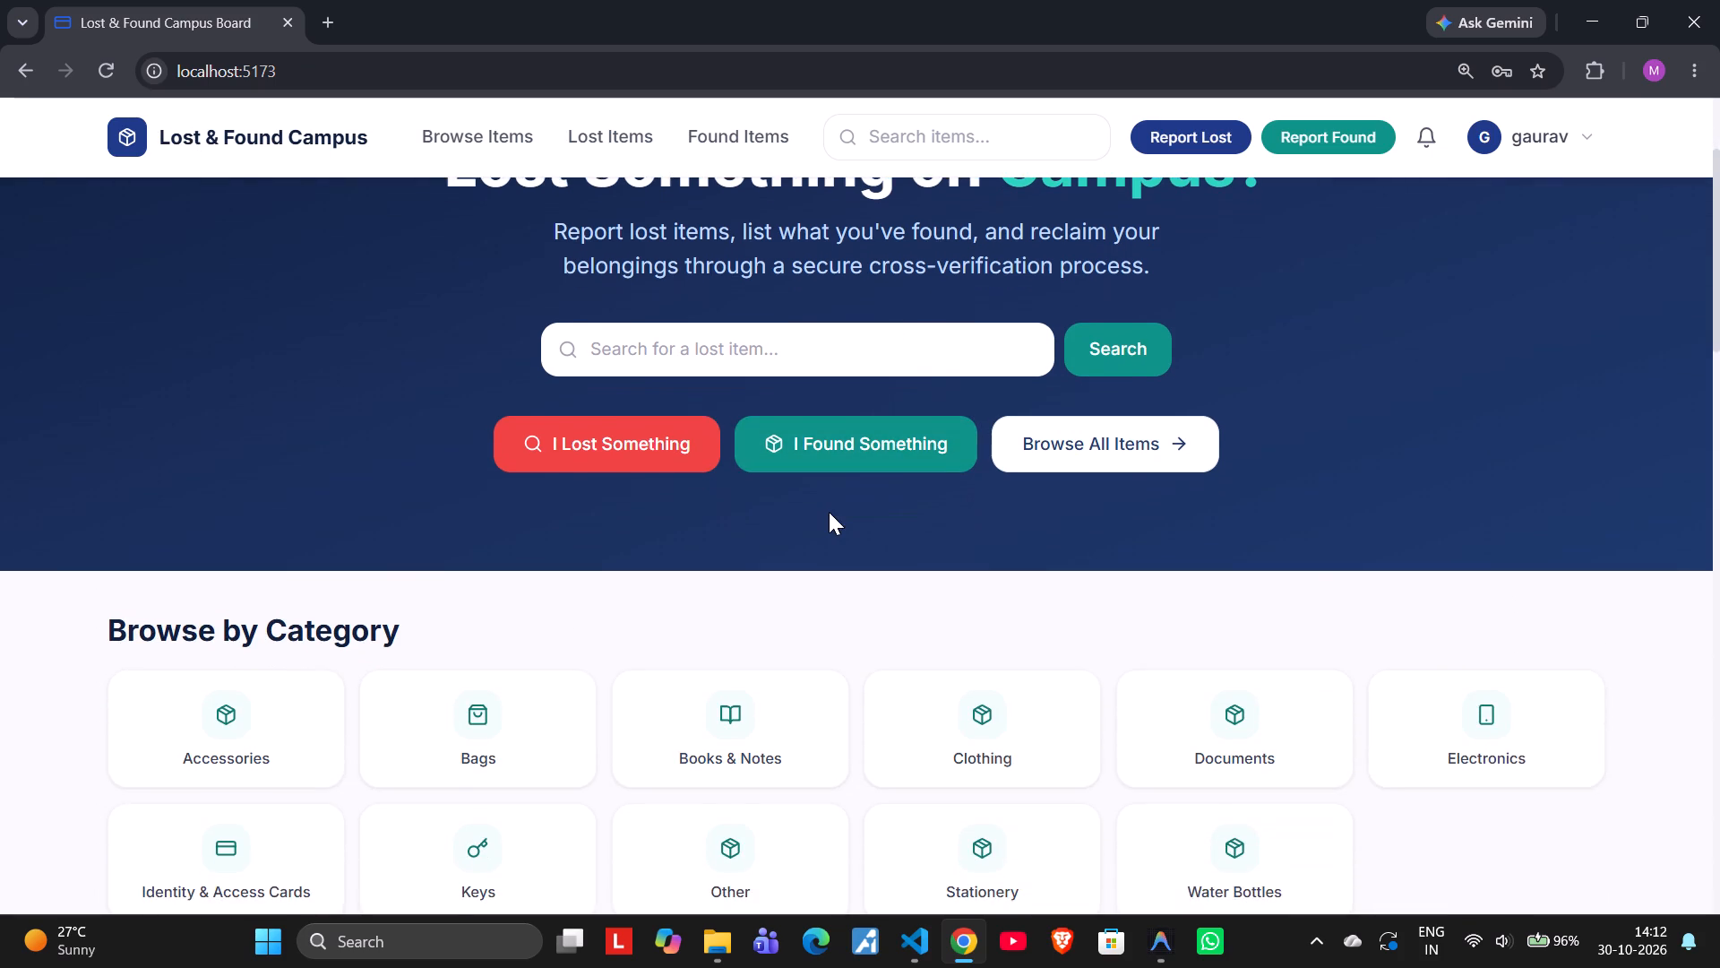
scroll(829, 512, down, 2)
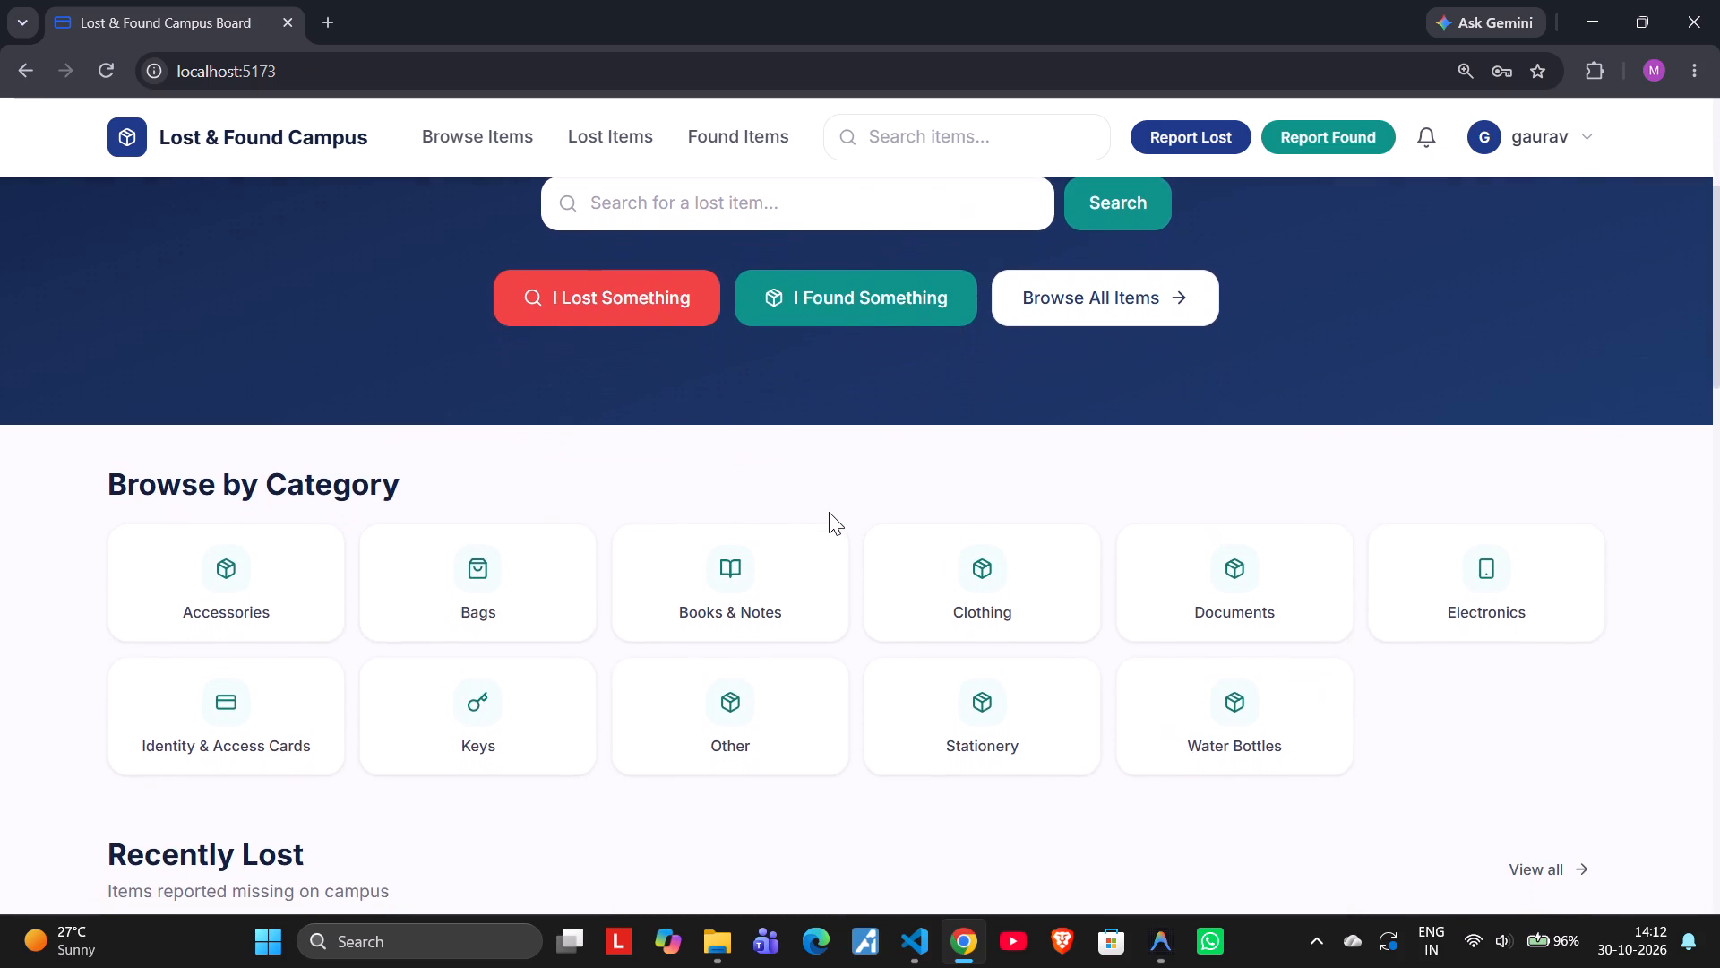
scroll(829, 512, down, 3)
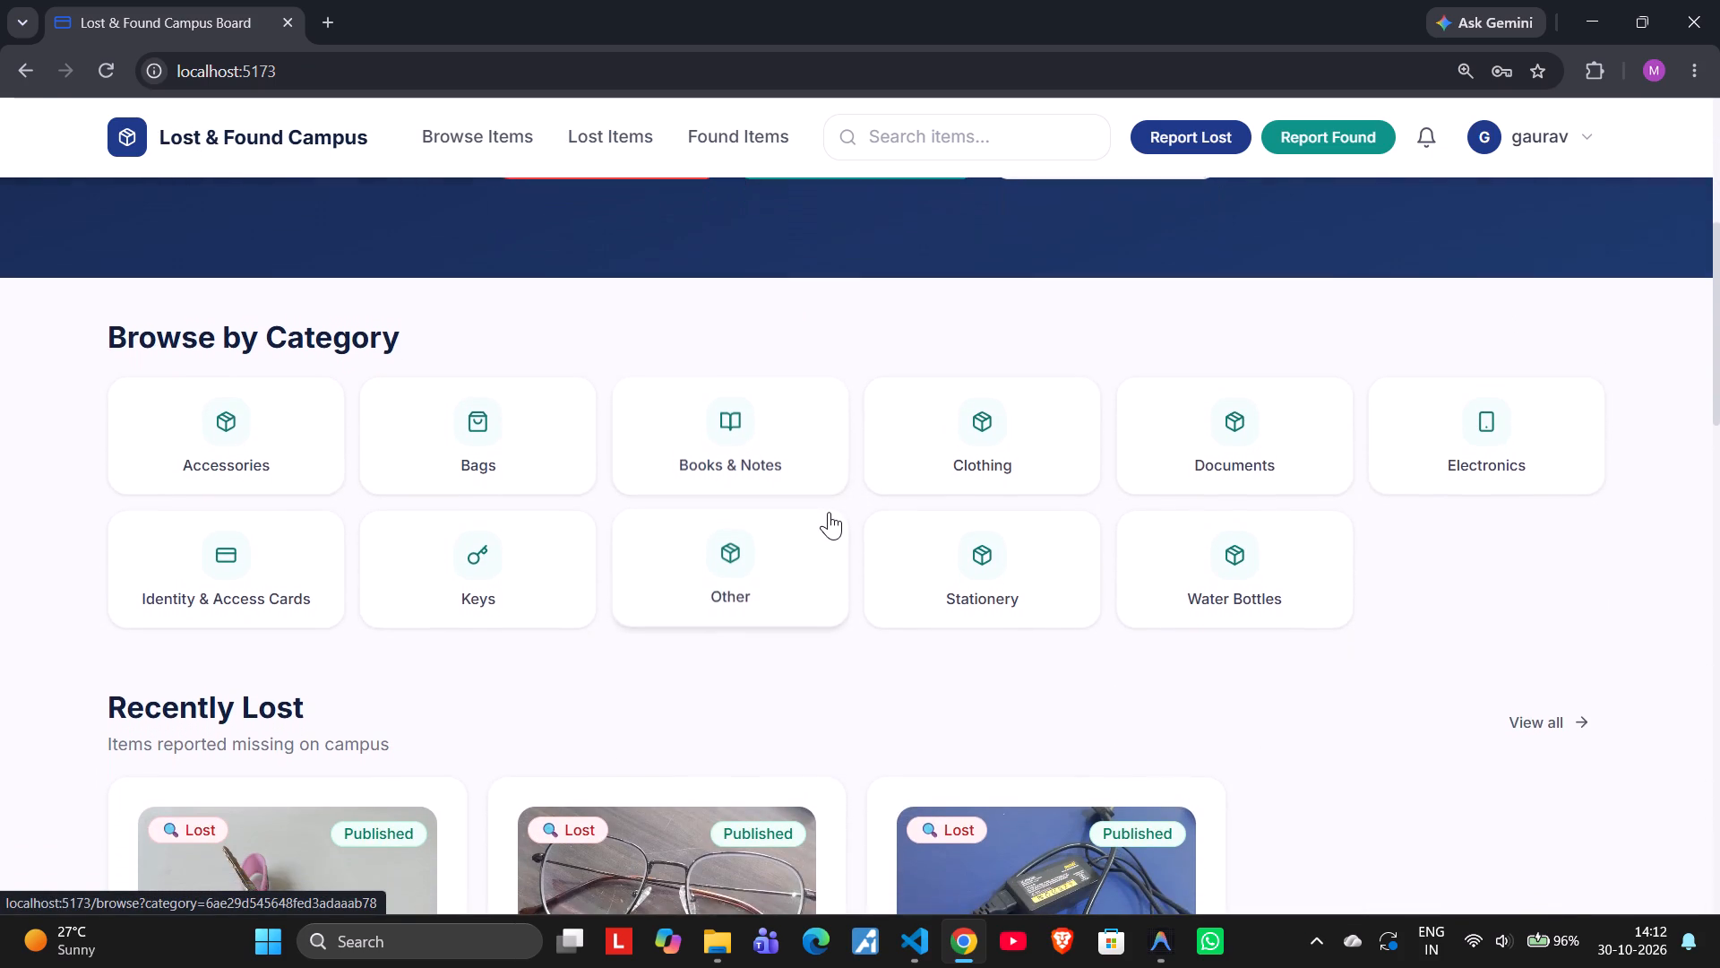
scroll(829, 512, down, 5)
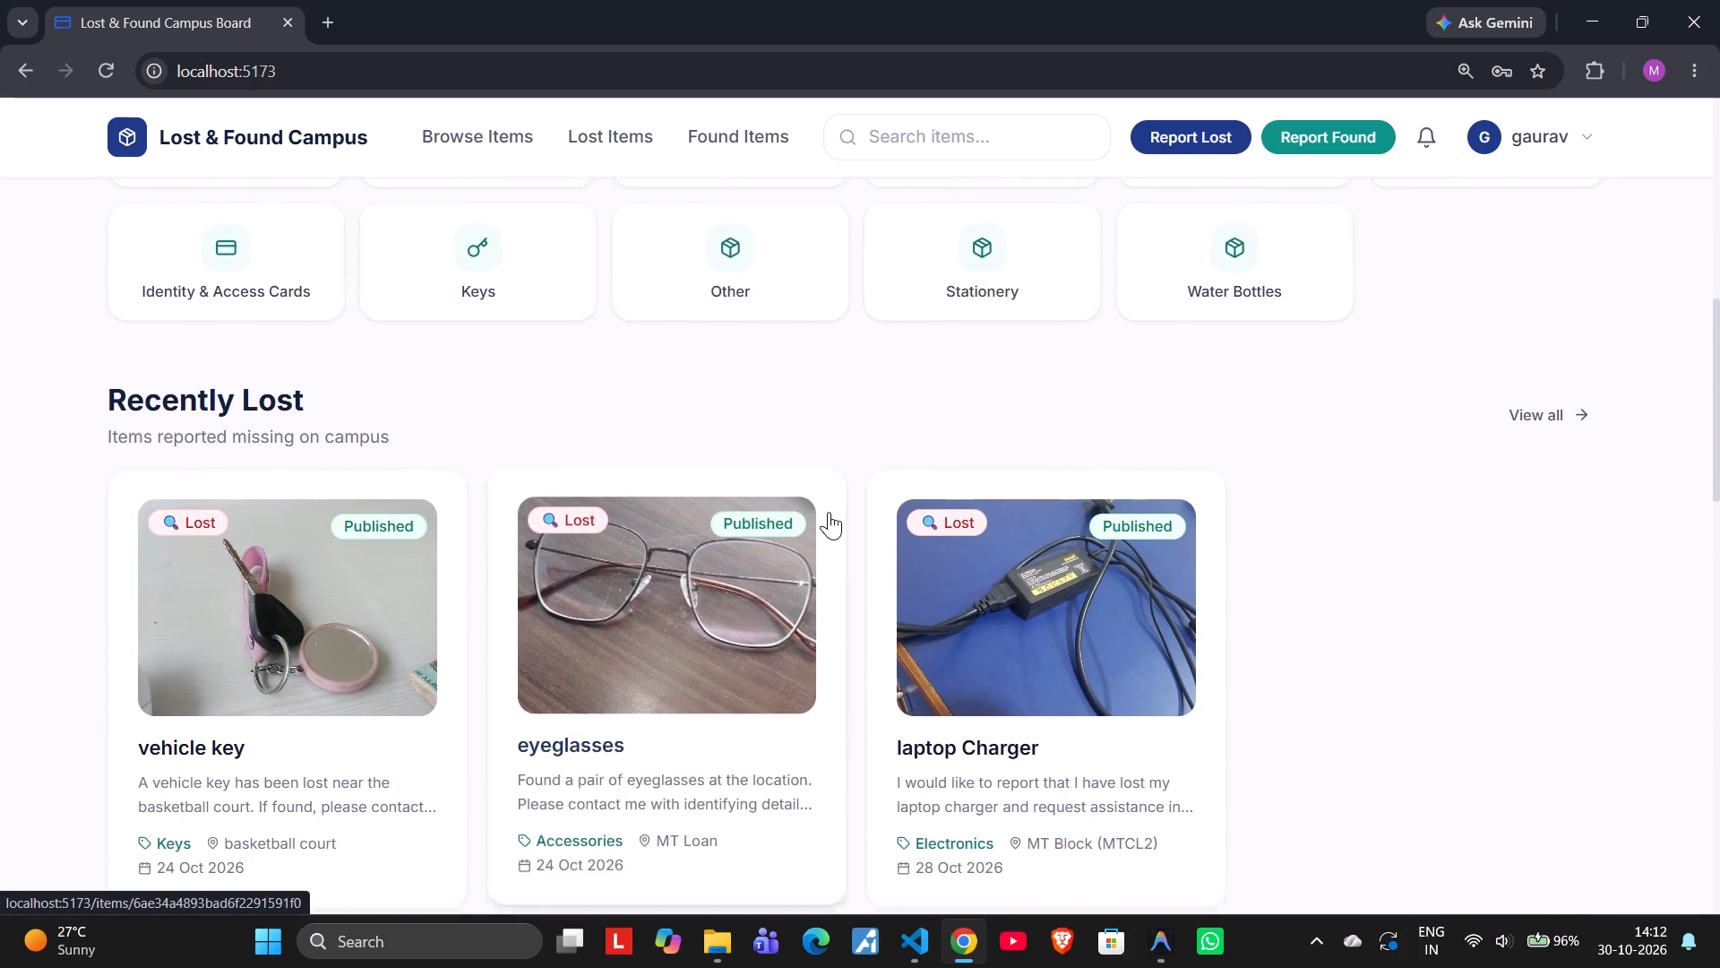
scroll(829, 512, down, 4)
scroll(829, 512, up, 13)
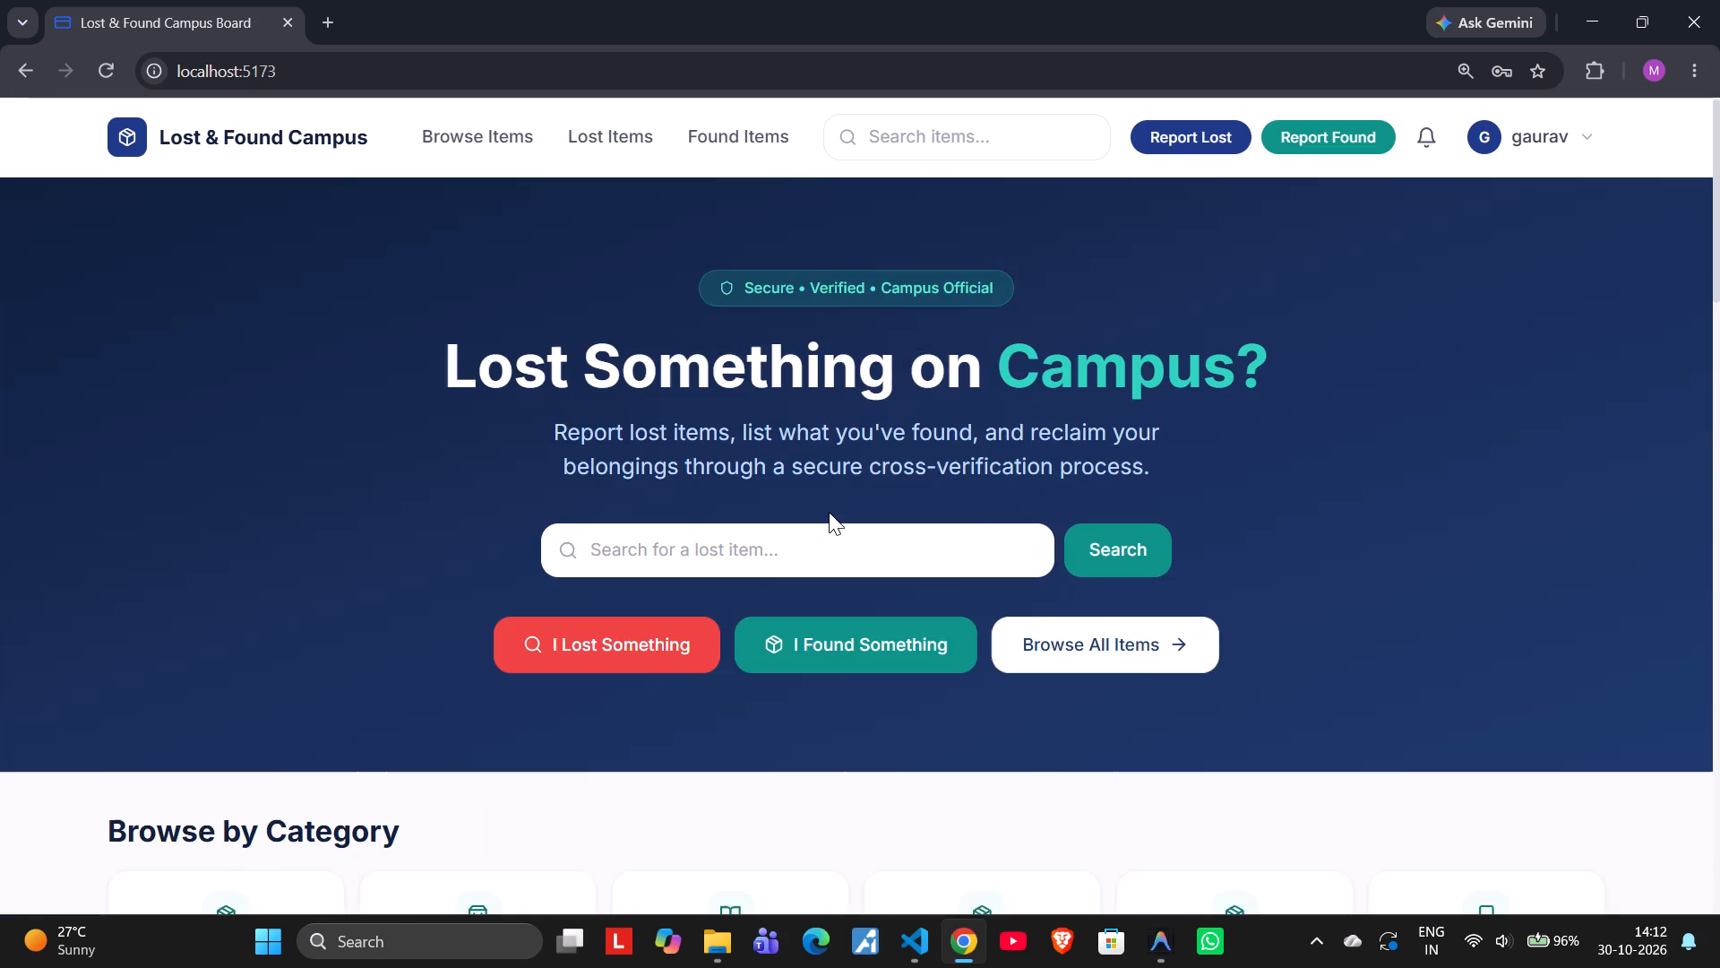
scroll(787, 287, down, 12)
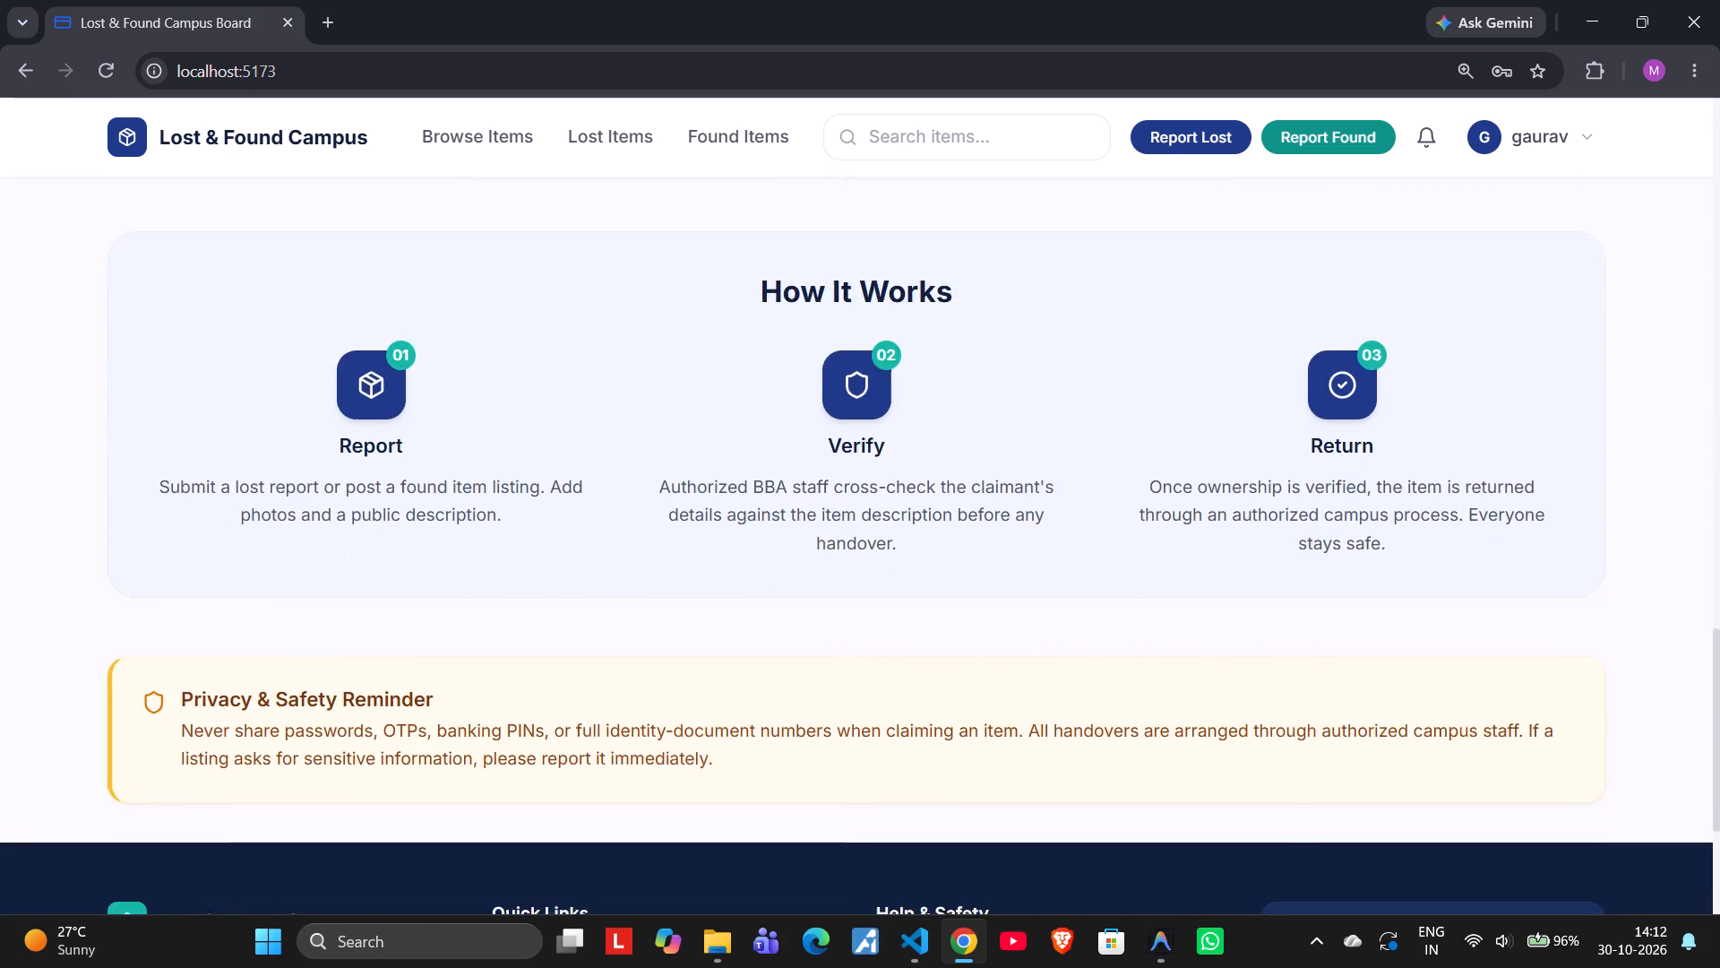
scroll(787, 287, down, 5)
scroll(787, 287, up, 6)
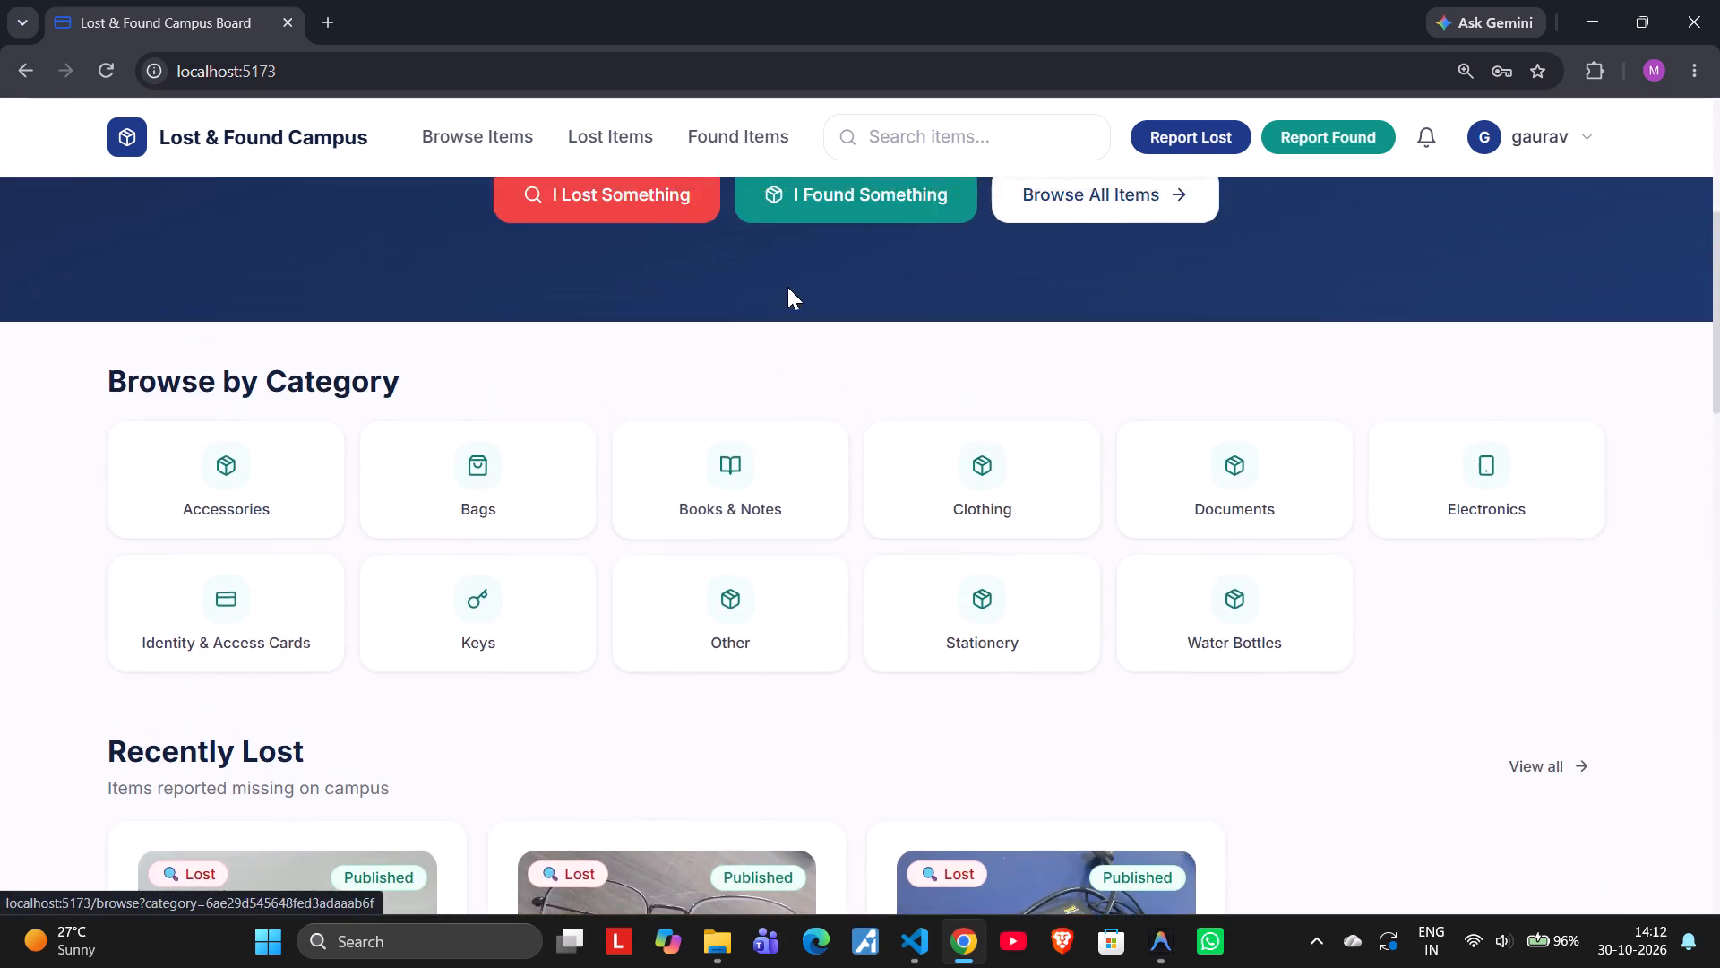
scroll(787, 287, down, 5)
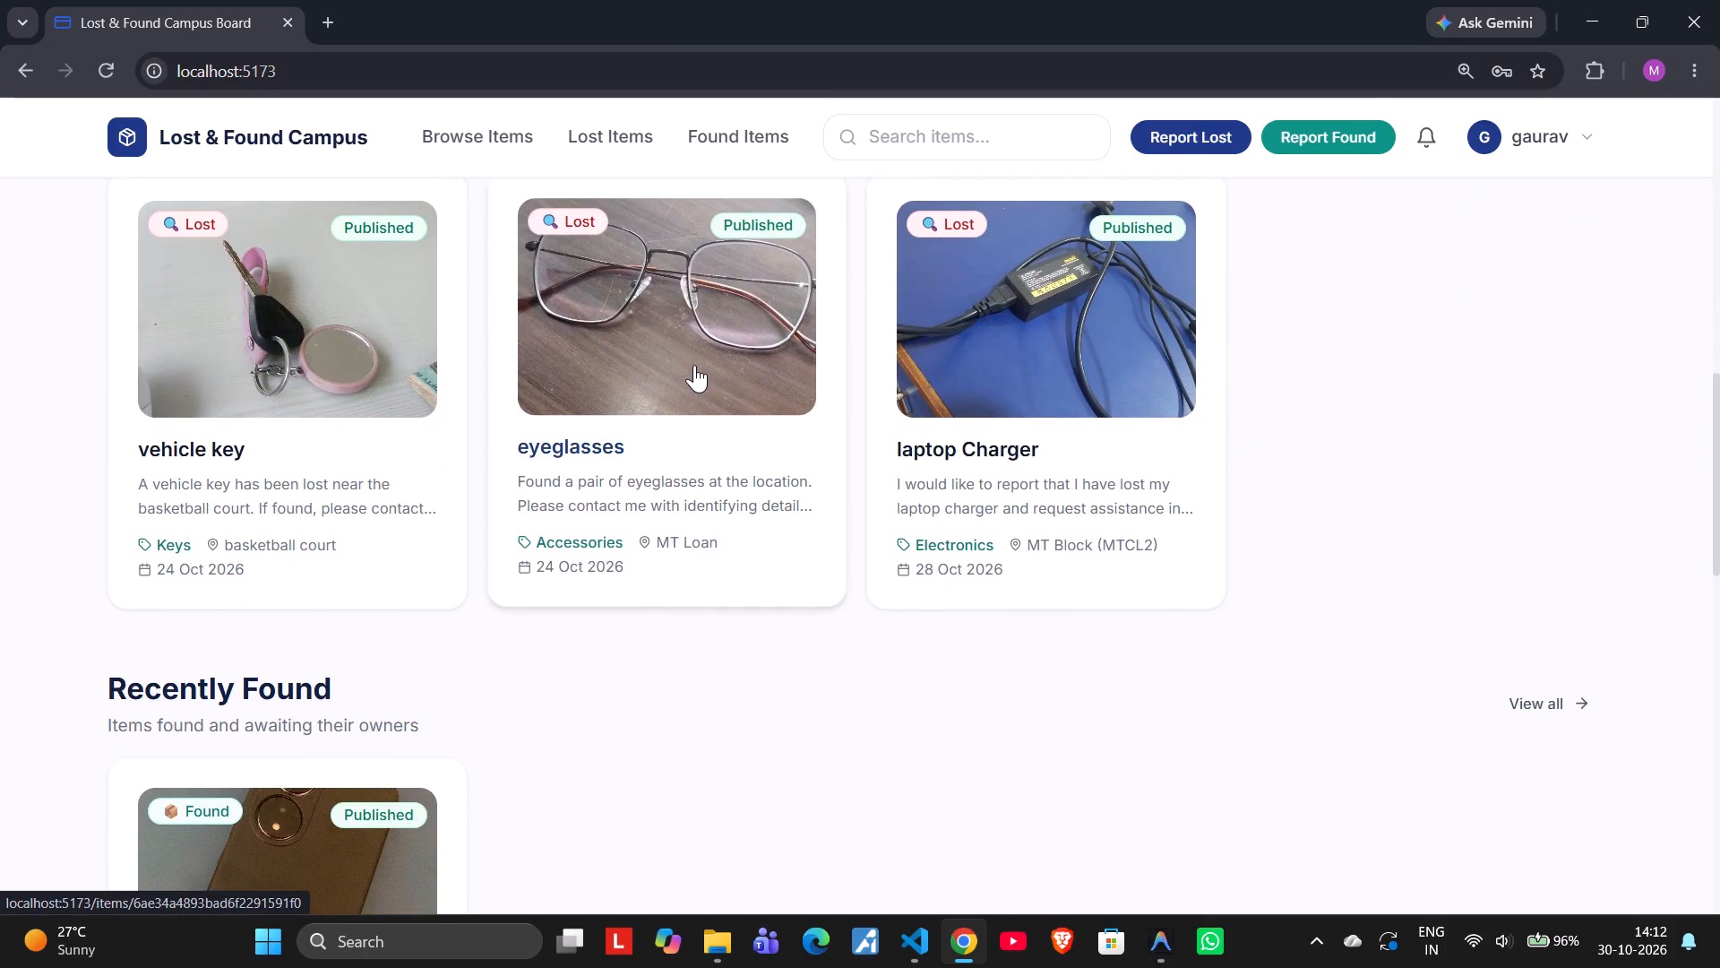
scroll(688, 376, up, 6)
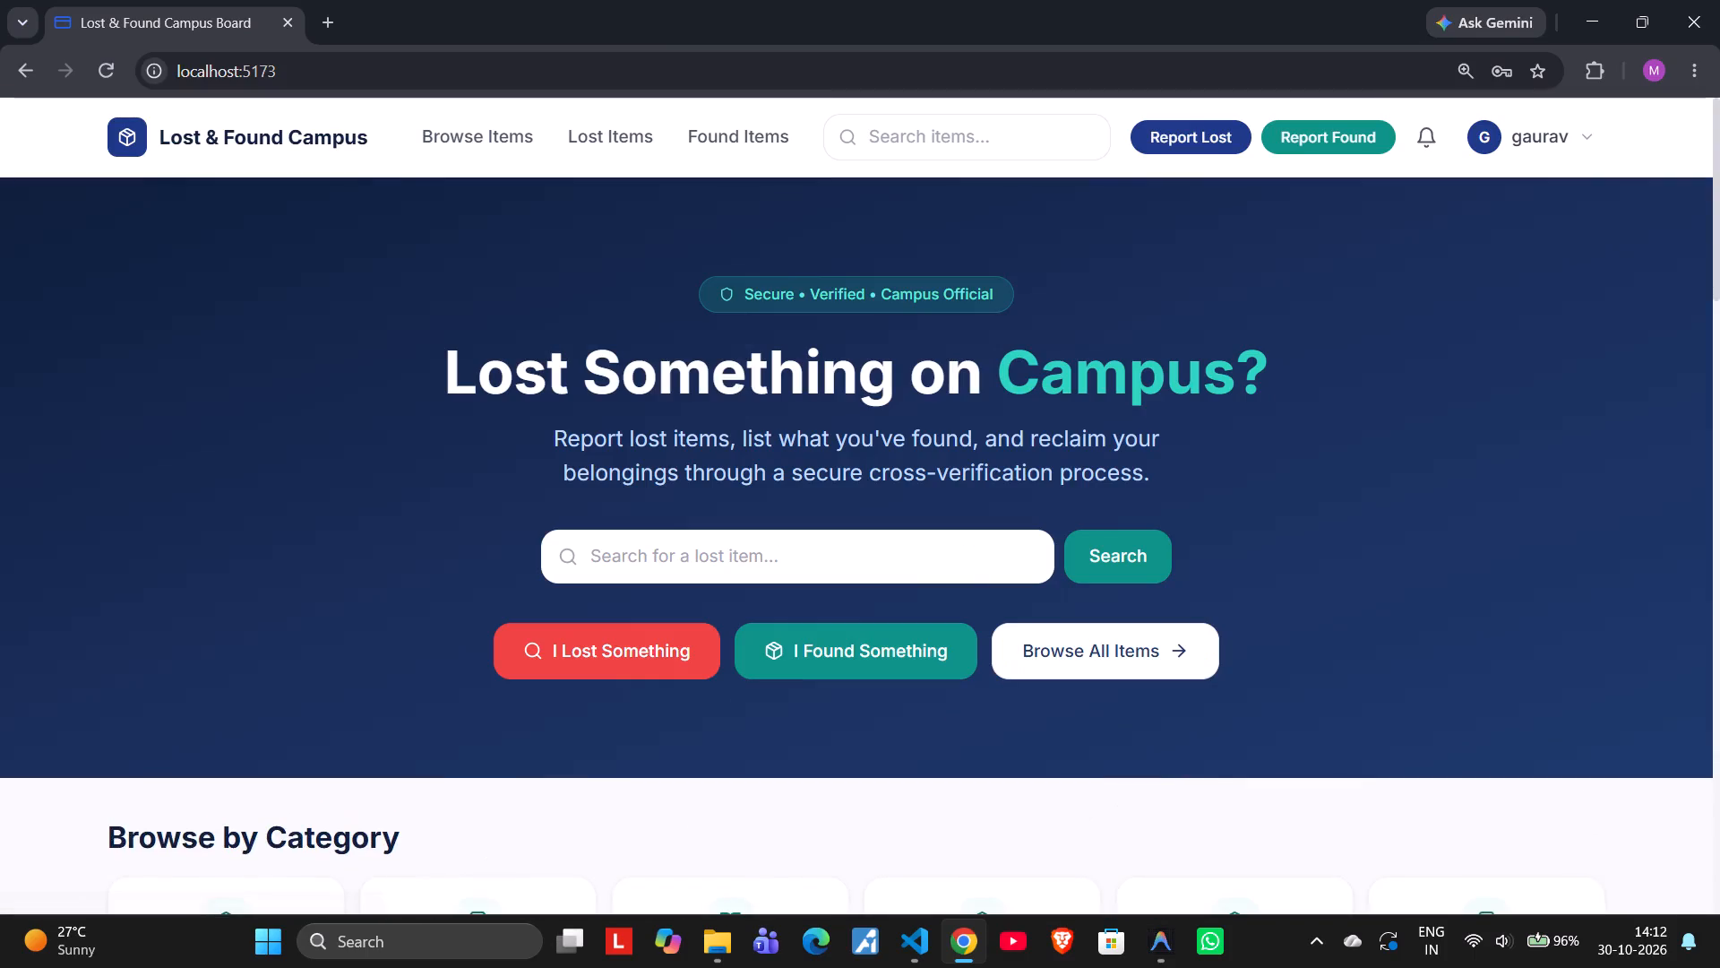
Open the account's dashboard and check its activity summary, recent reports and recent claims.
click(1584, 133)
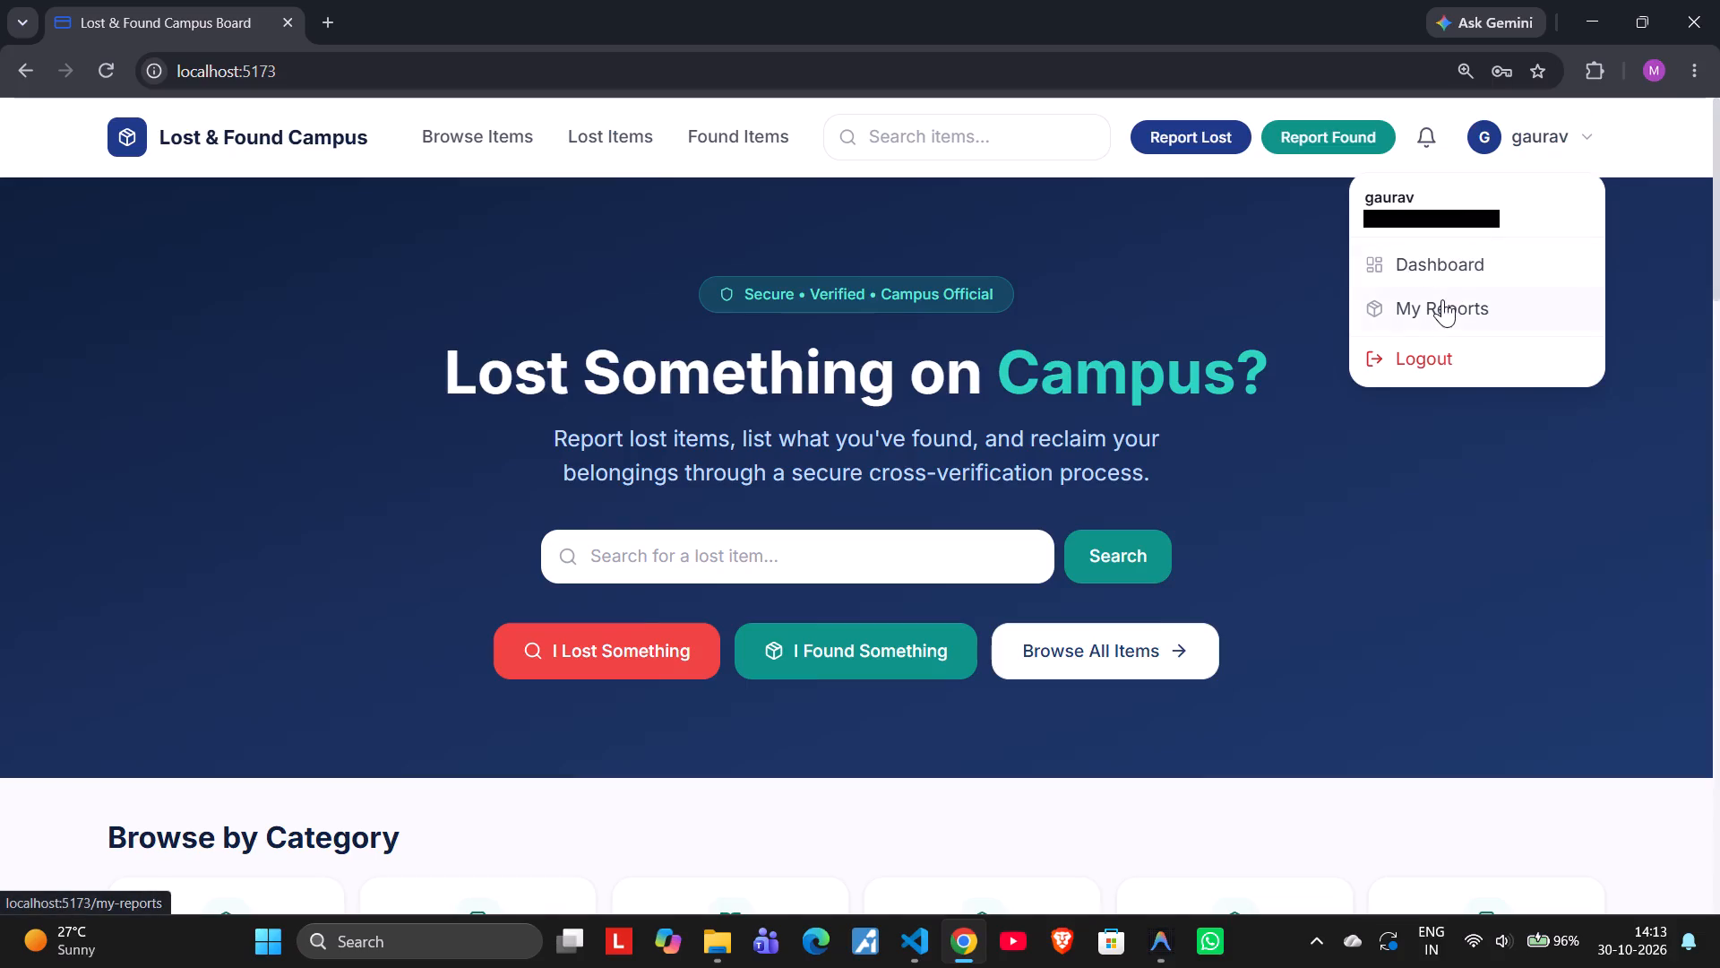
click(1466, 267)
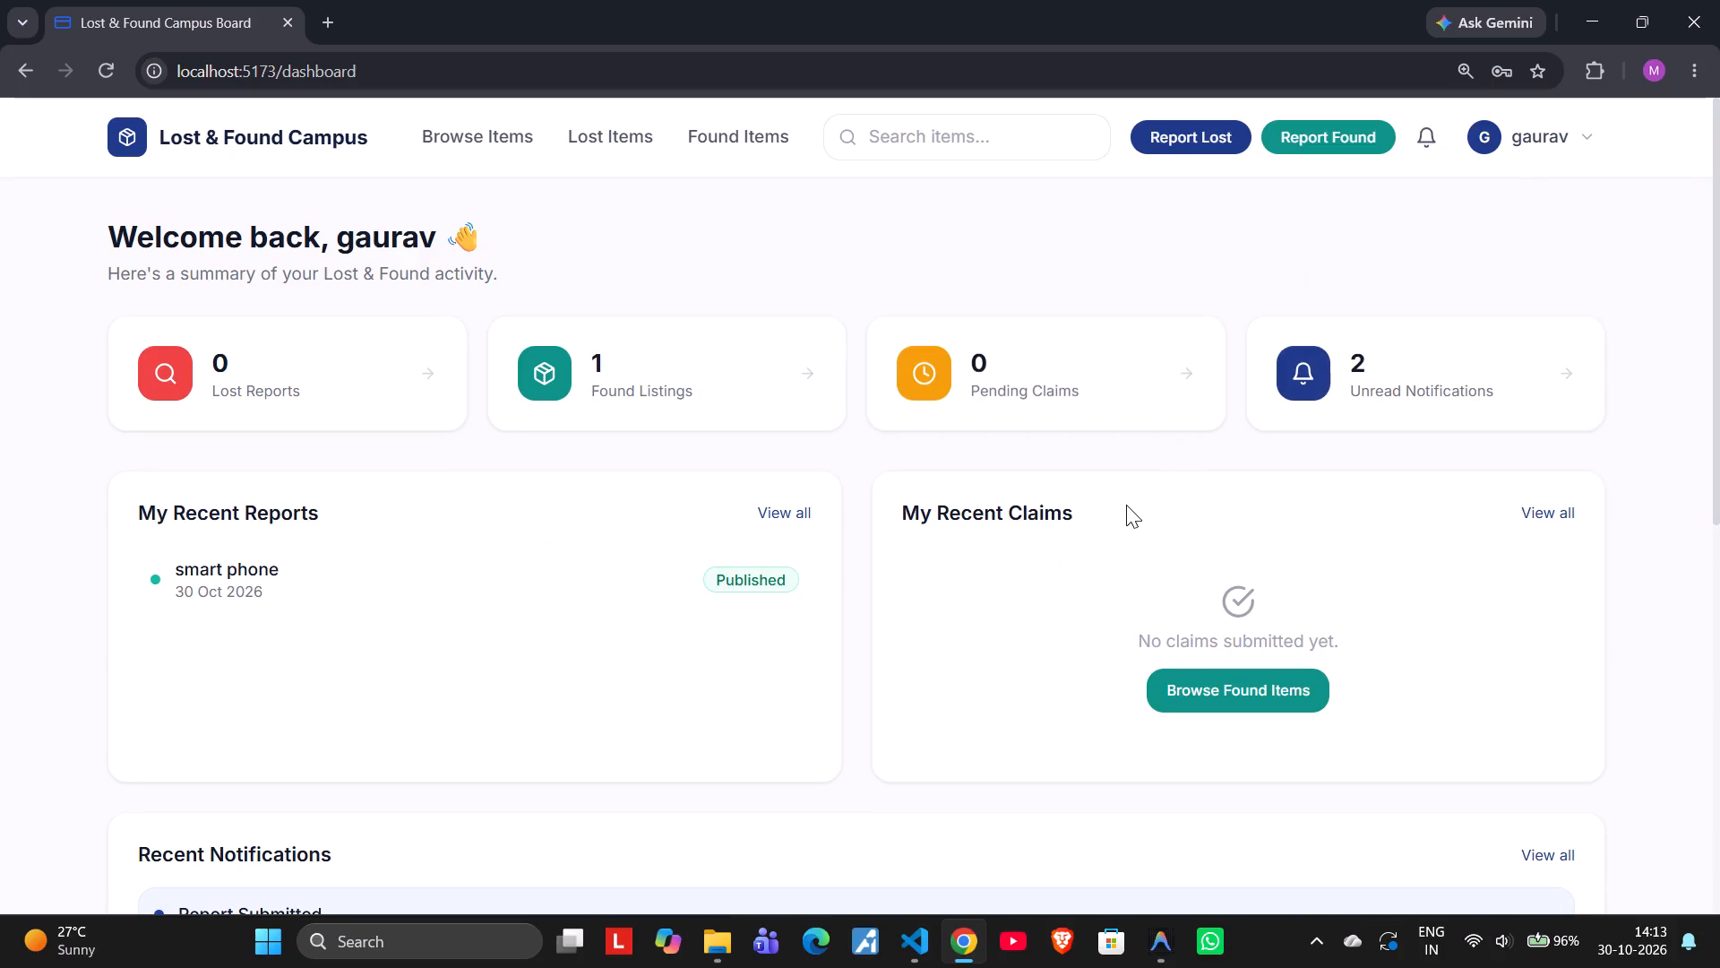
scroll(1126, 505, down, 6)
scroll(1126, 505, up, 3)
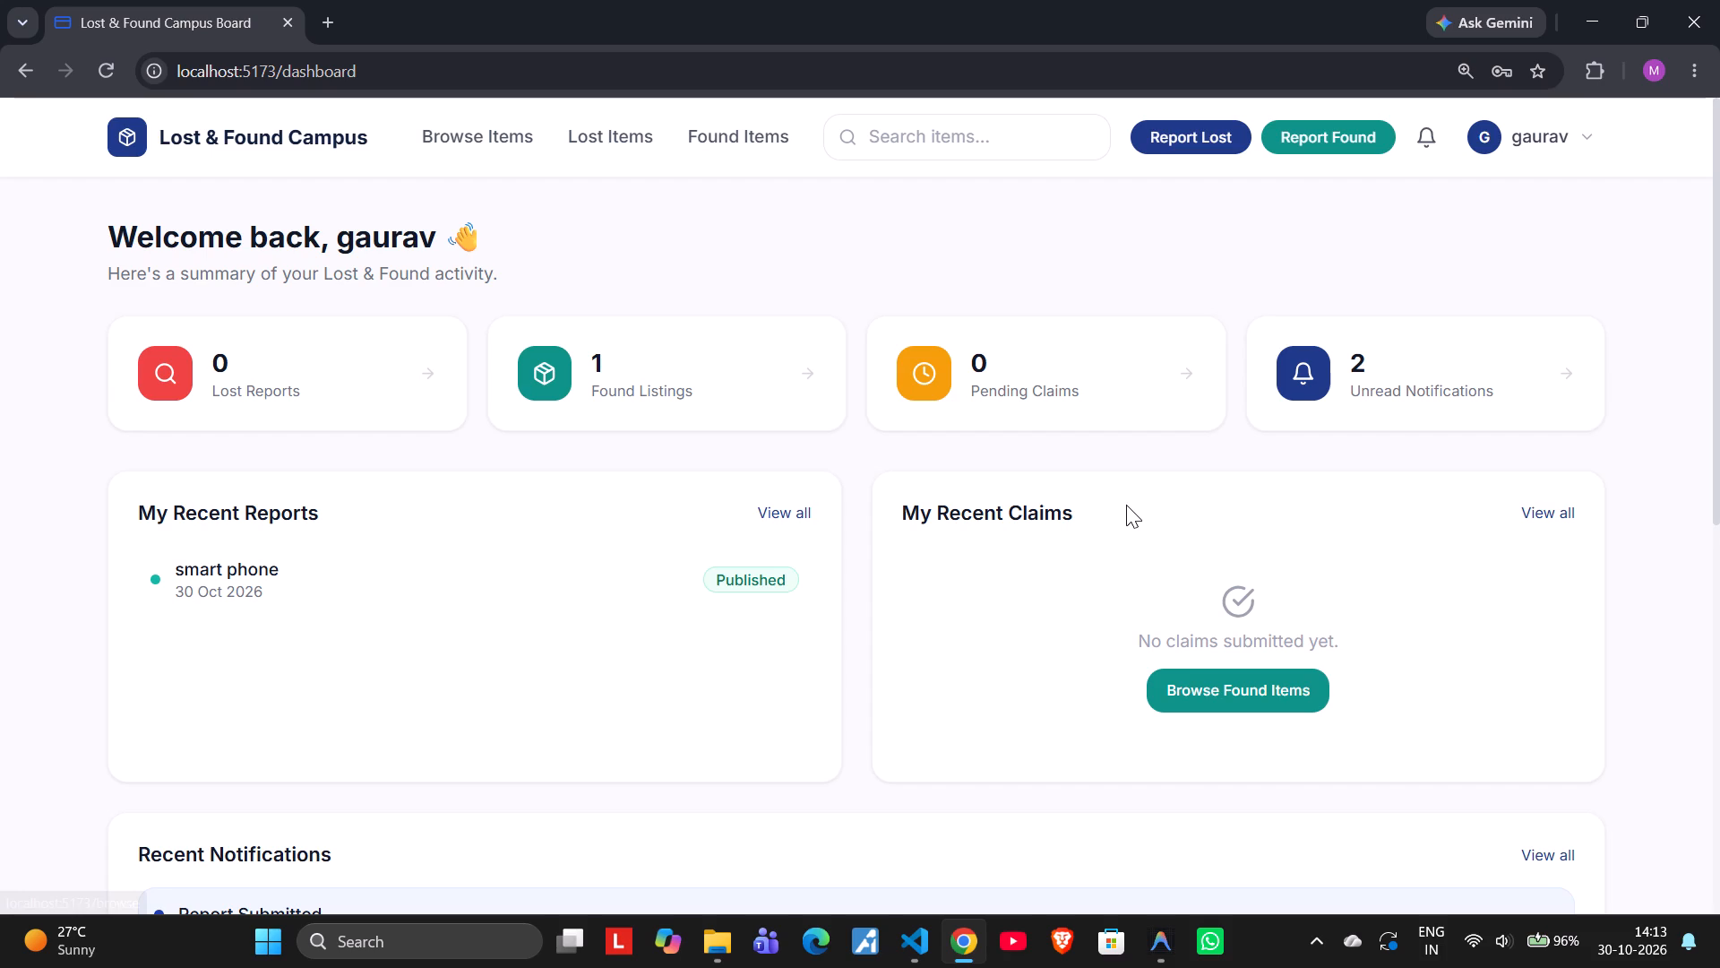
Return to the home page and look through its recently lost and recently found listings.
click(361, 131)
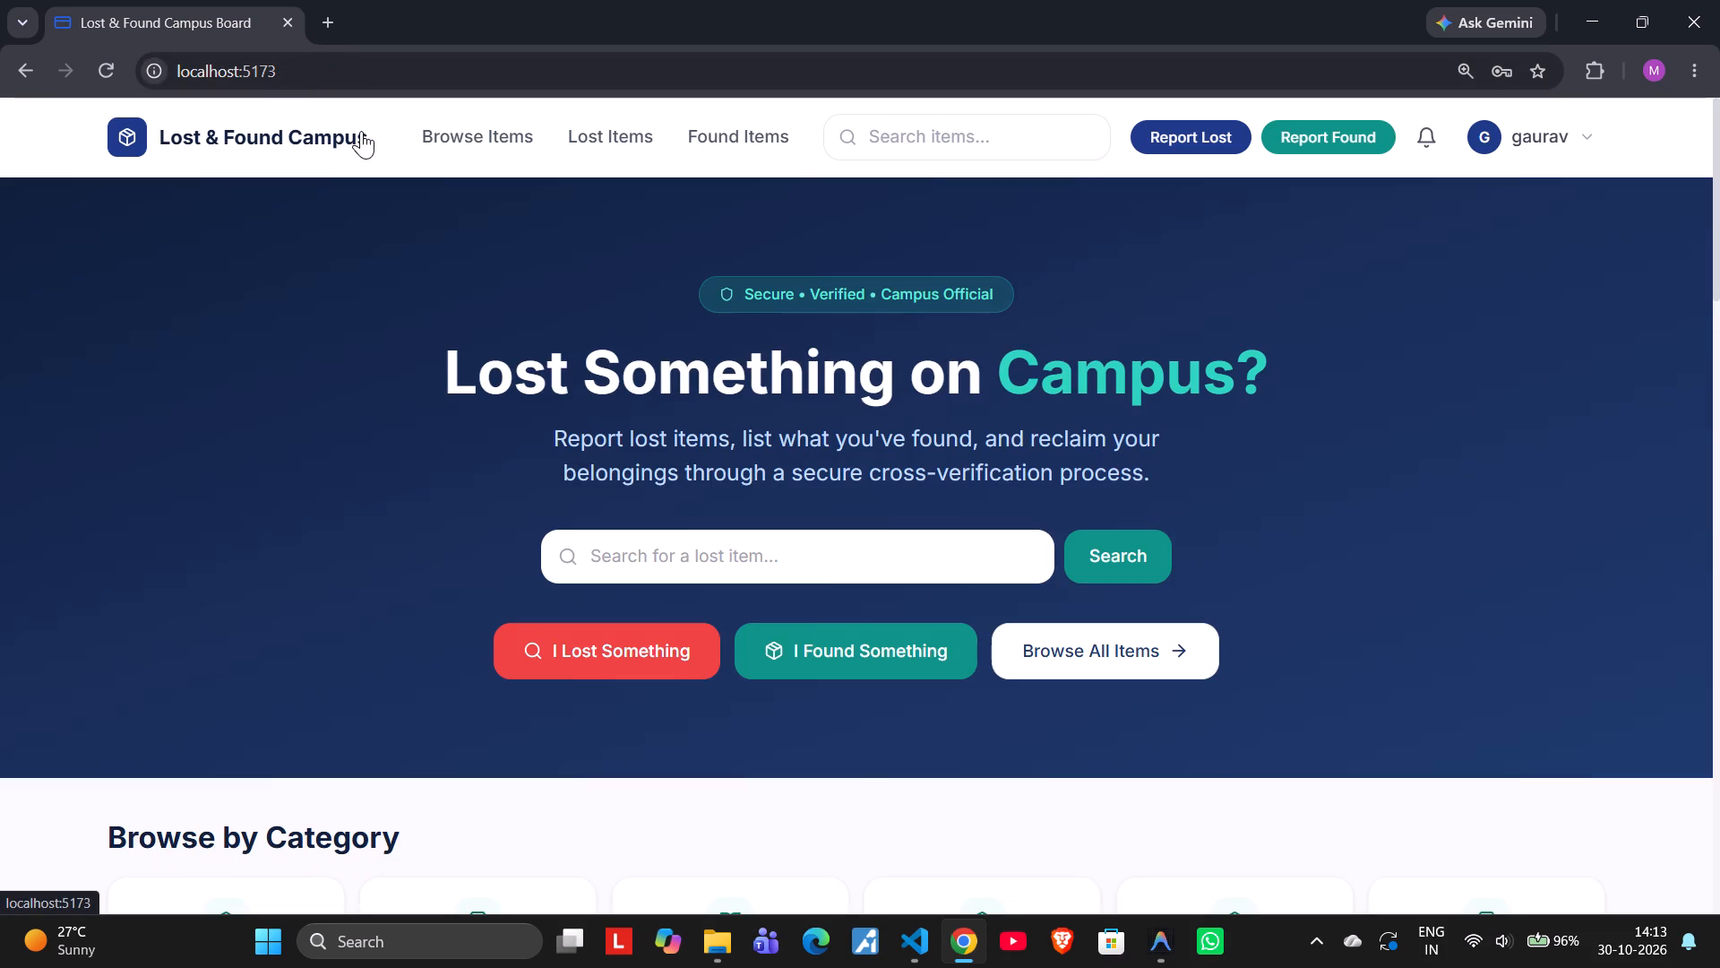
scroll(361, 131, down, 4)
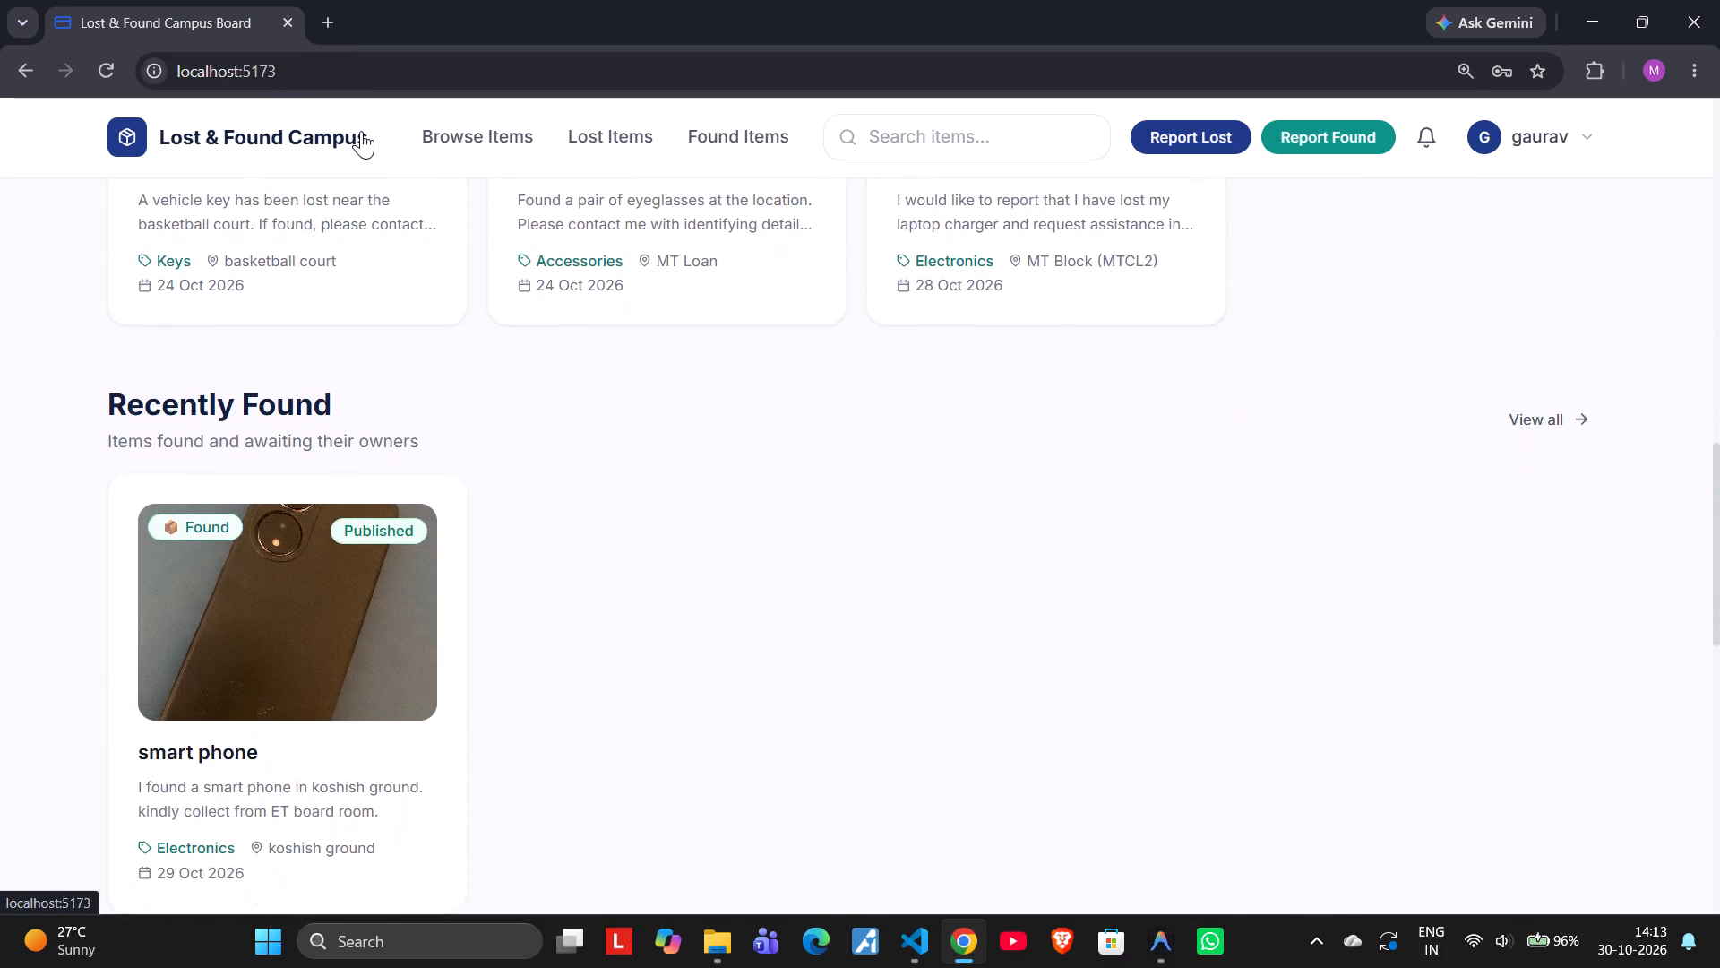